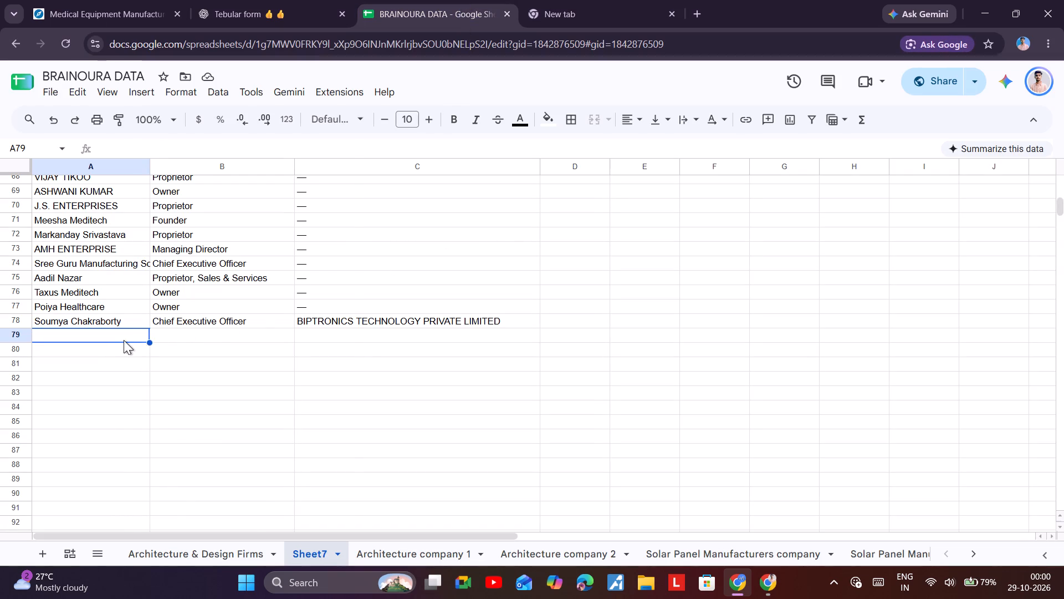
{"action": "left_click", "coordinate": [170, 167]}
{"action": "scroll", "coordinate": [190, 248], "scroll_direction": "down", "scroll_amount": 3}
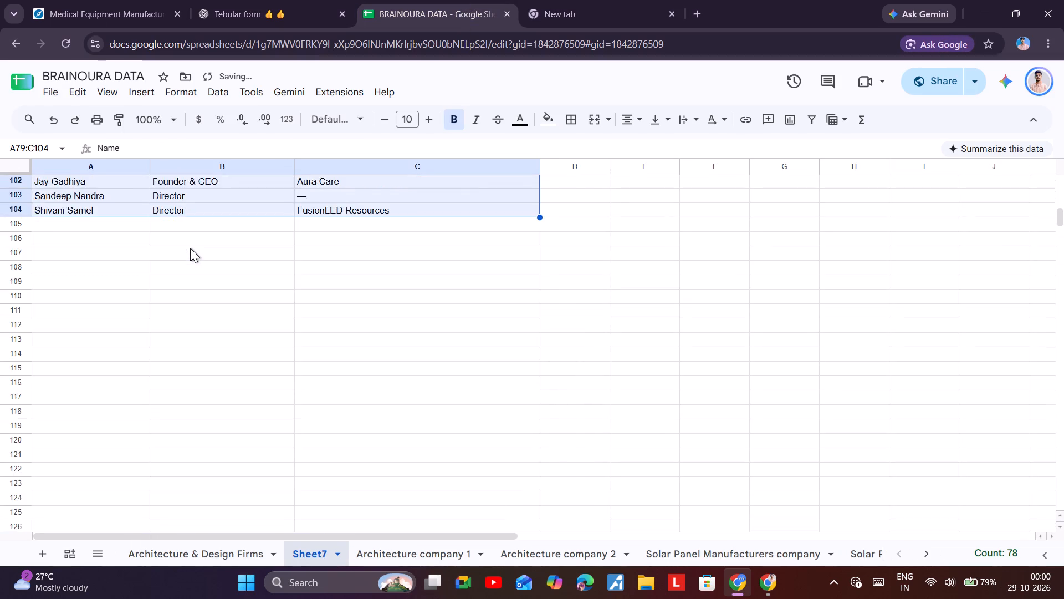
Widen the empty column D to several times its width, narrow column C slightly, and select cell D2.
{"action": "scroll", "coordinate": [190, 248], "scroll_direction": "up", "scroll_amount": 18}
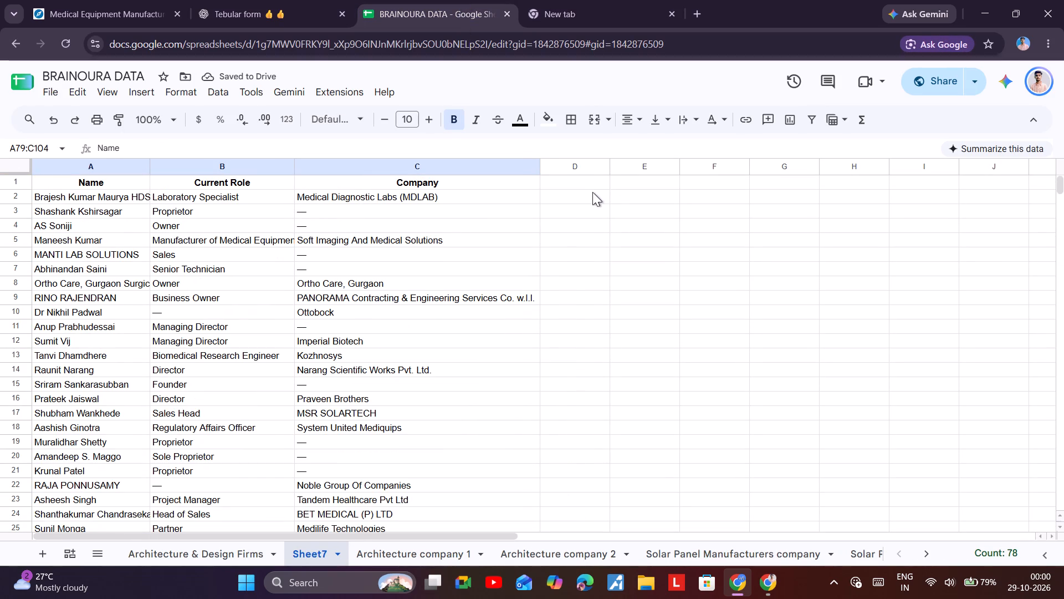
{"action": "left_click", "coordinate": [590, 193]}
{"action": "left_click_drag", "start_coordinate": [610, 166], "coordinate": [837, 191]}
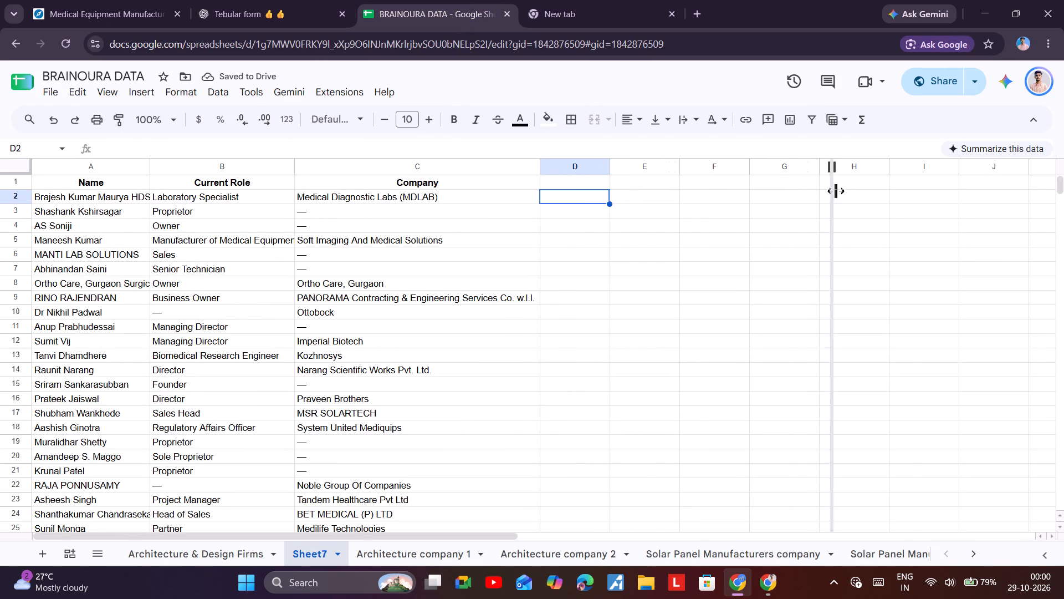
{"action": "left_click_drag", "start_coordinate": [837, 191], "coordinate": [912, 197]}
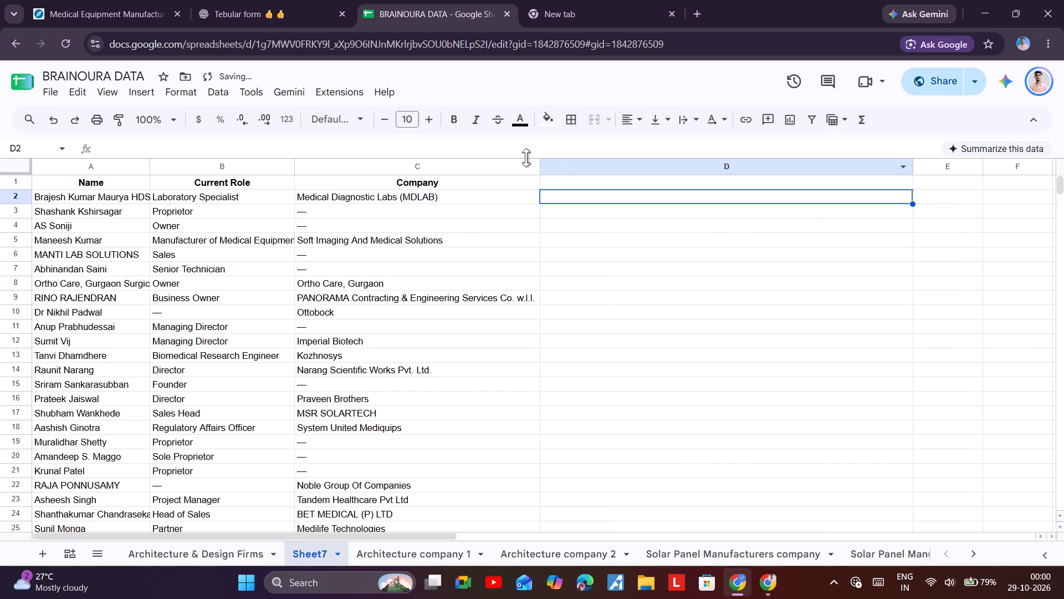
{"action": "left_click_drag", "start_coordinate": [541, 160], "coordinate": [513, 188]}
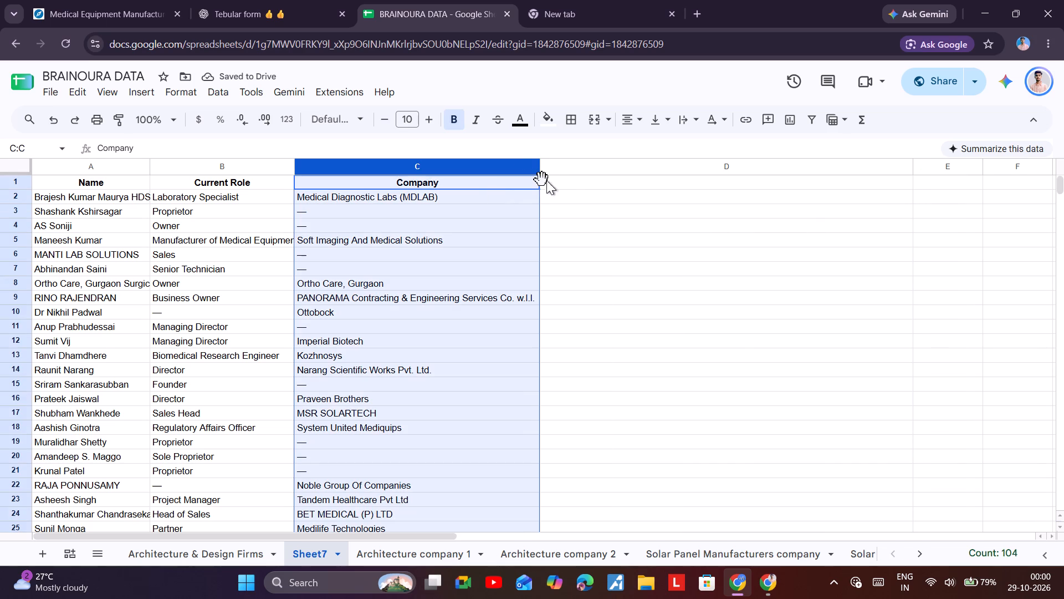
{"action": "left_click", "coordinate": [564, 185]}
{"action": "left_click_drag", "start_coordinate": [539, 163], "coordinate": [507, 176]}
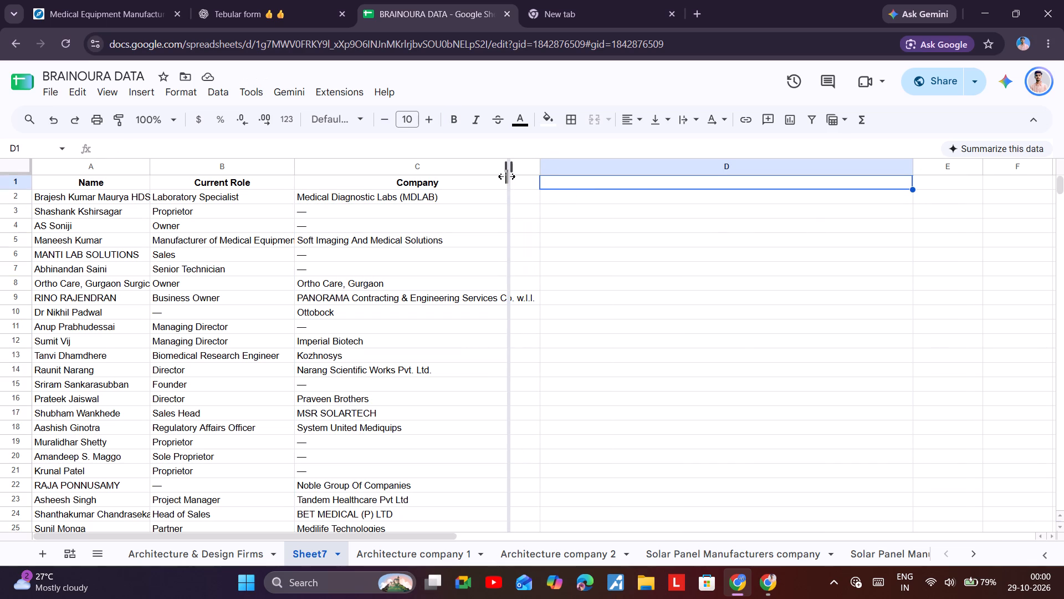
{"action": "left_click_drag", "start_coordinate": [507, 176], "coordinate": [505, 177]}
{"action": "left_click_drag", "start_coordinate": [879, 170], "coordinate": [871, 177]}
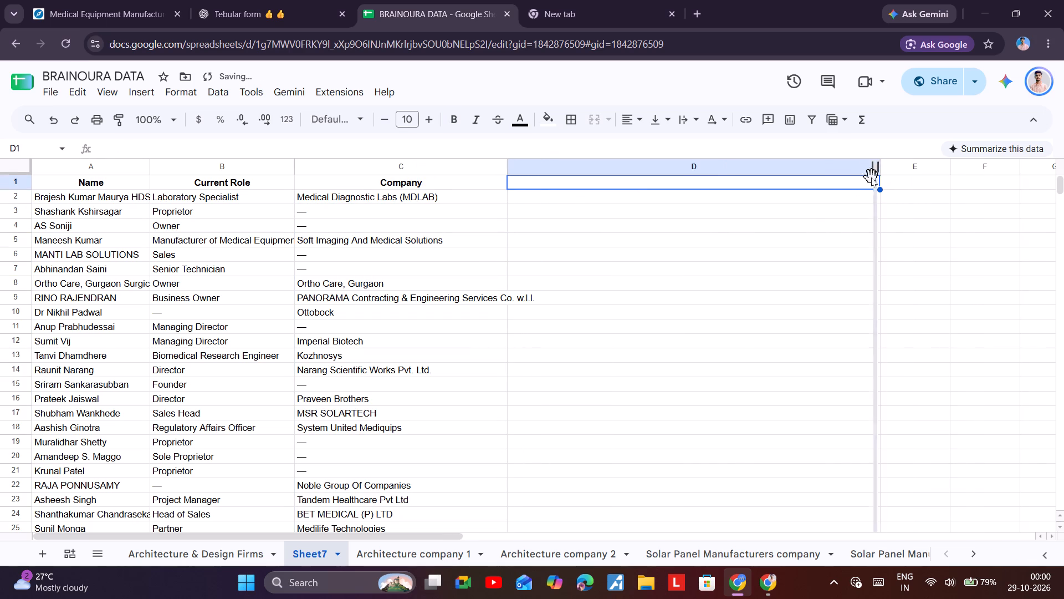
{"action": "left_click_drag", "start_coordinate": [871, 177], "coordinate": [823, 212]}
{"action": "left_click", "coordinate": [647, 208]}
{"action": "left_click", "coordinate": [634, 200]}
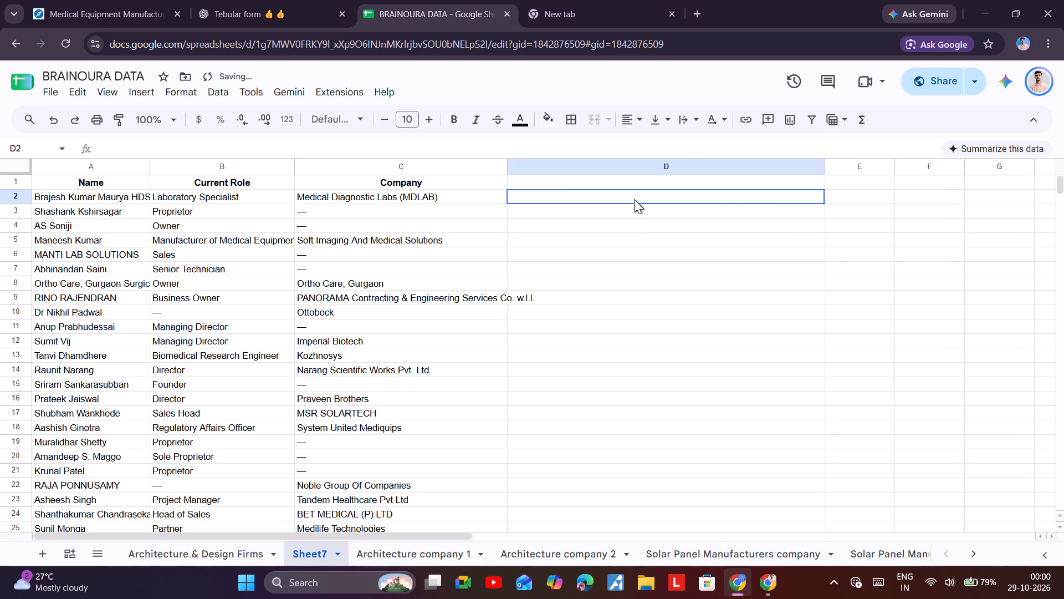
Return to Sales Navigator and open page 1 of the Medical Equipment Manufacturers list.
{"action": "left_click", "coordinate": [85, 0]}
{"action": "scroll", "coordinate": [414, 346], "scroll_direction": "down", "scroll_amount": 13}
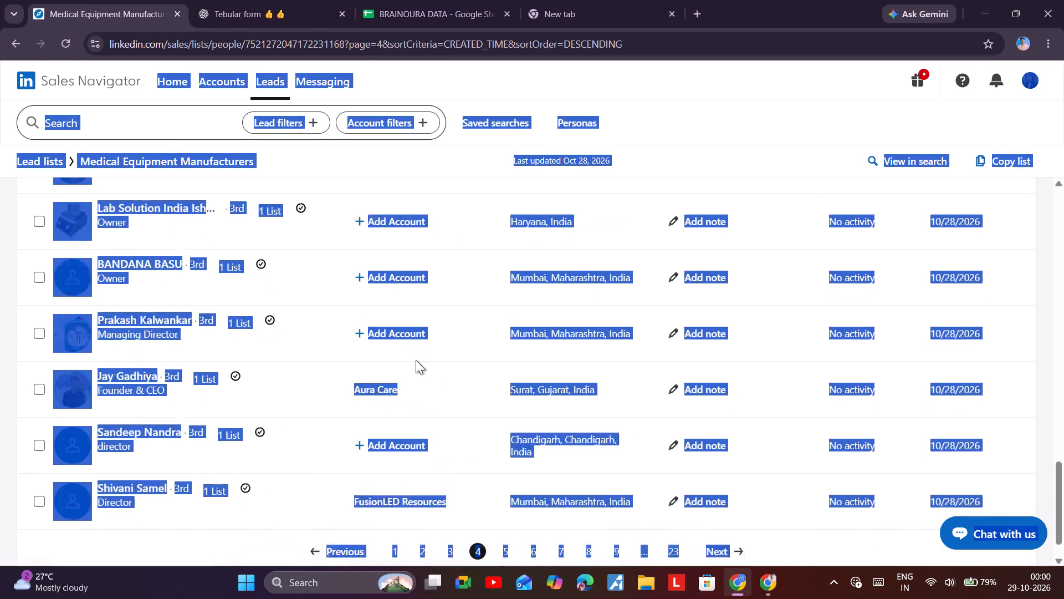
{"action": "left_click", "coordinate": [395, 450]}
{"action": "left_click", "coordinate": [315, 510]}
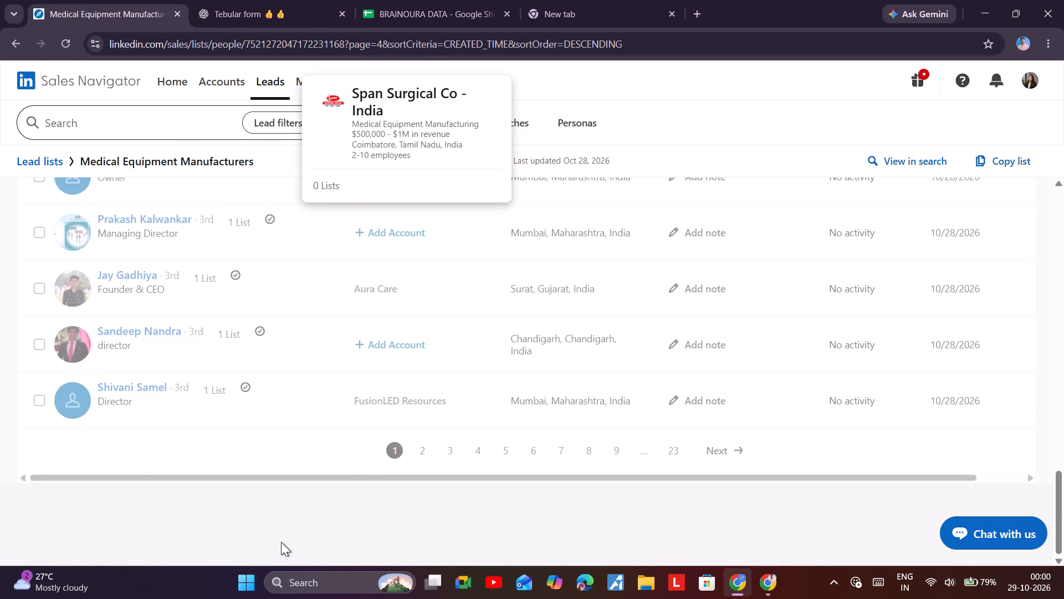
{"action": "left_click", "coordinate": [281, 542]}
{"action": "left_click", "coordinate": [282, 527]}
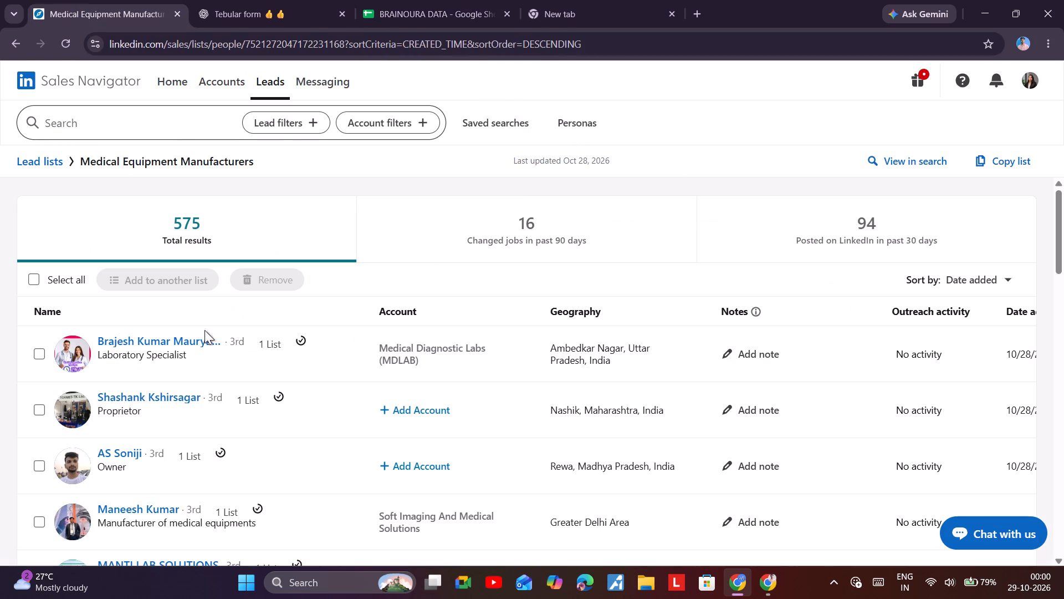
Copy the LinkedIn.com URL of the first lead, the Laboratory Specialist, and paste it into cell D2 of Sheet7.
{"action": "left_click", "coordinate": [186, 341]}
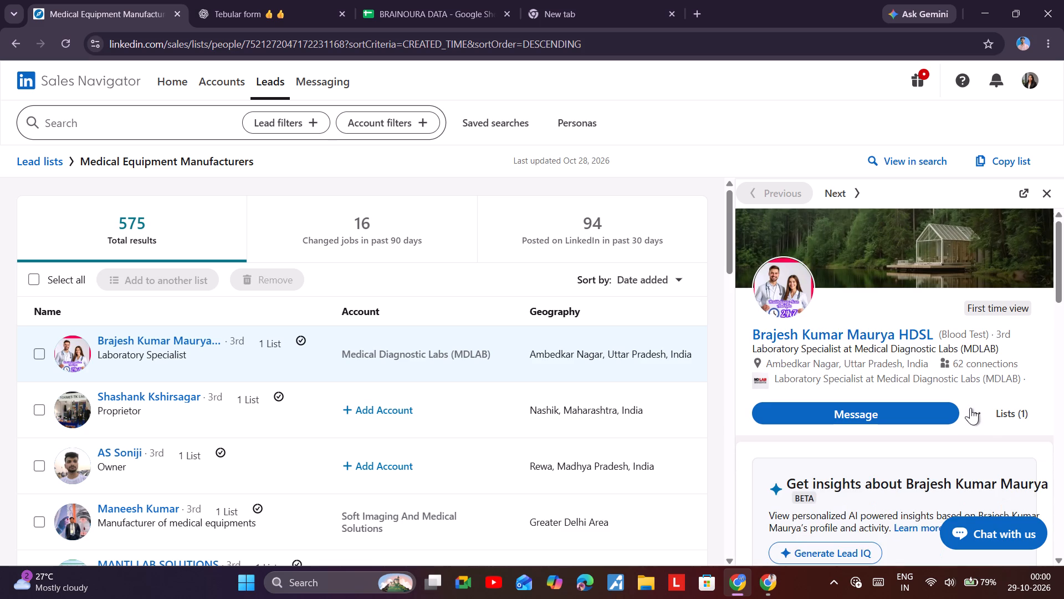
{"action": "left_click", "coordinate": [973, 409]}
{"action": "scroll", "coordinate": [973, 408], "scroll_direction": "down", "scroll_amount": 1}
{"action": "left_click", "coordinate": [942, 416]}
{"action": "left_click", "coordinate": [446, 0]}
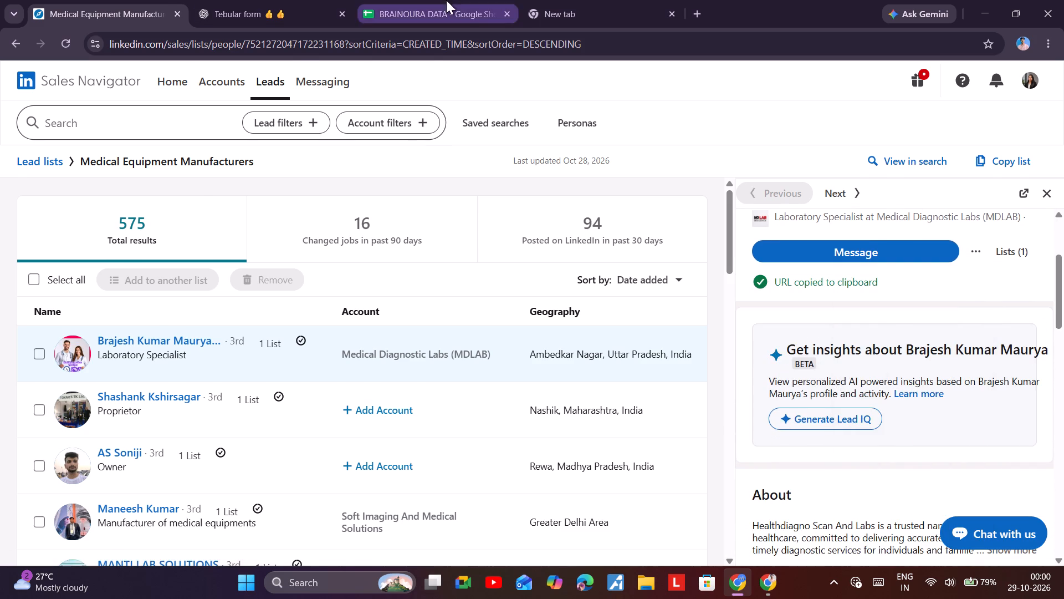
{"action": "right_click", "coordinate": [535, 194]}
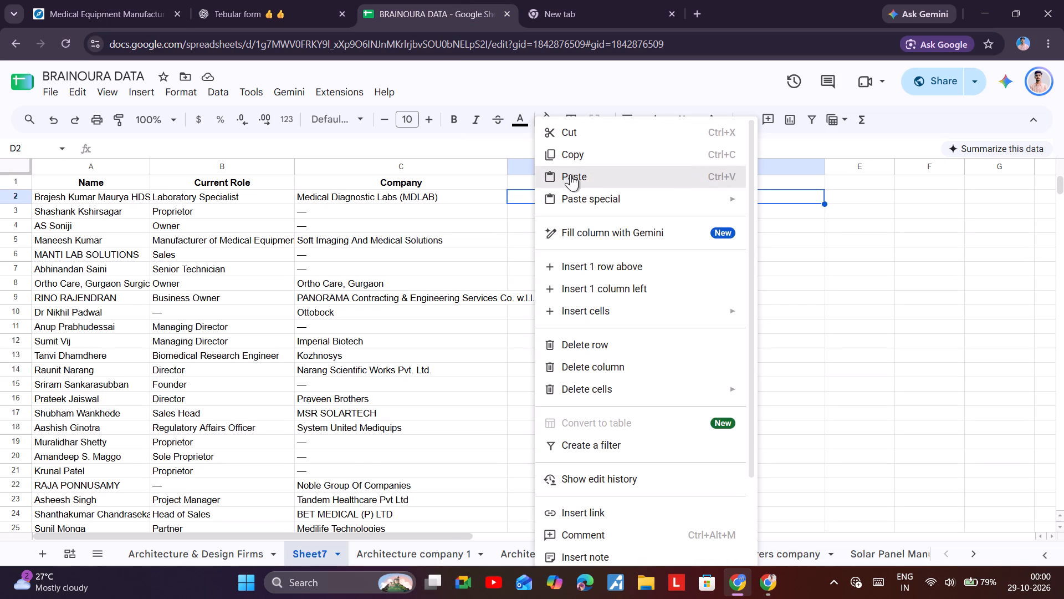
{"action": "left_click", "coordinate": [570, 174]}
Reorder the browser tabs so Sales Navigator sits directly beside the BRAINOURA DATA spreadsheet.
{"action": "left_click", "coordinate": [300, 0]}
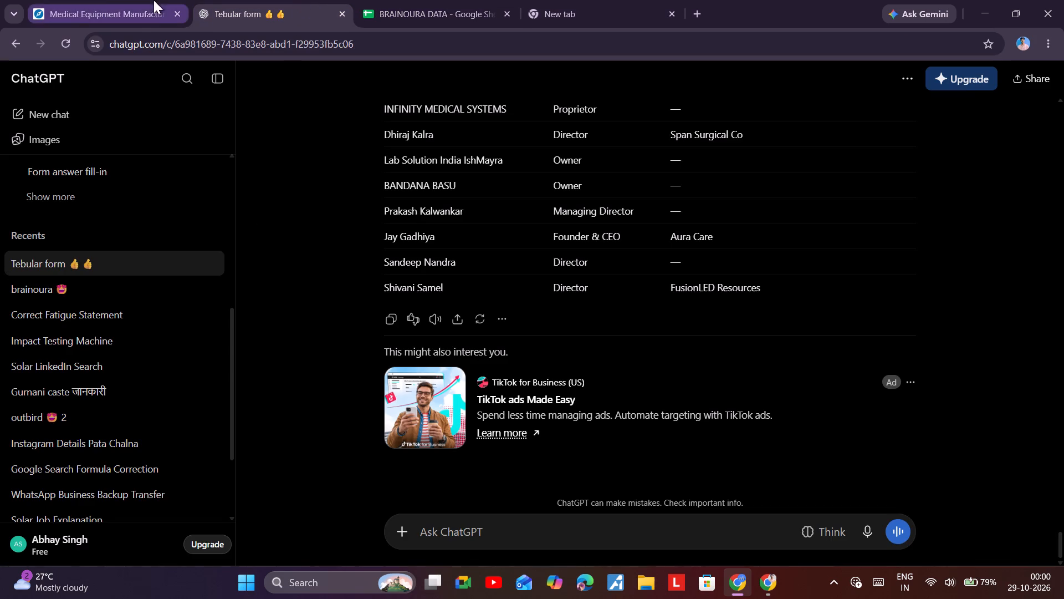
{"action": "left_click_drag", "start_coordinate": [117, 1], "coordinate": [310, 0]}
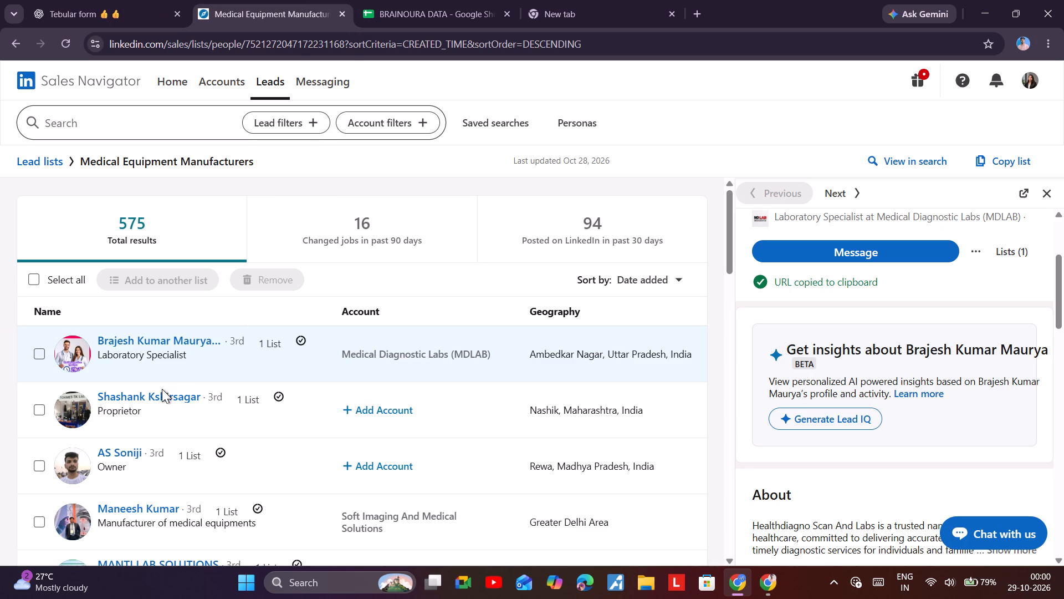
Copy the LinkedIn.com URL of the second lead, the Proprietor in Nashik, and paste it into cell D3 of Sheet7.
{"action": "left_click", "coordinate": [160, 392]}
{"action": "scroll", "coordinate": [886, 368], "scroll_direction": "down", "scroll_amount": 2}
{"action": "scroll", "coordinate": [901, 361], "scroll_direction": "up", "scroll_amount": 1}
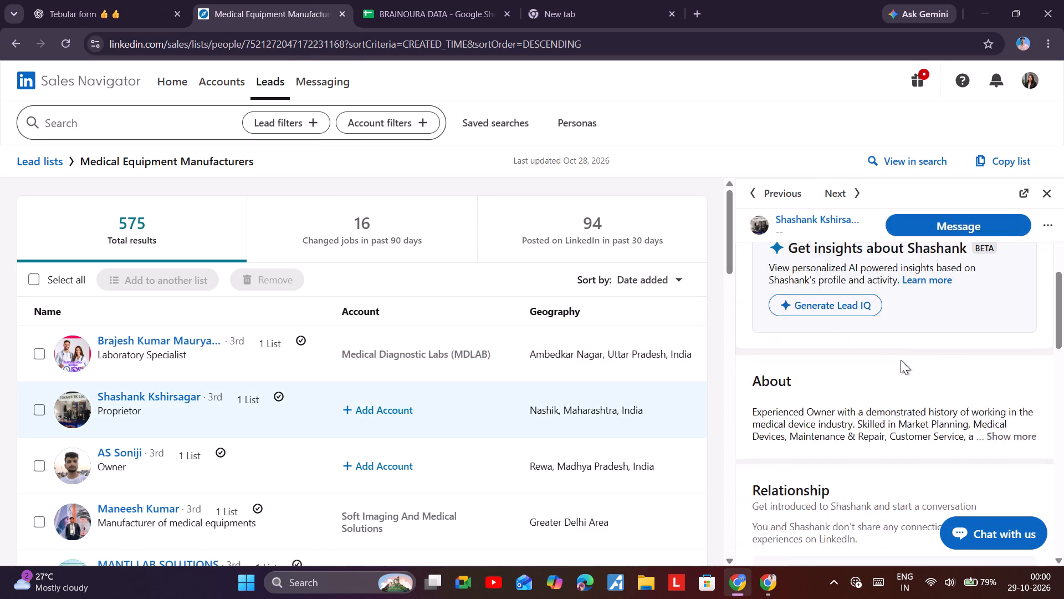
{"action": "scroll", "coordinate": [901, 360], "scroll_direction": "up", "scroll_amount": 1}
{"action": "left_click", "coordinate": [980, 345]}
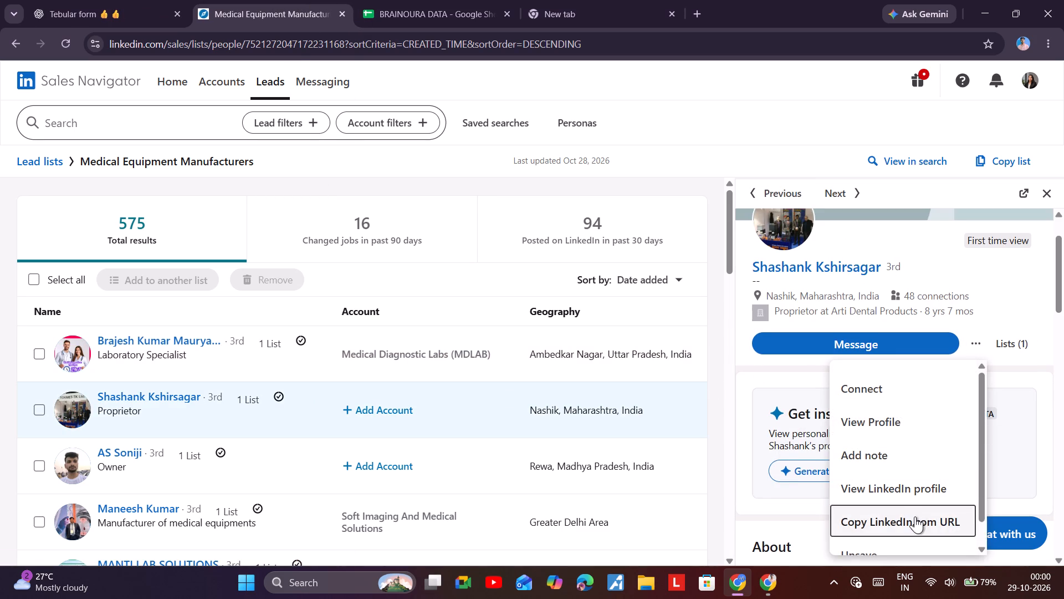
{"action": "left_click", "coordinate": [914, 516]}
{"action": "left_click", "coordinate": [423, 0]}
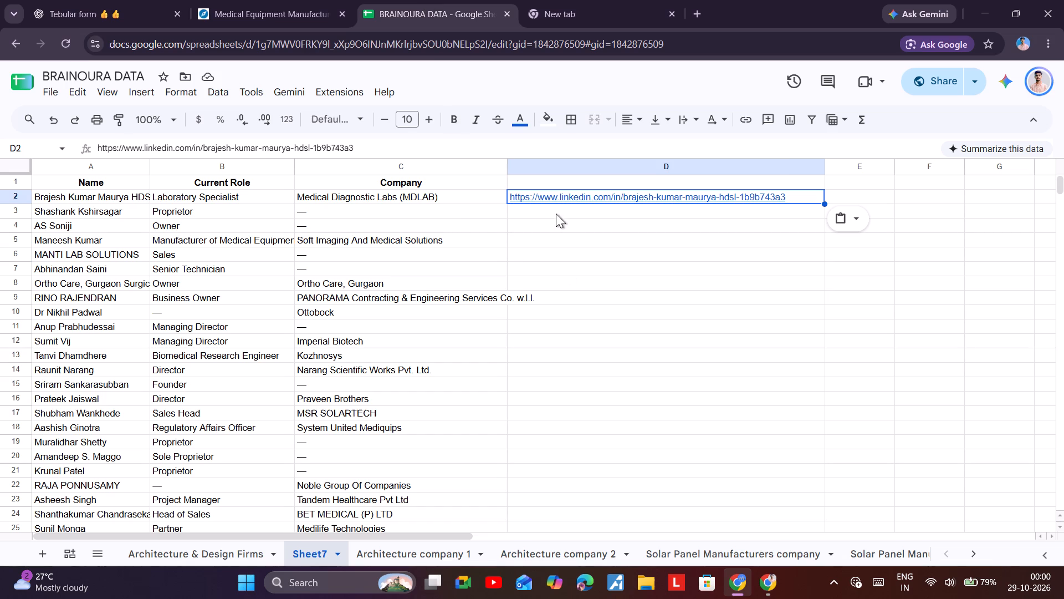
{"action": "right_click", "coordinate": [556, 213]}
{"action": "left_click", "coordinate": [592, 166]}
Copy the LinkedIn.com URL of the third lead, the Owner in Rewa, and paste it into cell D4 of Sheet7.
{"action": "left_click", "coordinate": [154, 0]}
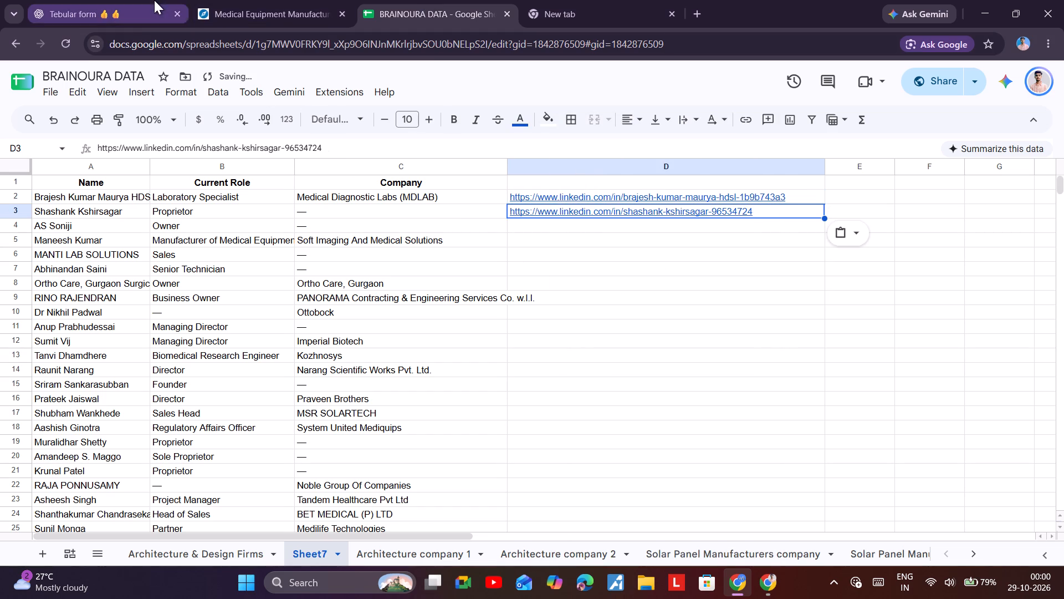
{"action": "left_click", "coordinate": [343, 0]}
{"action": "left_click", "coordinate": [105, 447]}
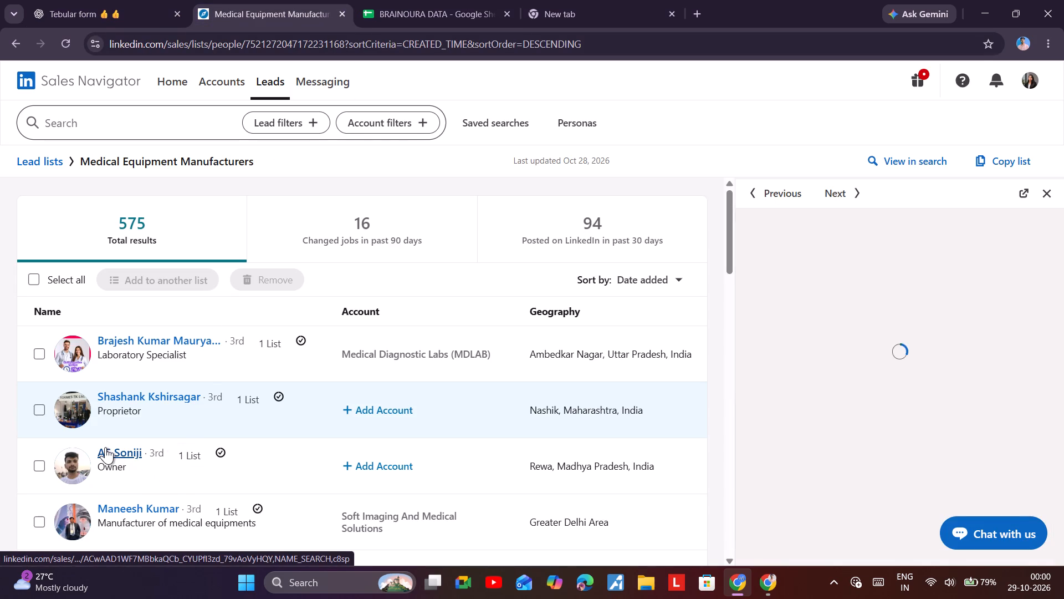
{"action": "scroll", "coordinate": [106, 447], "scroll_direction": "down", "scroll_amount": 1}
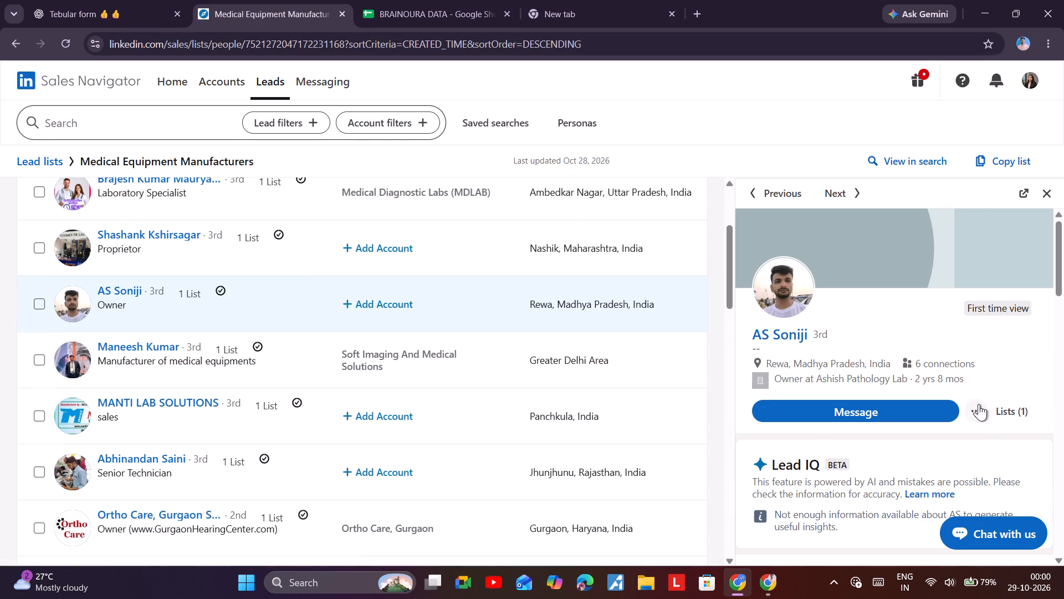
{"action": "left_click", "coordinate": [972, 408]}
{"action": "scroll", "coordinate": [971, 408], "scroll_direction": "down", "scroll_amount": 1}
{"action": "left_click", "coordinate": [914, 414]}
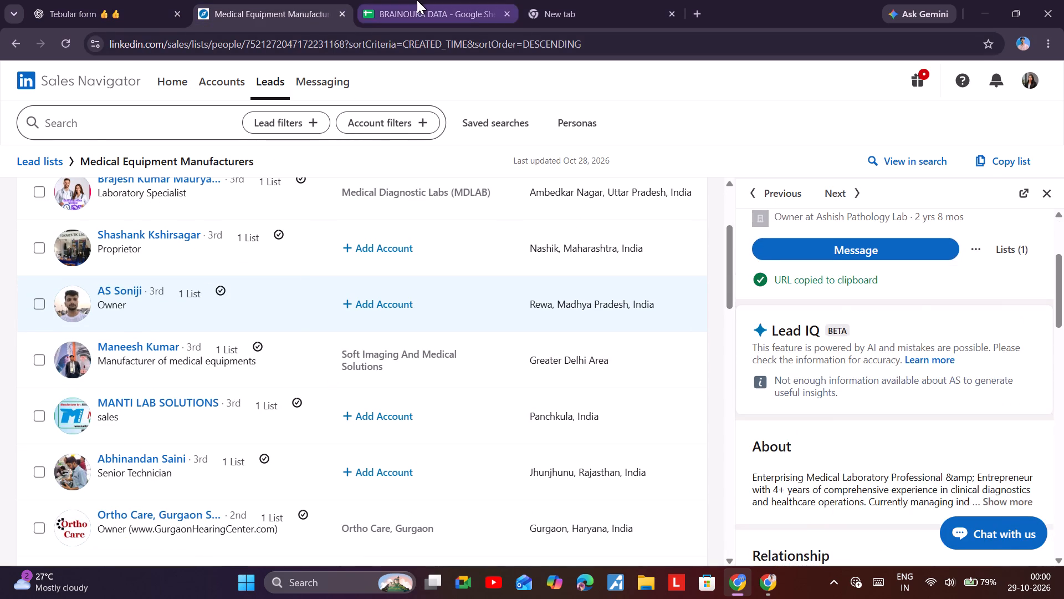
{"action": "left_click", "coordinate": [417, 0]}
{"action": "right_click", "coordinate": [560, 230]}
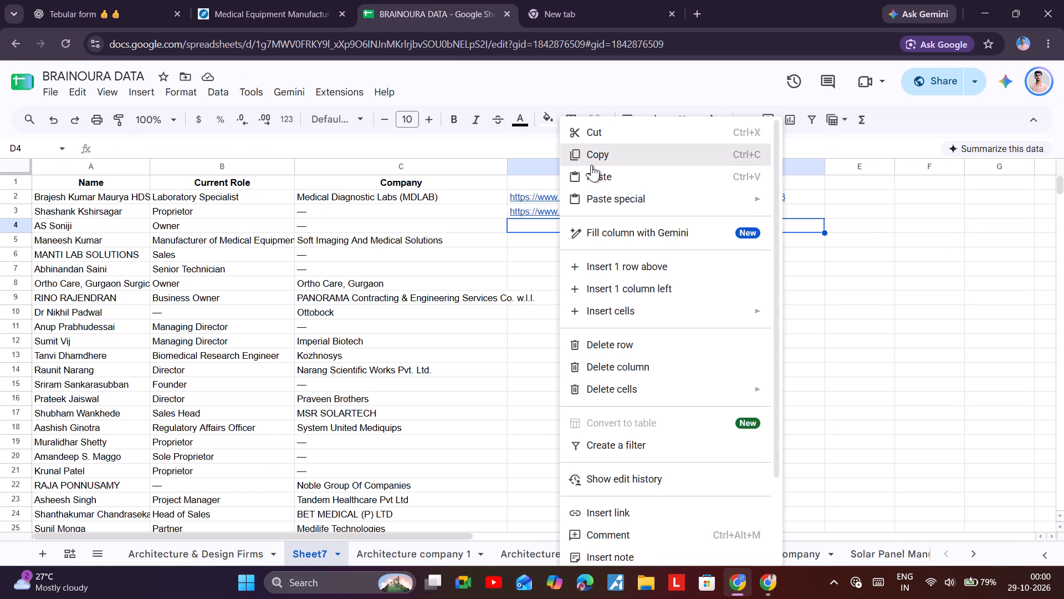
{"action": "left_click", "coordinate": [590, 175]}
Copy the LinkedIn.com URL of the fourth lead, the Soft Imaging And Medical Solutions manufacturer, and paste it into cell D5 of Sheet7.
{"action": "left_click", "coordinate": [320, 0]}
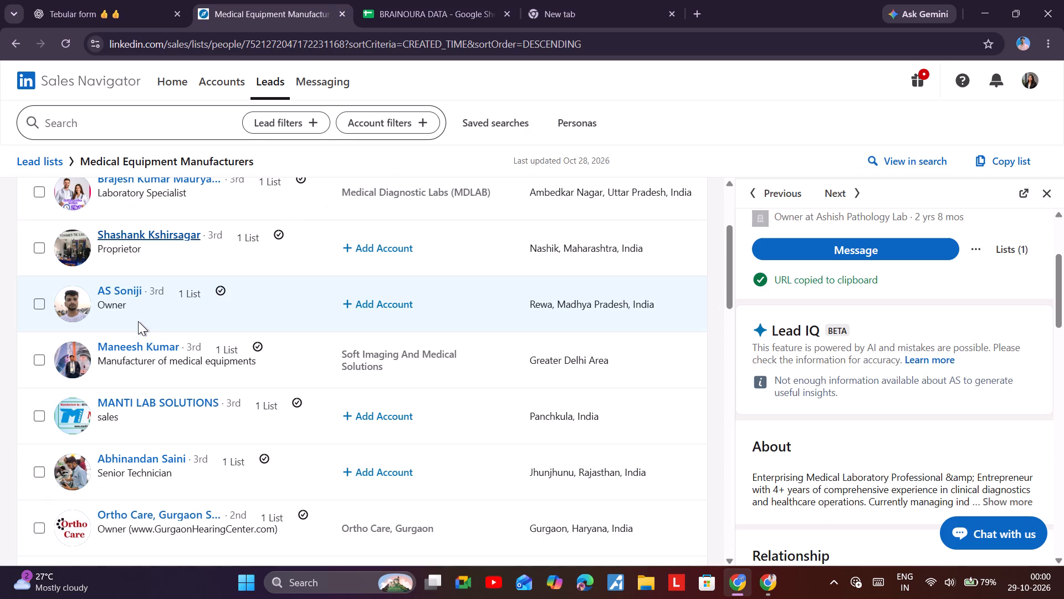
{"action": "left_click", "coordinate": [129, 347]}
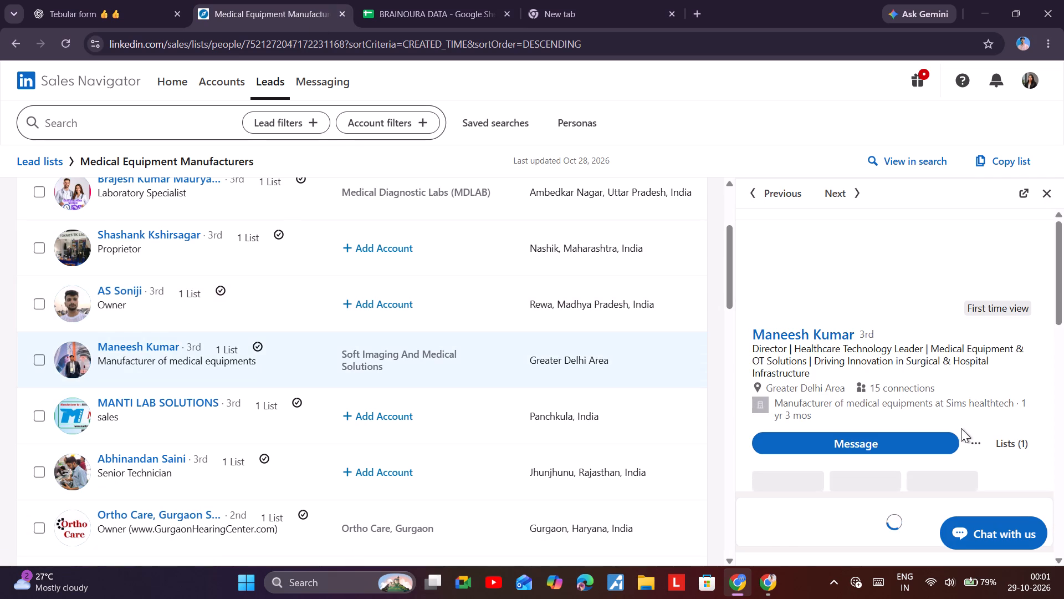
{"action": "left_click", "coordinate": [982, 451]}
{"action": "scroll", "coordinate": [980, 448], "scroll_direction": "down", "scroll_amount": 1}
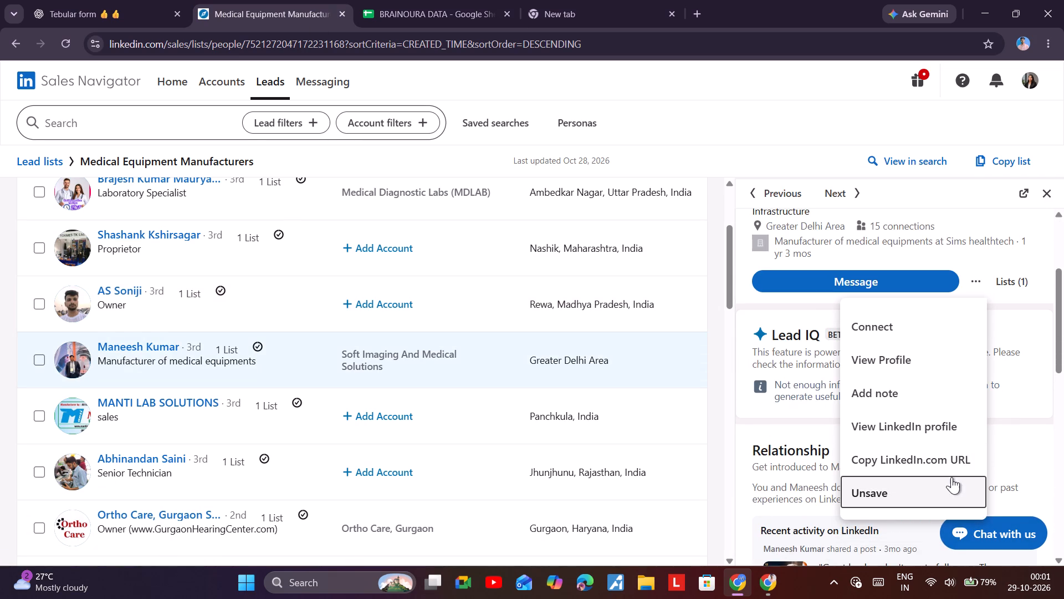
{"action": "left_click", "coordinate": [926, 449]}
{"action": "left_click", "coordinate": [392, 0]}
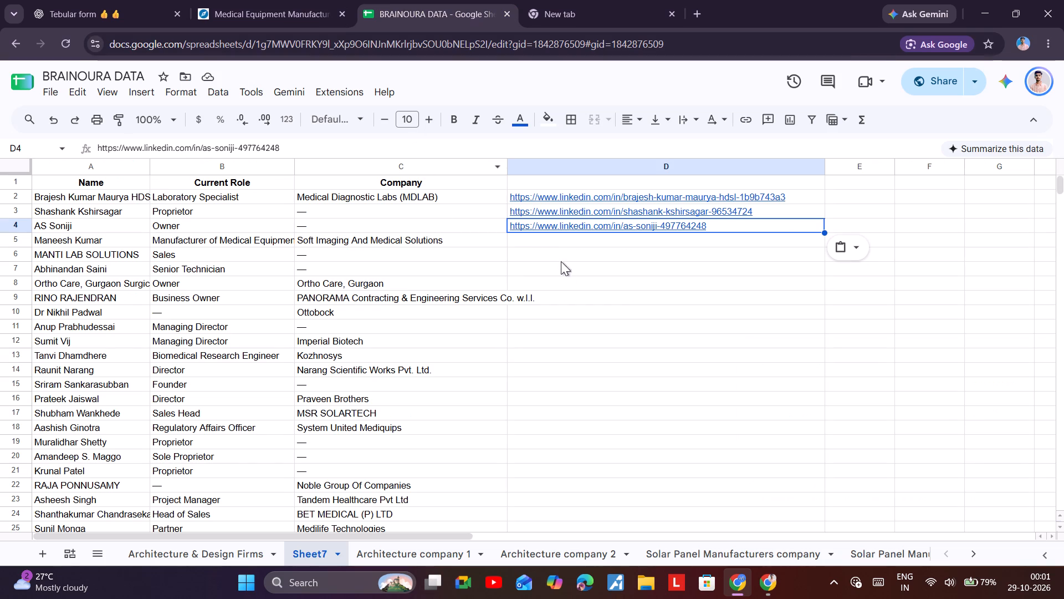
{"action": "right_click", "coordinate": [560, 241]}
{"action": "left_click", "coordinate": [657, 183]}
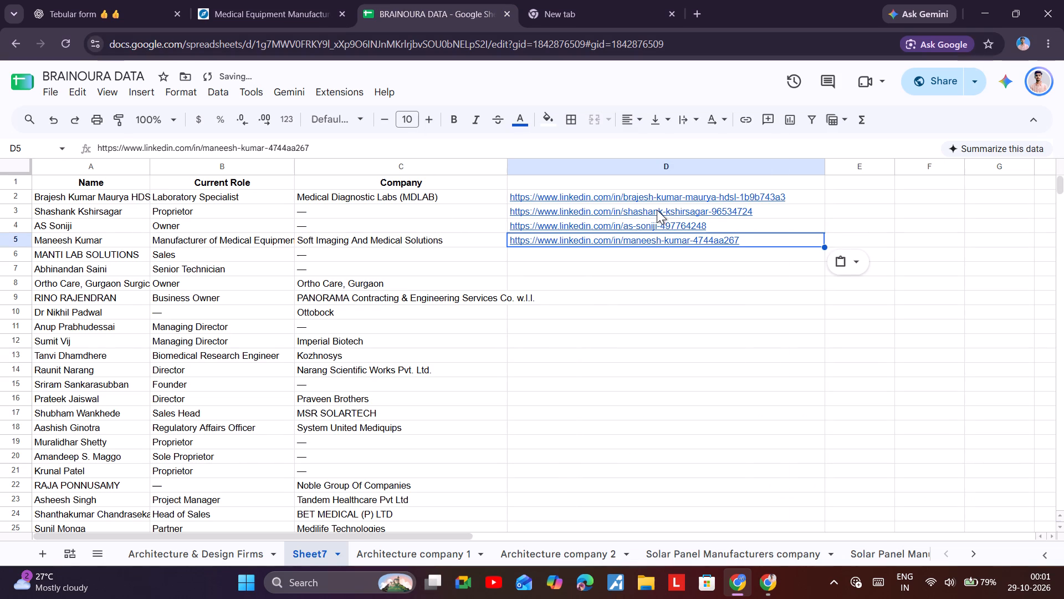
Copy the LinkedIn.com URL of the fifth lead, MANTI LAB SOLUTIONS, and paste it into cell D6 of Sheet7.
{"action": "left_click", "coordinate": [291, 1]}
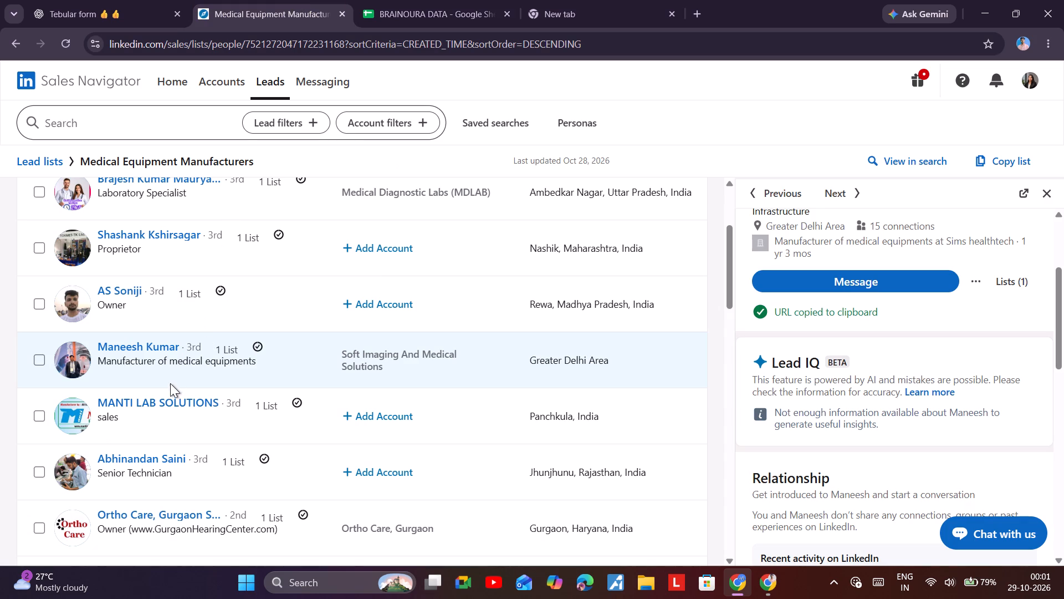
{"action": "left_click", "coordinate": [170, 395]}
{"action": "scroll", "coordinate": [170, 394], "scroll_direction": "down", "scroll_amount": 1}
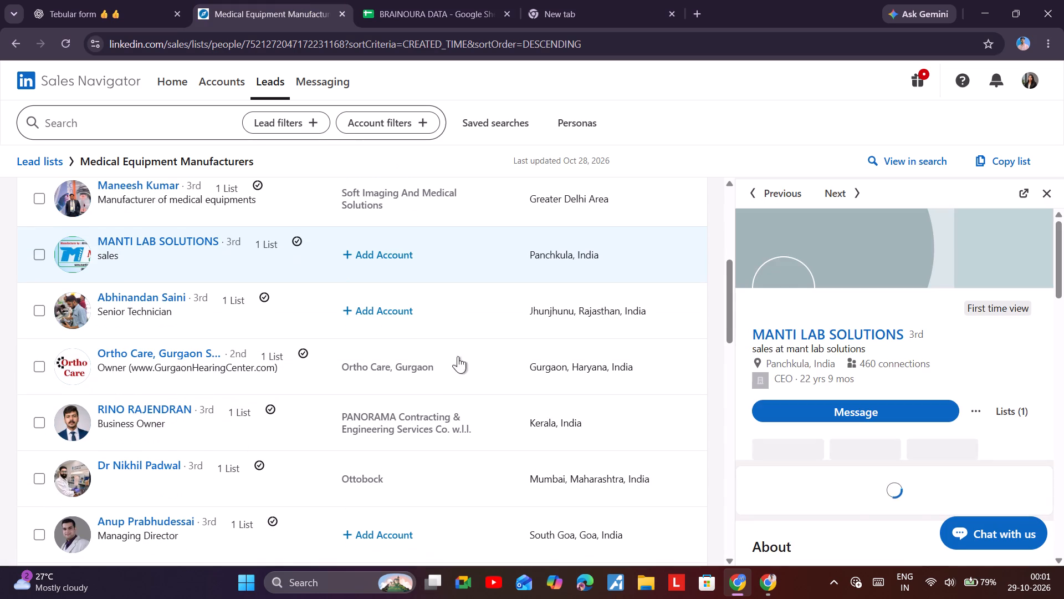
{"action": "left_click", "coordinate": [981, 410]}
{"action": "scroll", "coordinate": [976, 407], "scroll_direction": "down", "scroll_amount": 1}
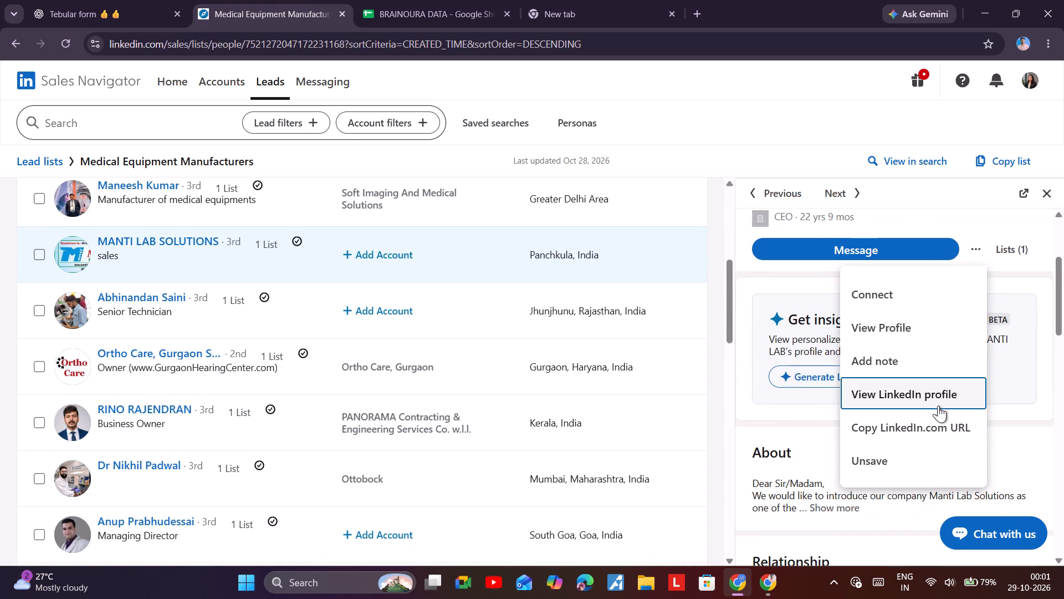
{"action": "left_click", "coordinate": [922, 419]}
{"action": "left_click", "coordinate": [408, 0]}
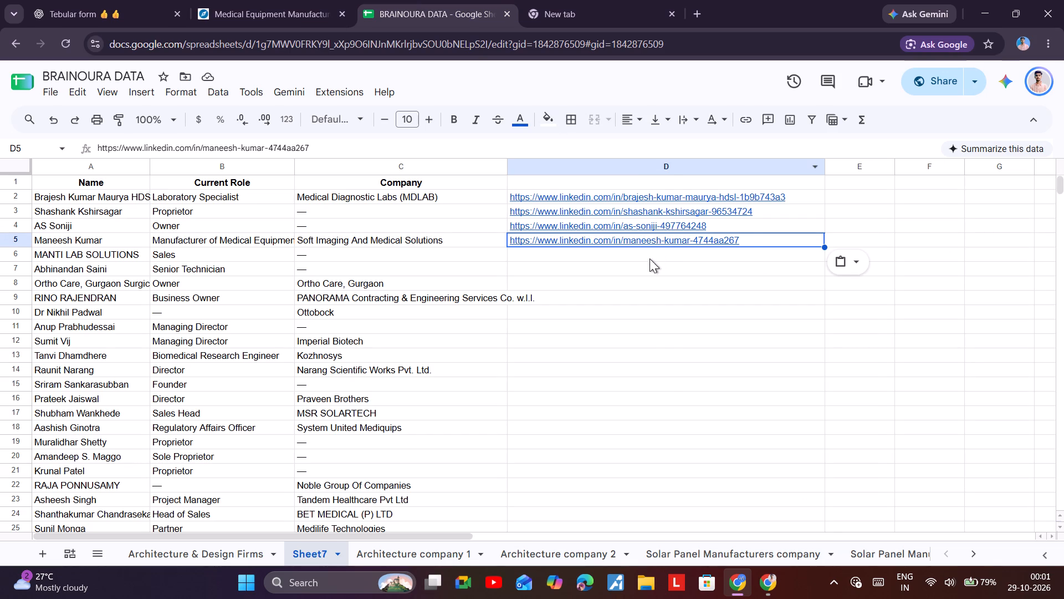
{"action": "right_click", "coordinate": [649, 258]}
{"action": "left_click", "coordinate": [675, 182]}
Copy the LinkedIn.com URL of the sixth lead, the Senior Technician in Jhunjhunu, and paste it into cell D7 of Sheet7.
{"action": "left_click", "coordinate": [239, 0]}
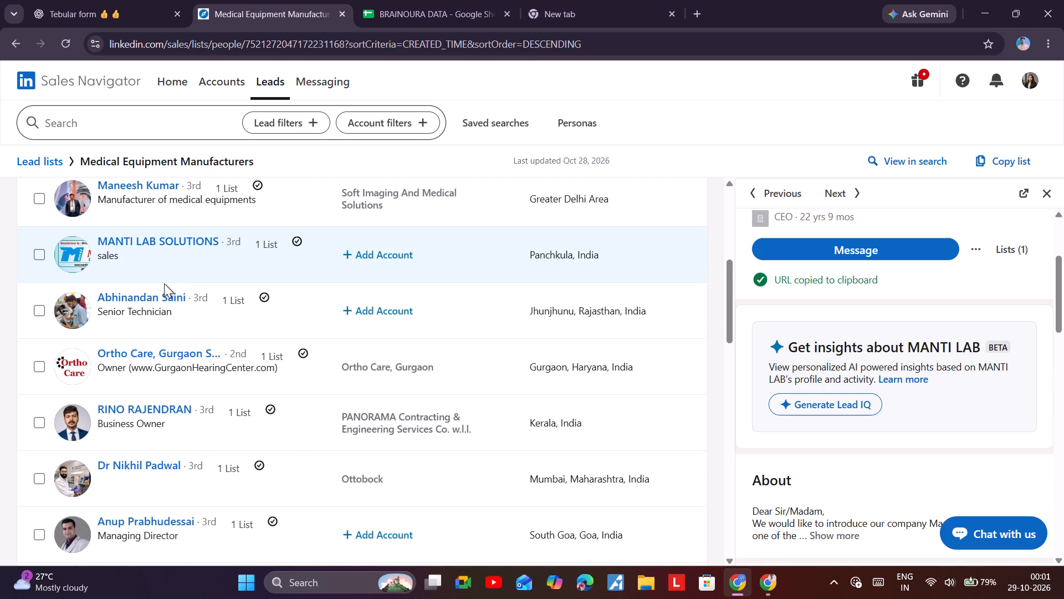
{"action": "left_click", "coordinate": [156, 296]}
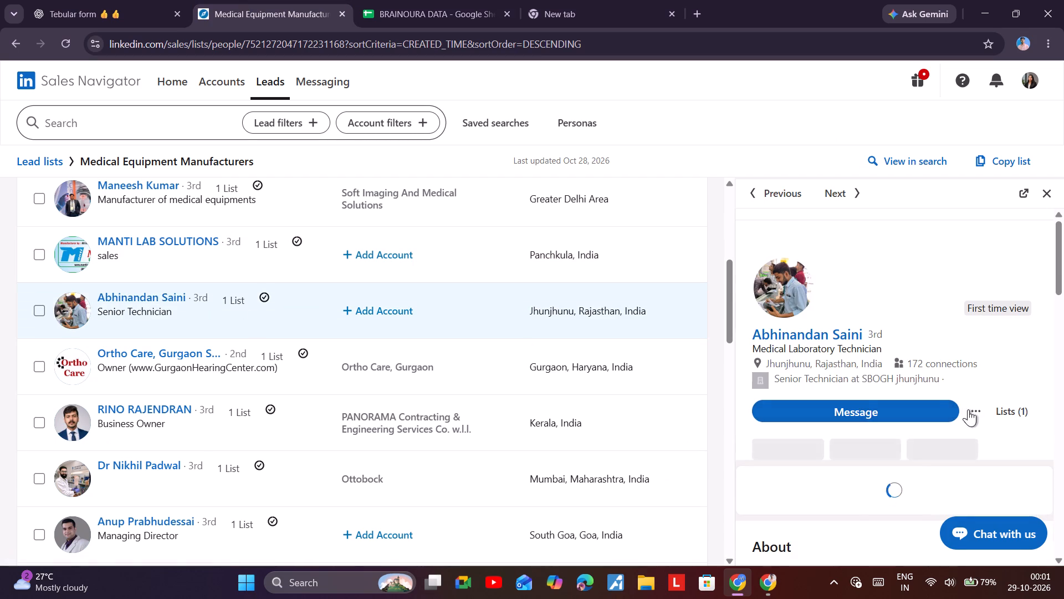
{"action": "left_click", "coordinate": [973, 410]}
{"action": "scroll", "coordinate": [971, 408], "scroll_direction": "down", "scroll_amount": 1}
{"action": "left_click", "coordinate": [924, 415]}
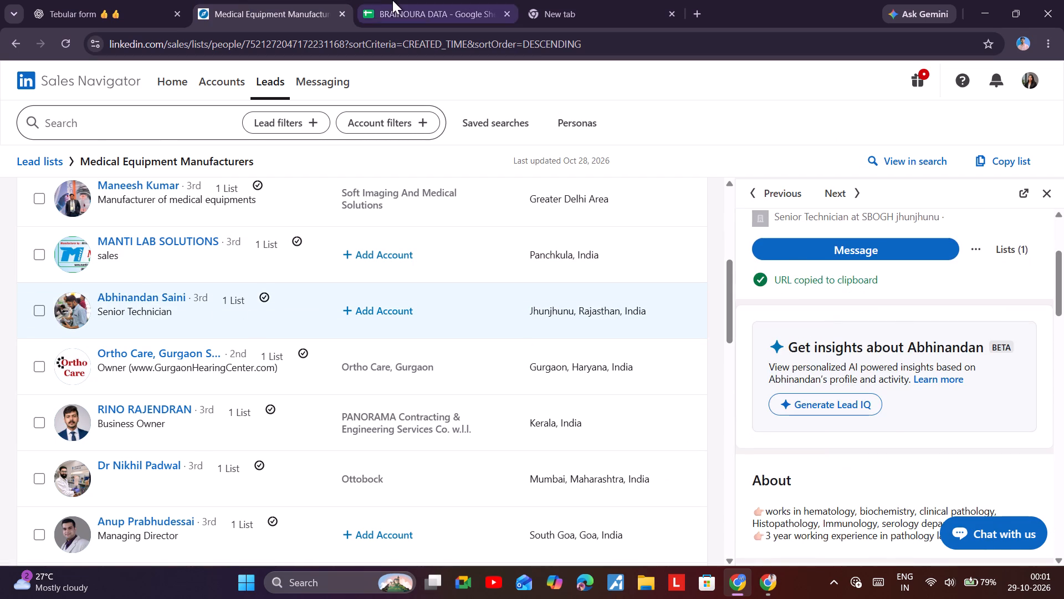
{"action": "left_click", "coordinate": [382, 1]}
{"action": "right_click", "coordinate": [565, 274]}
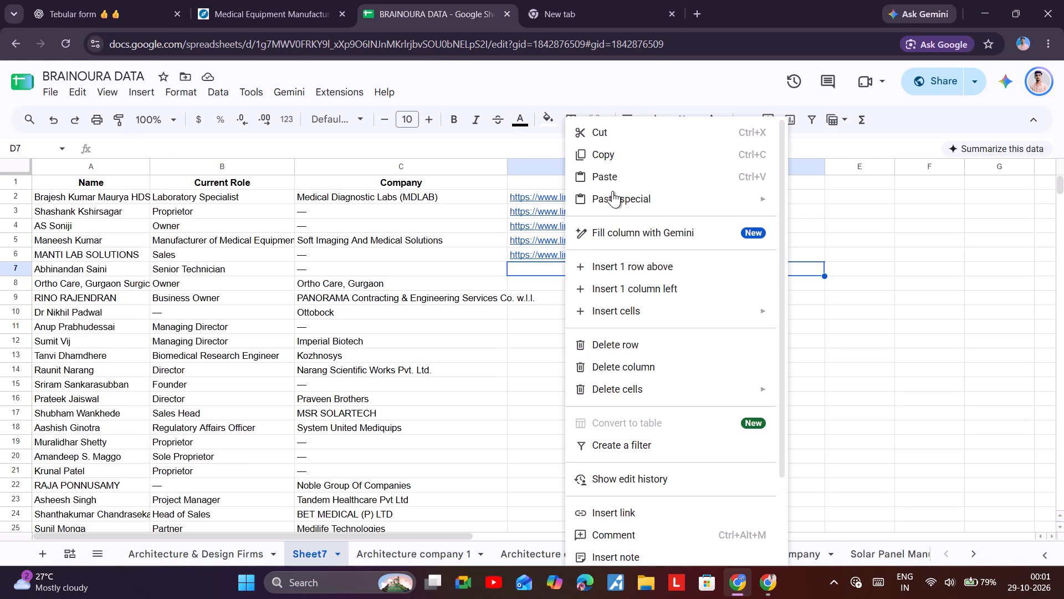
{"action": "left_click", "coordinate": [612, 181]}
Copy the LinkedIn.com URL of the seventh lead, Ortho Care, Gurgaon Surgicals, and paste it into cell D8 of Sheet7.
{"action": "left_click", "coordinate": [231, 0]}
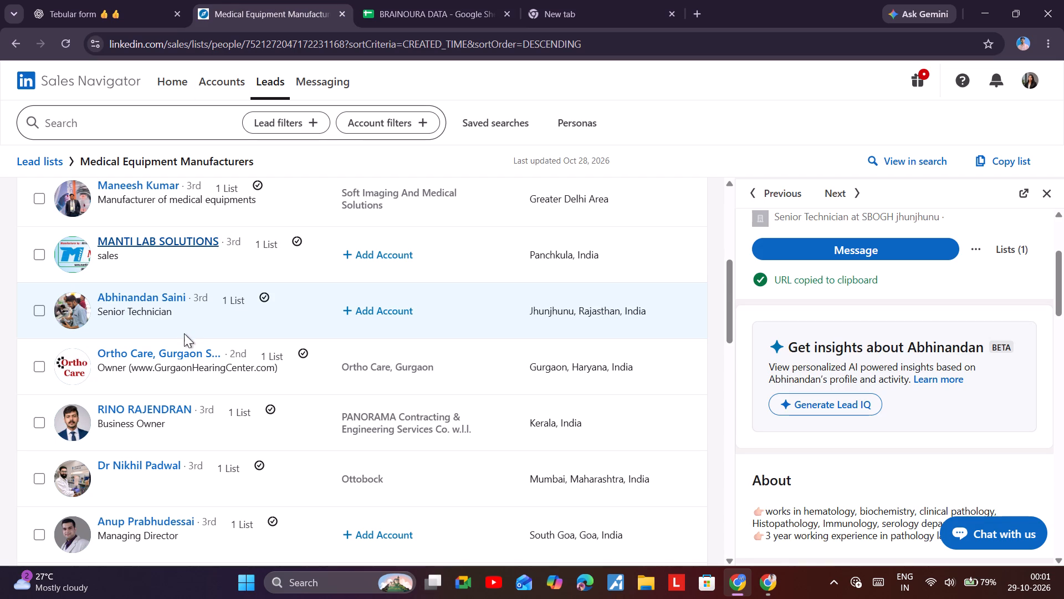
{"action": "left_click", "coordinate": [177, 350]}
{"action": "scroll", "coordinate": [177, 350], "scroll_direction": "down", "scroll_amount": 1}
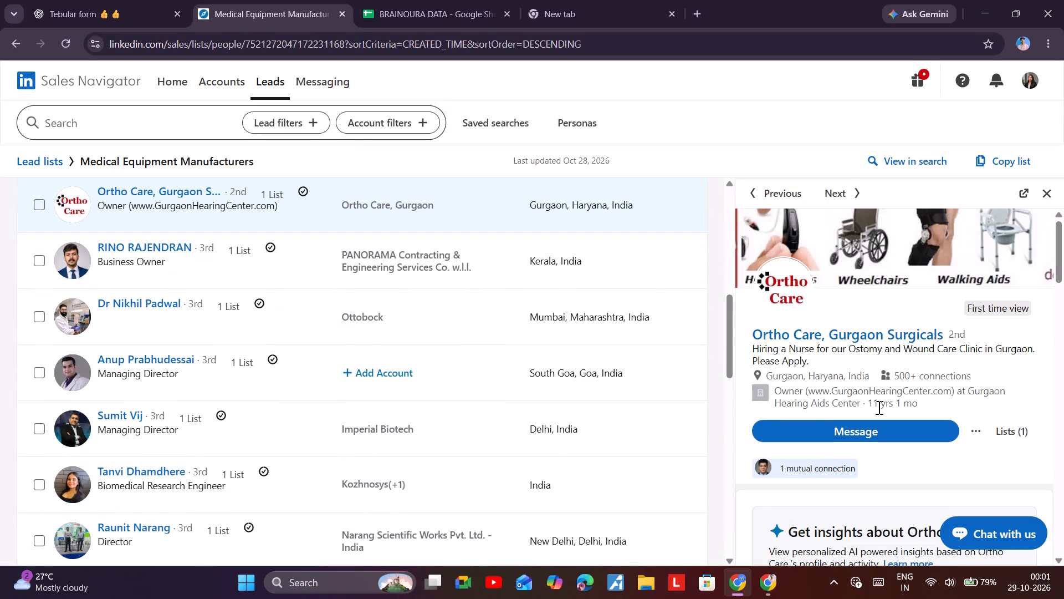
{"action": "left_click", "coordinate": [979, 433]}
{"action": "scroll", "coordinate": [976, 431], "scroll_direction": "down", "scroll_amount": 1}
{"action": "left_click", "coordinate": [923, 439]}
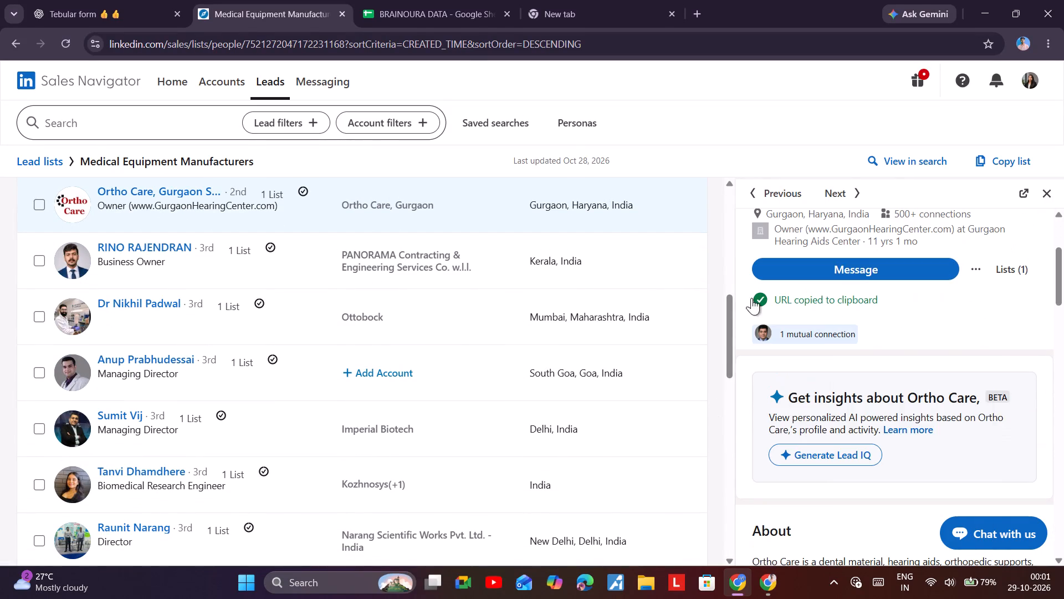
{"action": "left_click", "coordinate": [448, 16]}
{"action": "right_click", "coordinate": [561, 287]}
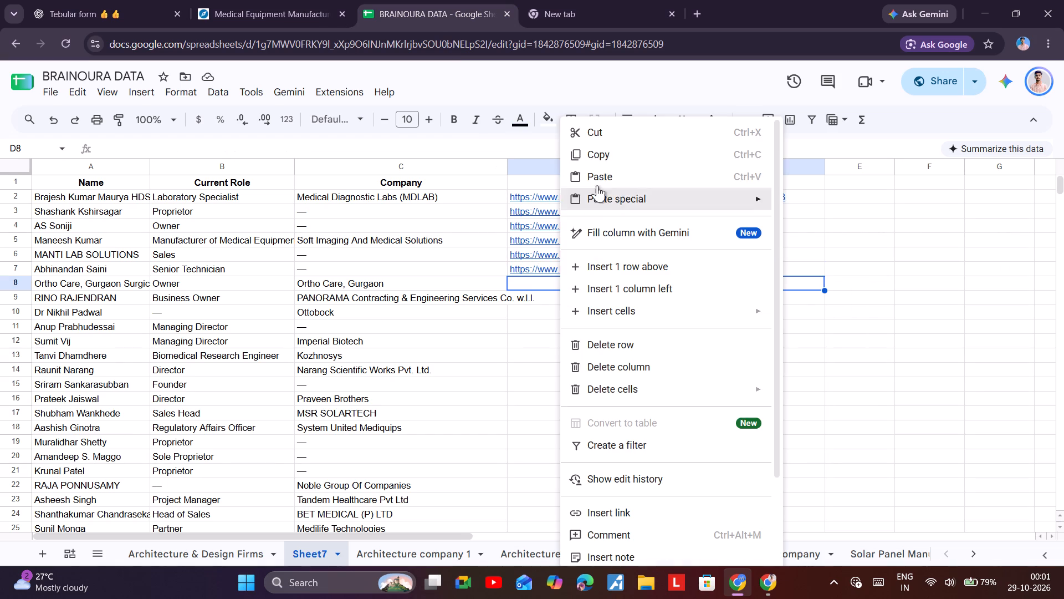
{"action": "left_click", "coordinate": [601, 175]}
Copy the LinkedIn.com URL of the eighth lead, the Business Owner in Kerala, and paste it into cell D9 of Sheet7.
{"action": "left_click", "coordinate": [245, 0]}
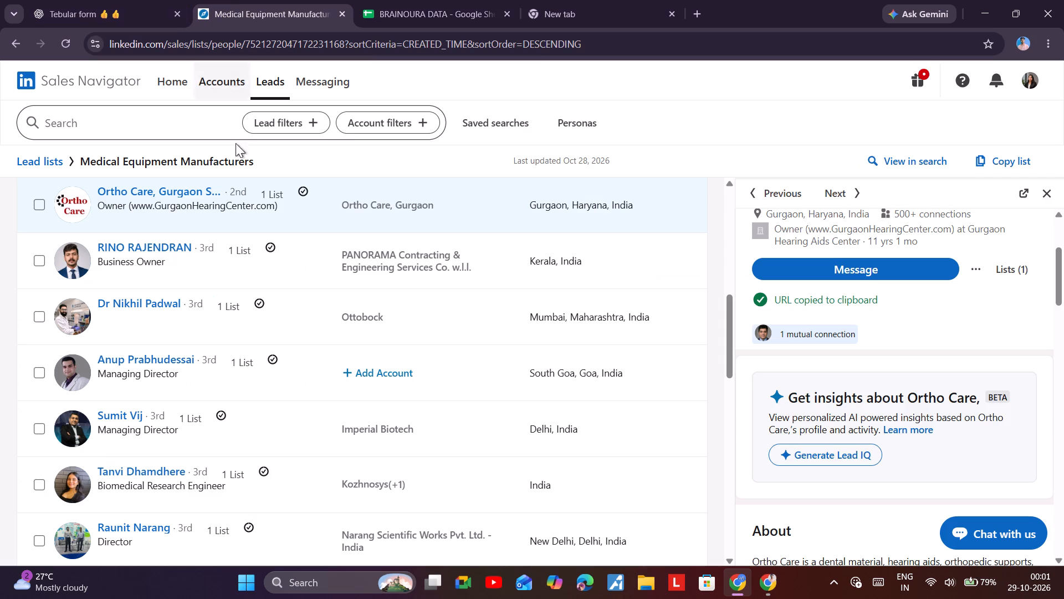
{"action": "left_click", "coordinate": [140, 241]}
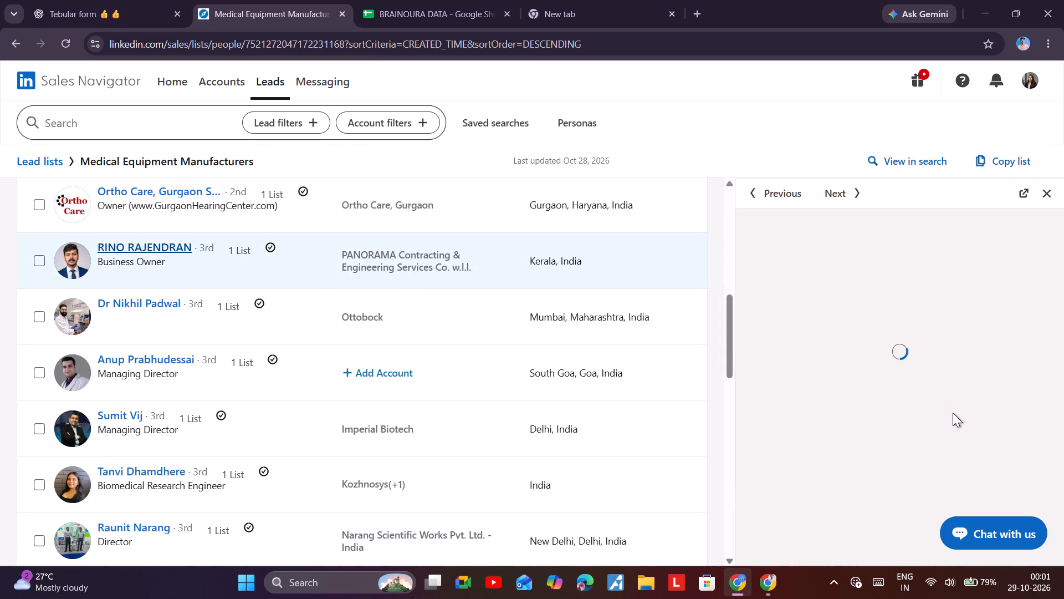
{"action": "left_click", "coordinate": [978, 428]}
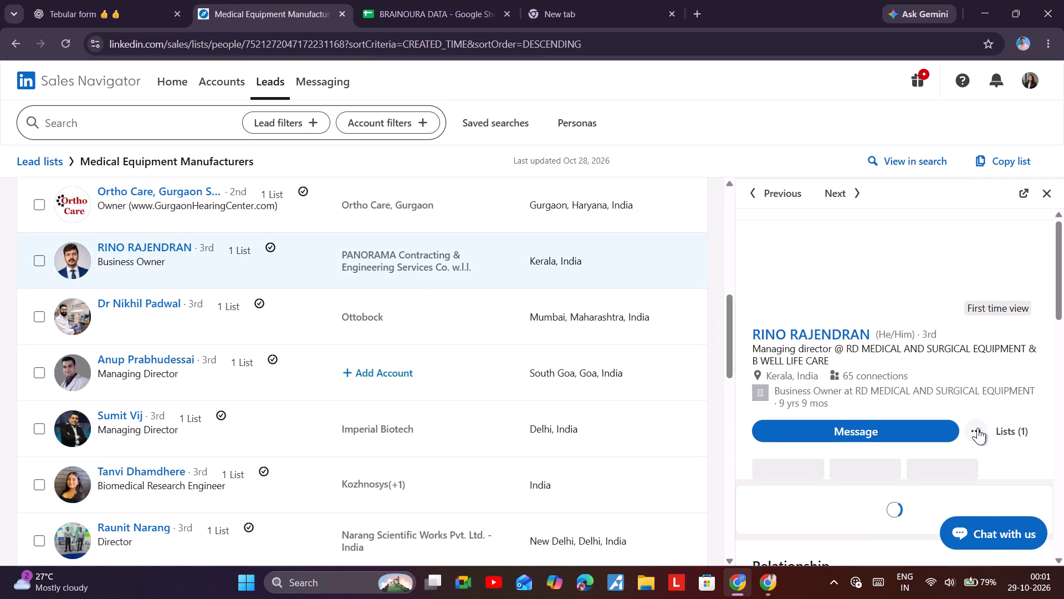
{"action": "scroll", "coordinate": [977, 426], "scroll_direction": "down", "scroll_amount": 1}
{"action": "left_click", "coordinate": [945, 436]}
{"action": "left_click", "coordinate": [397, 0]}
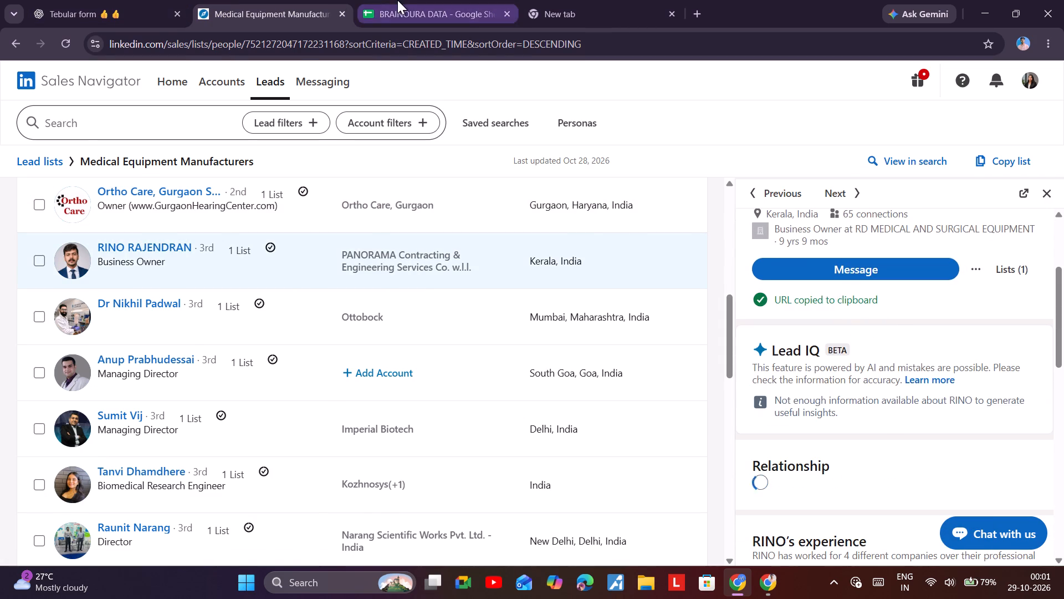
{"action": "right_click", "coordinate": [569, 299]}
{"action": "left_click", "coordinate": [591, 180]}
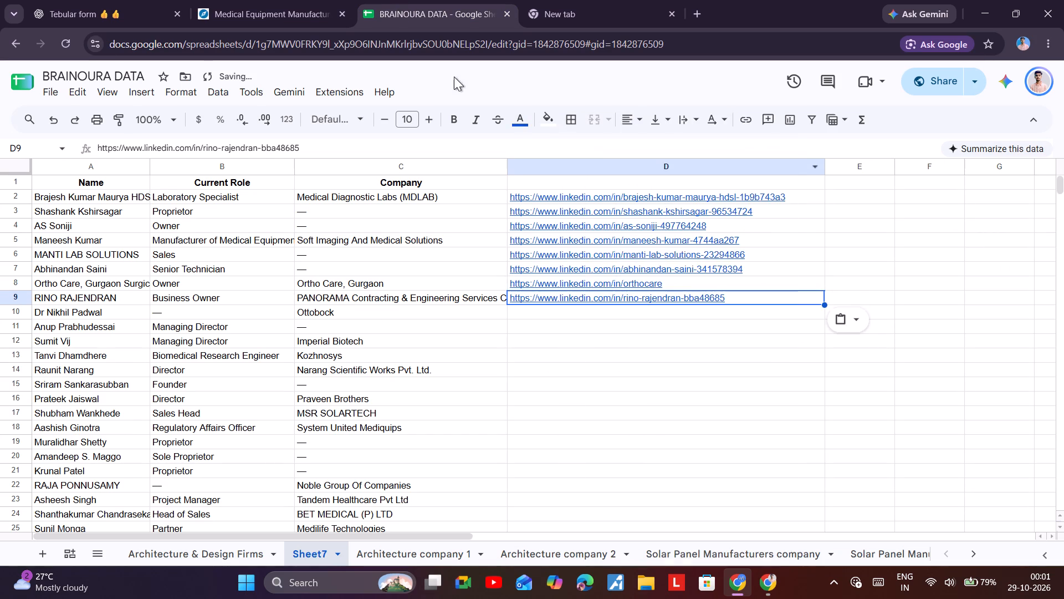
Copy the LinkedIn.com URL of the ninth lead, the Ottobock contact in Mumbai, and paste it into cell D10 of Sheet7.
{"action": "left_click", "coordinate": [291, 0]}
{"action": "left_click", "coordinate": [138, 302]}
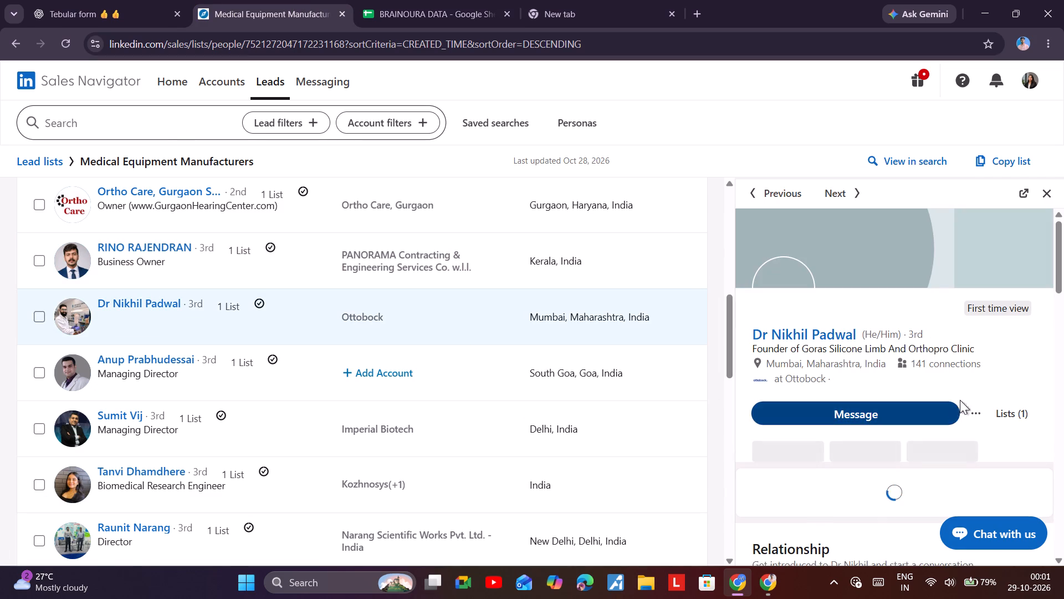
{"action": "left_click", "coordinate": [979, 423]}
{"action": "scroll", "coordinate": [979, 423], "scroll_direction": "down", "scroll_amount": 1}
{"action": "left_click", "coordinate": [957, 424]}
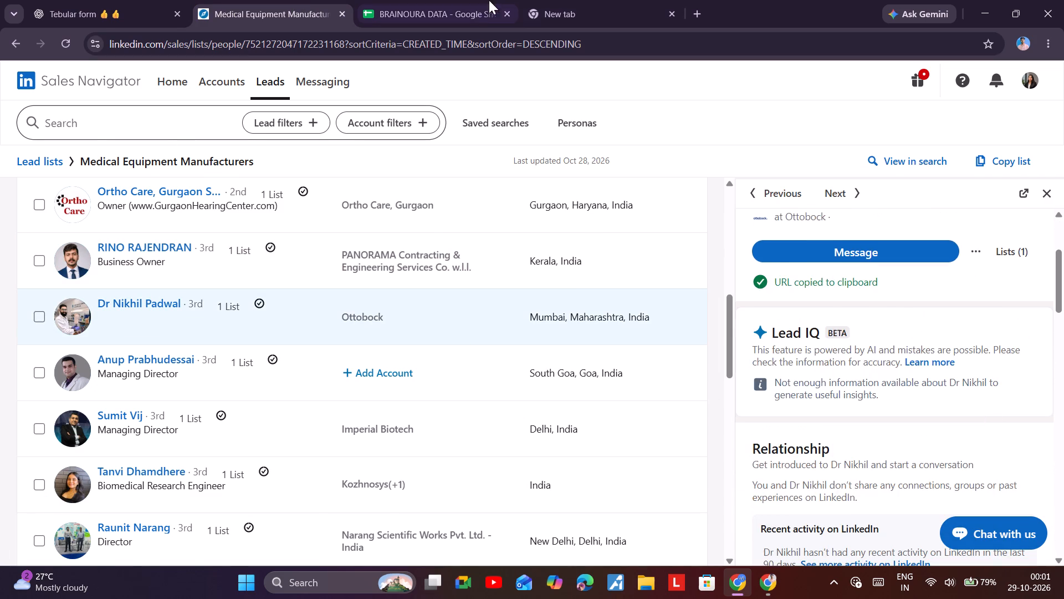
{"action": "left_click", "coordinate": [478, 0]}
{"action": "right_click", "coordinate": [516, 316]}
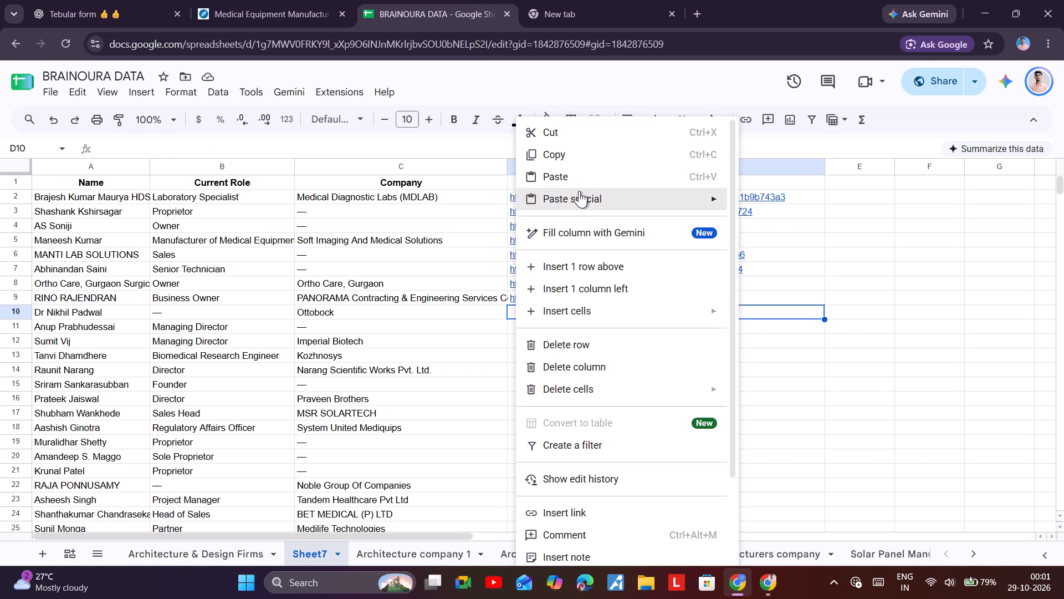
{"action": "left_click", "coordinate": [579, 181]}
Copy the LinkedIn.com URL of the tenth lead, the Managing Director in South Goa, and paste it into cell D11 of Sheet7.
{"action": "left_click", "coordinate": [283, 1]}
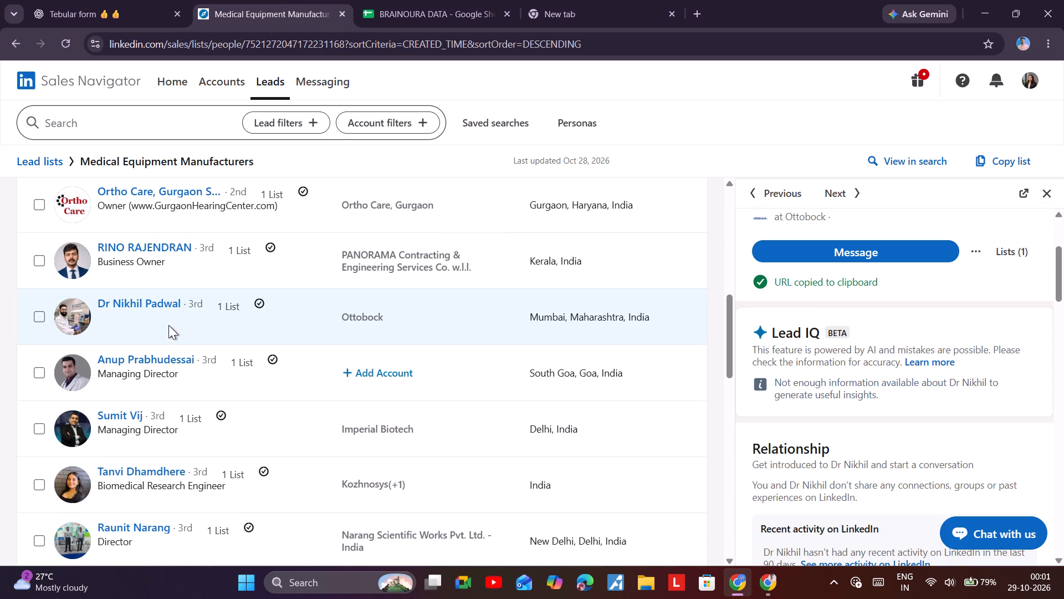
{"action": "left_click", "coordinate": [160, 359]}
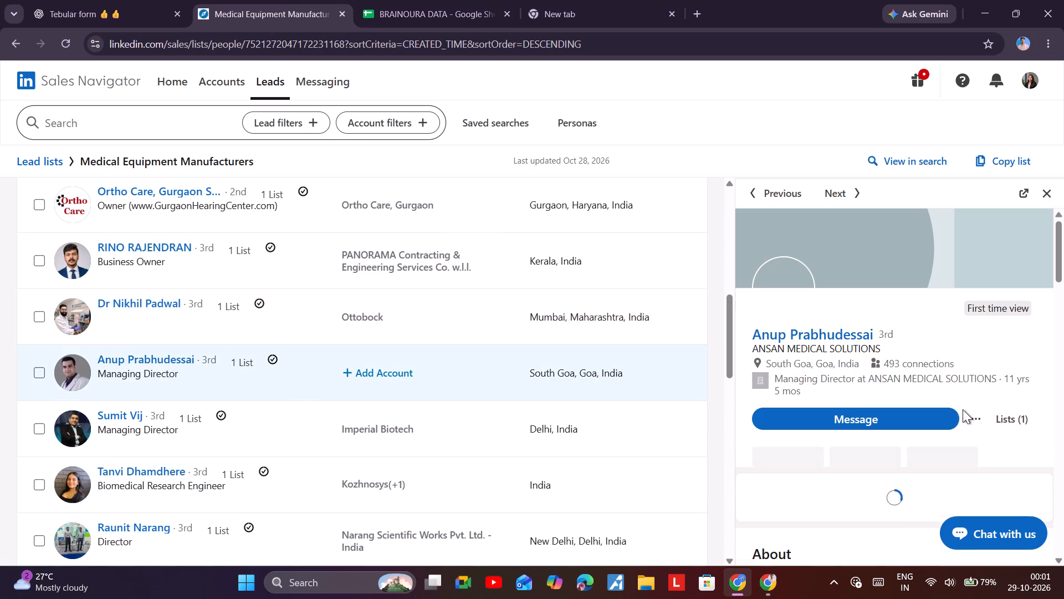
{"action": "left_click", "coordinate": [974, 420]}
{"action": "scroll", "coordinate": [971, 419], "scroll_direction": "down", "scroll_amount": 1}
{"action": "left_click", "coordinate": [937, 432]}
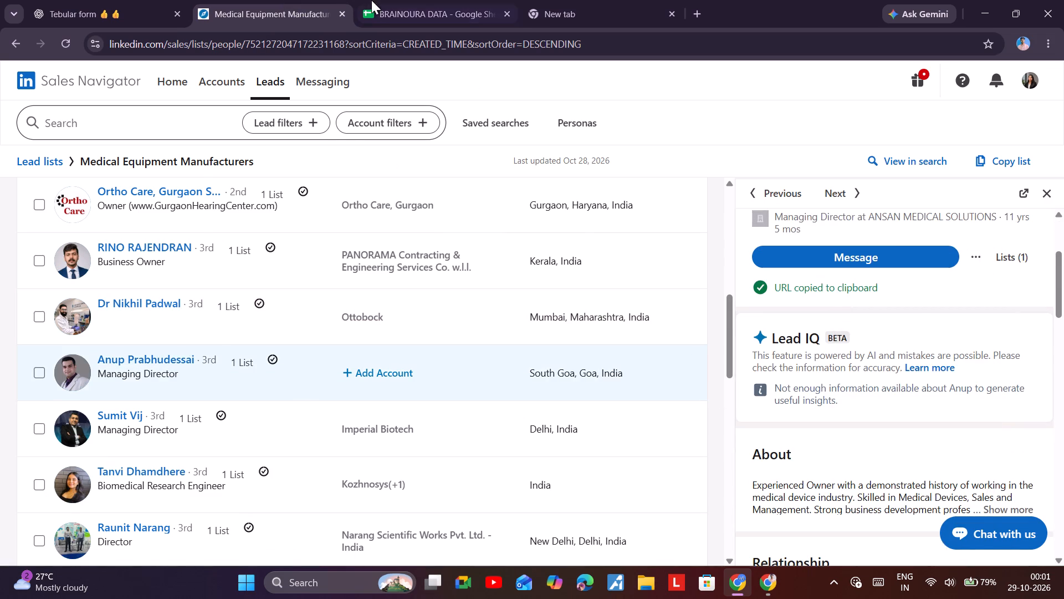
{"action": "left_click", "coordinate": [399, 0]}
{"action": "right_click", "coordinate": [568, 326]}
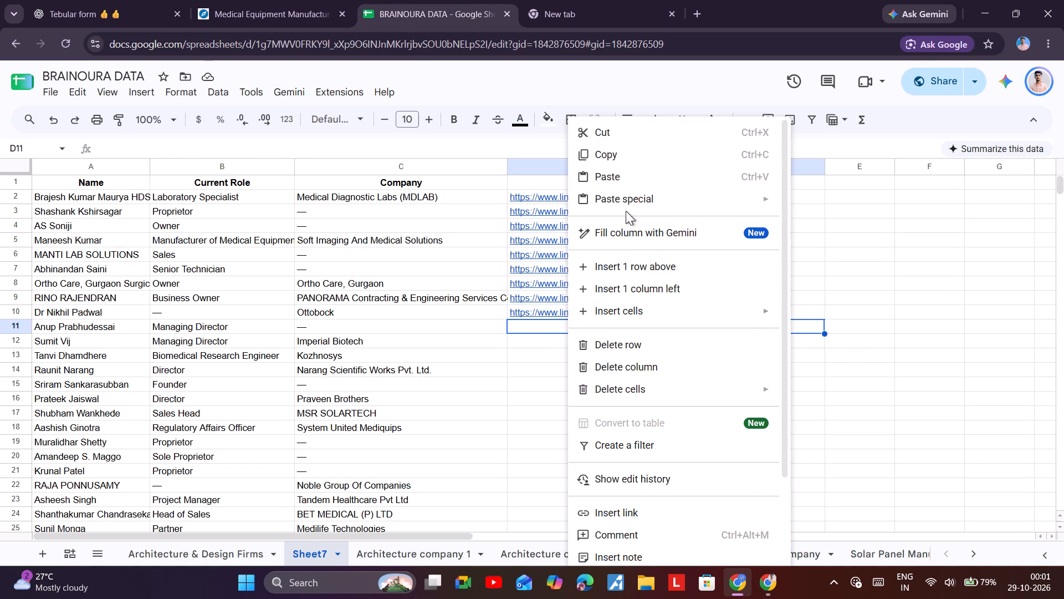
{"action": "left_click", "coordinate": [628, 180]}
Copy the LinkedIn.com URL of the eleventh lead, the Imperial Biotech Managing Director in Delhi, and paste it into cell D12 of Sheet7.
{"action": "left_click", "coordinate": [228, 0]}
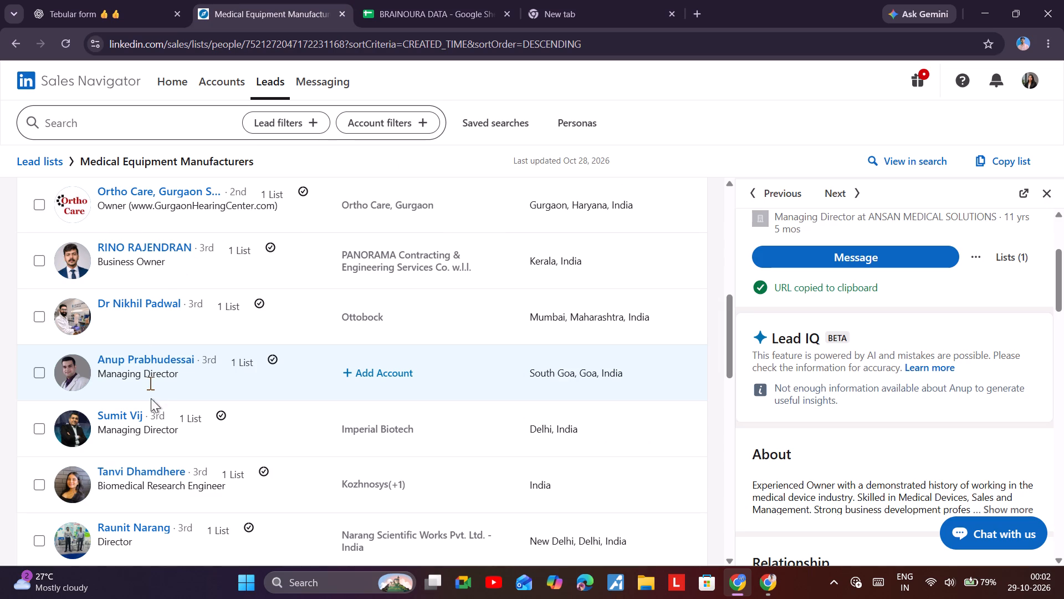
{"action": "left_click", "coordinate": [146, 418]}
{"action": "left_click", "coordinate": [120, 416]}
{"action": "scroll", "coordinate": [124, 413], "scroll_direction": "down", "scroll_amount": 1}
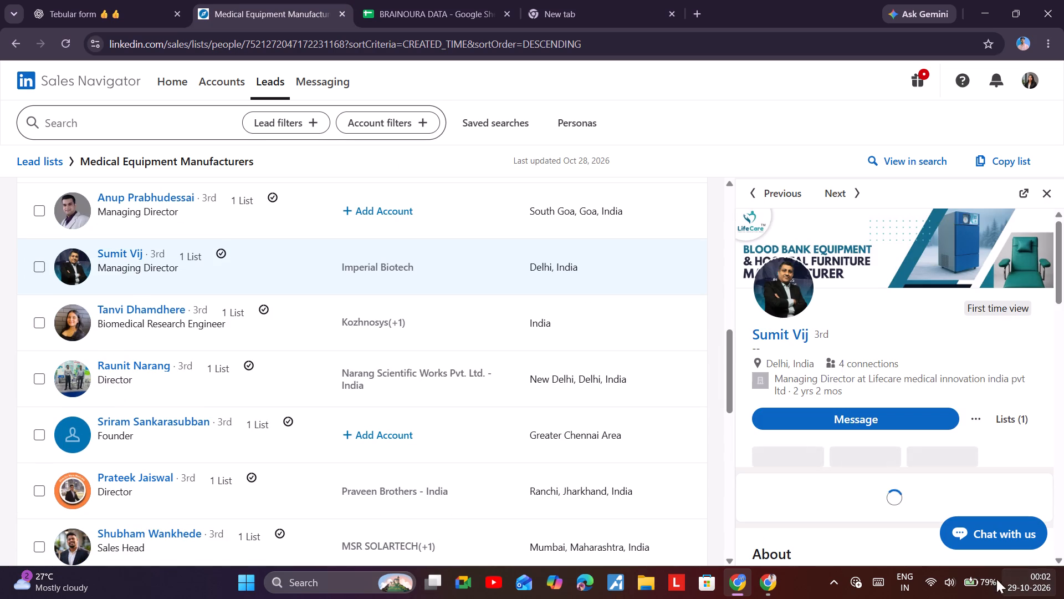
{"action": "left_click", "coordinate": [968, 402]}
{"action": "left_click", "coordinate": [971, 415]}
{"action": "scroll", "coordinate": [971, 414], "scroll_direction": "down", "scroll_amount": 1}
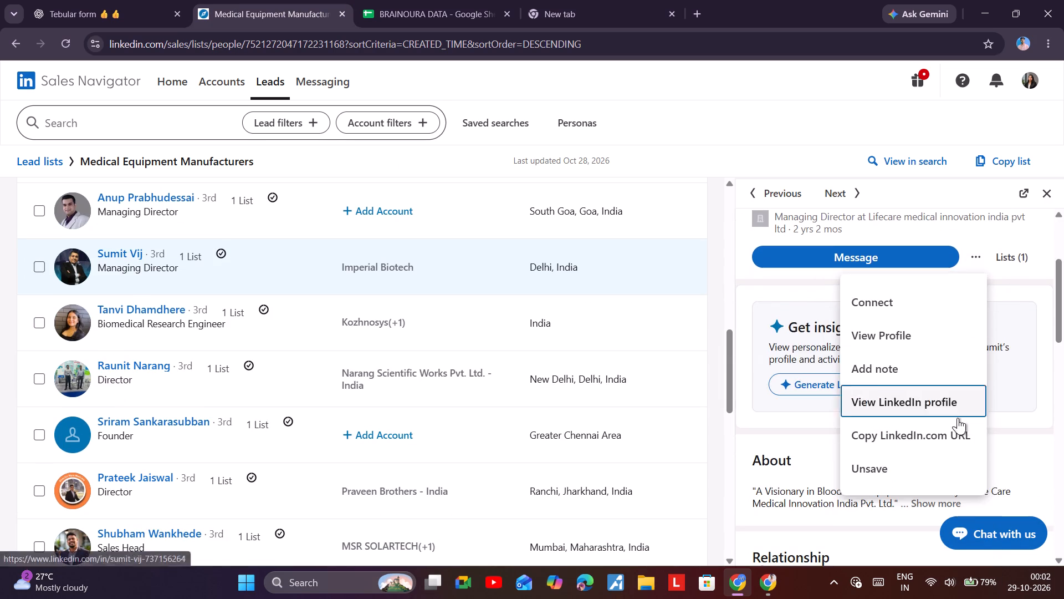
{"action": "left_click", "coordinate": [907, 427]}
{"action": "left_click", "coordinate": [423, 0]}
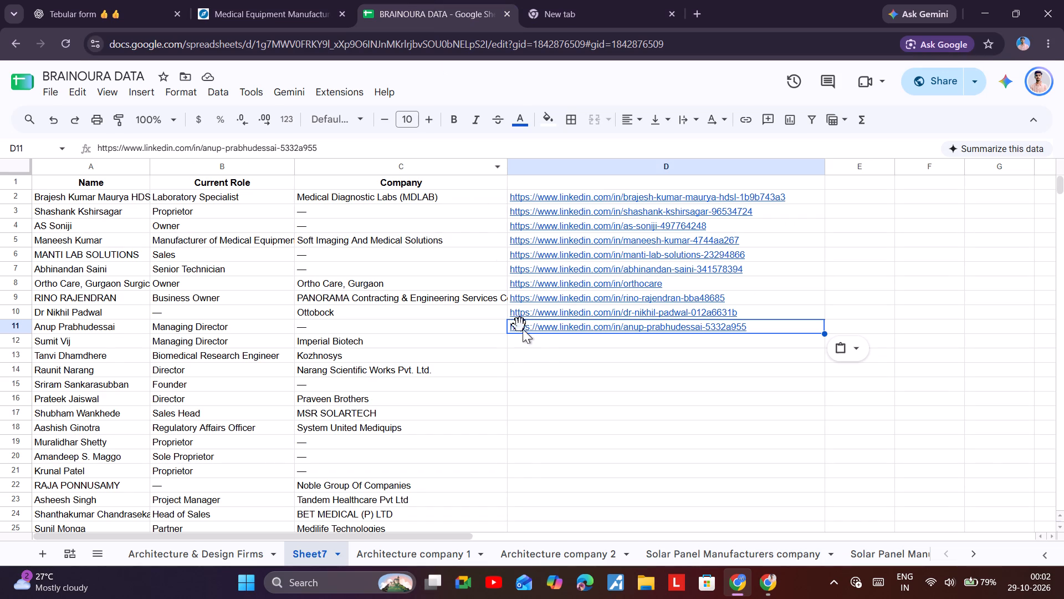
{"action": "right_click", "coordinate": [534, 346]}
{"action": "left_click", "coordinate": [606, 171]}
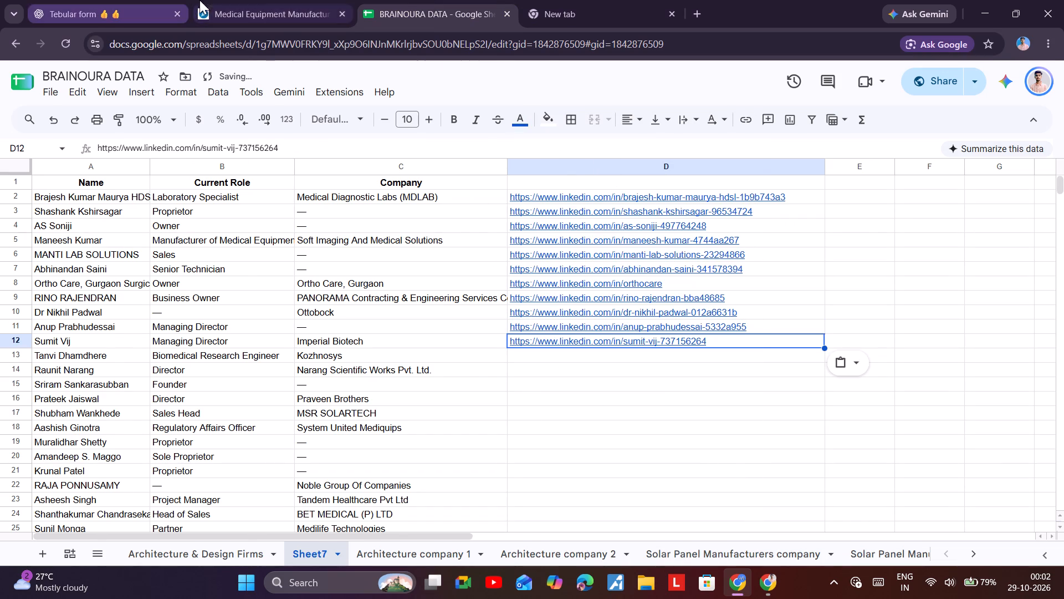
Copy the LinkedIn.com URL of the twelfth lead, the Biomedical Research Engineer at Kozhnosys, and paste it into cell D13 of Sheet7.
{"action": "left_click", "coordinate": [274, 0]}
{"action": "left_click", "coordinate": [134, 299]}
{"action": "left_click", "coordinate": [129, 311]}
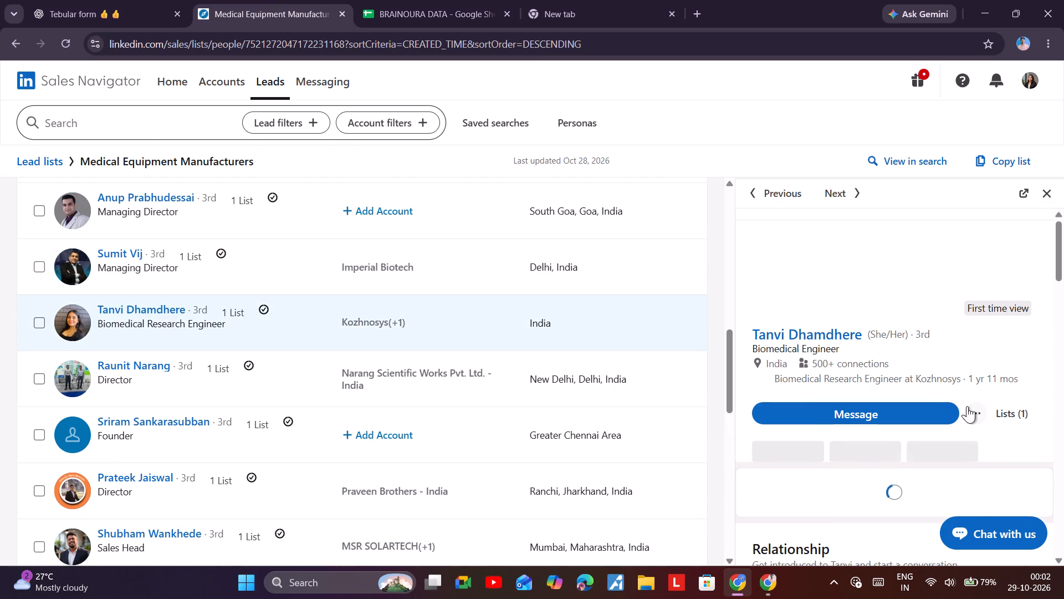
{"action": "left_click", "coordinate": [967, 406]}
{"action": "scroll", "coordinate": [967, 406], "scroll_direction": "down", "scroll_amount": 1}
{"action": "left_click", "coordinate": [963, 409]}
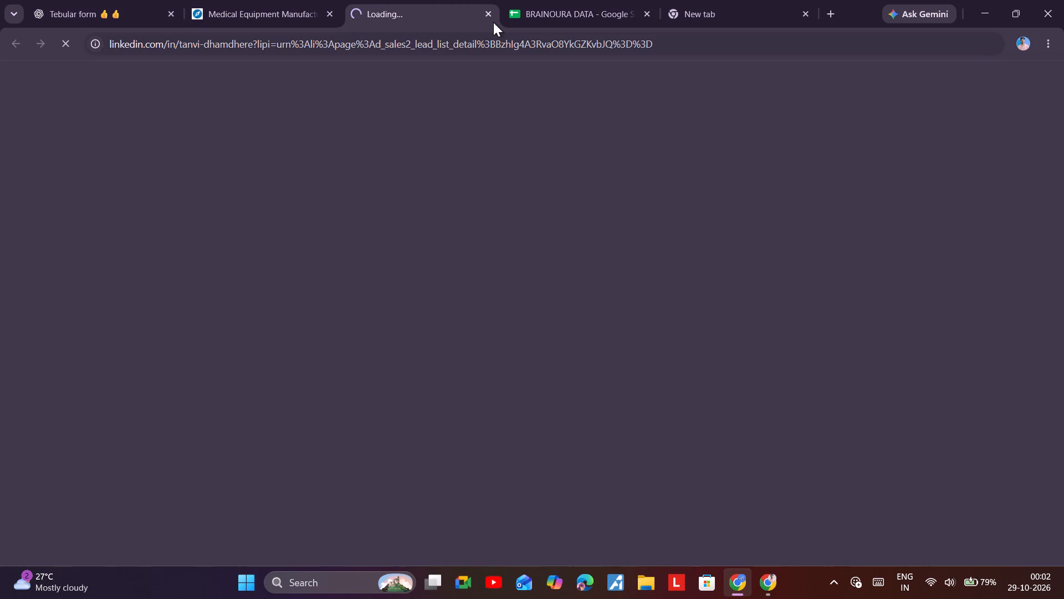
{"action": "left_click", "coordinate": [483, 9]}
{"action": "left_click", "coordinate": [980, 251]}
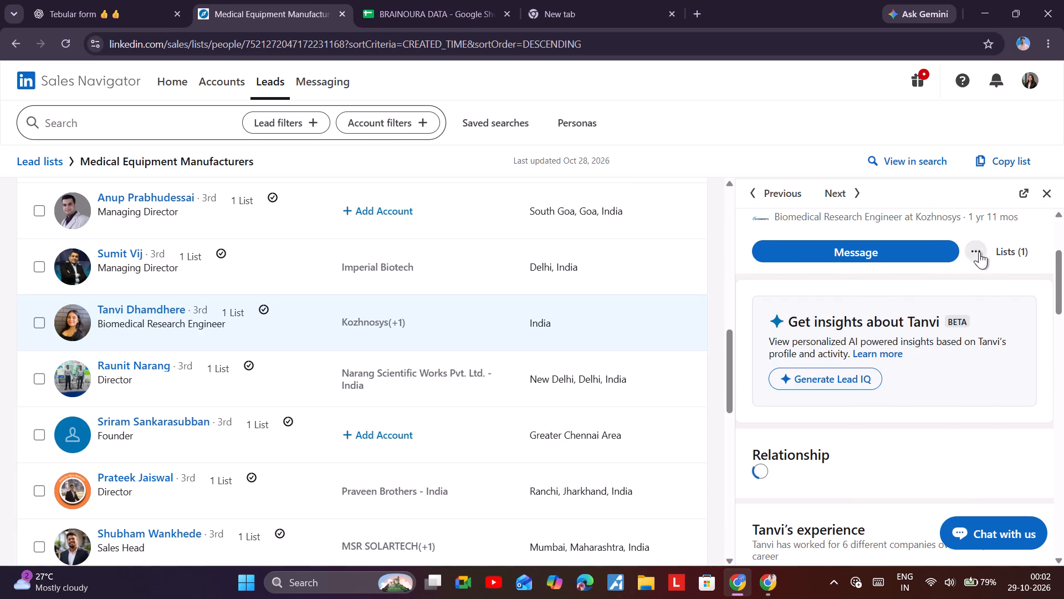
{"action": "left_click", "coordinate": [935, 416]}
{"action": "left_click", "coordinate": [314, 0]}
{"action": "left_click", "coordinate": [445, 0]}
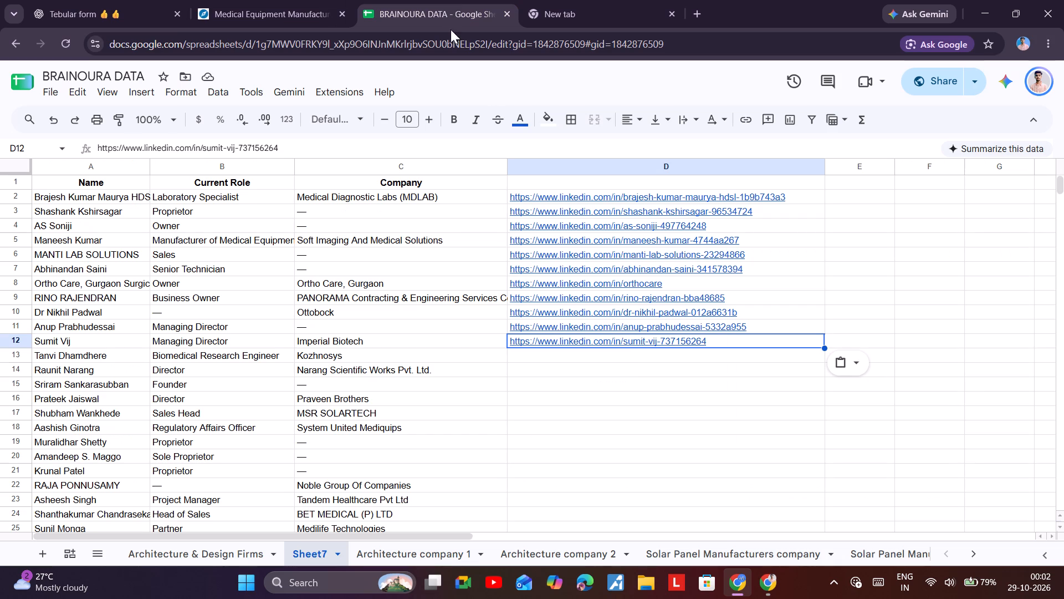
{"action": "right_click", "coordinate": [592, 359]}
{"action": "left_click", "coordinate": [654, 174]}
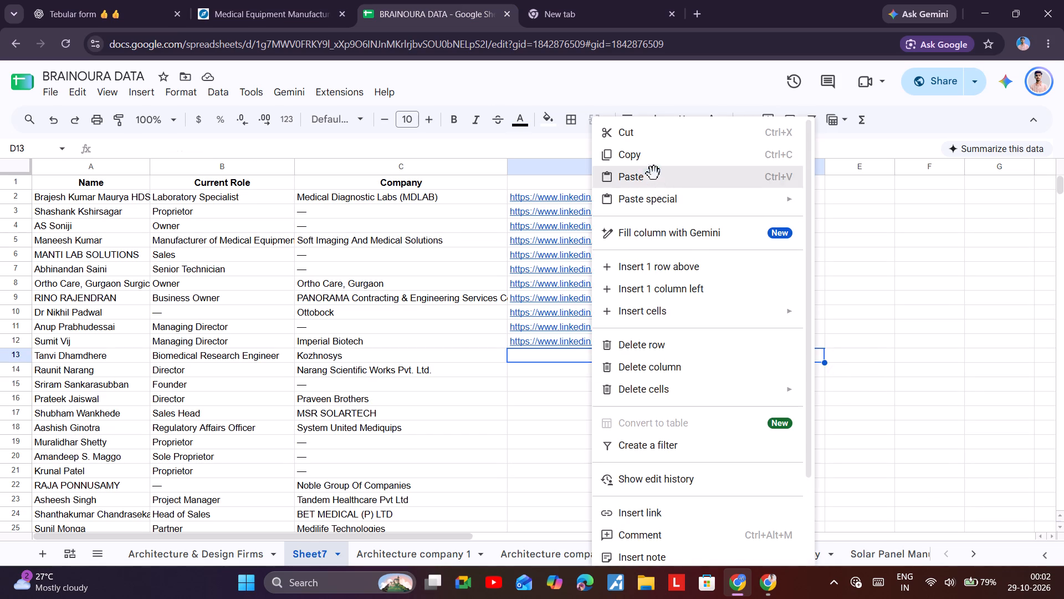
Copy the LinkedIn.com URL of the thirteenth lead, the Narang Scientific Works Director in New Delhi, and paste it into cell D14 of Sheet7.
{"action": "left_click", "coordinate": [228, 0]}
{"action": "left_click", "coordinate": [134, 358]}
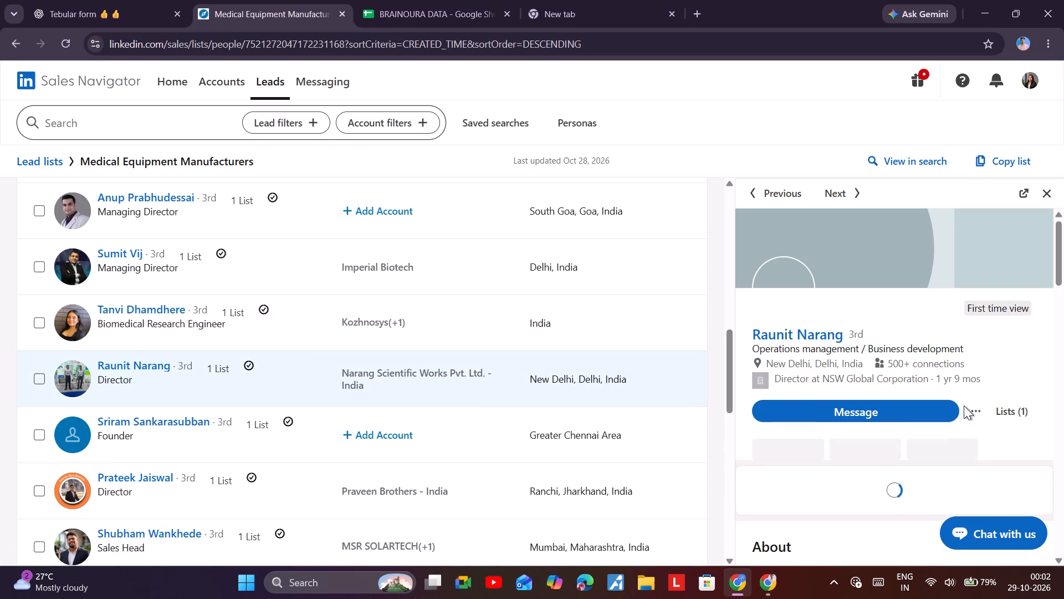
{"action": "left_click", "coordinate": [962, 412]}
{"action": "left_click", "coordinate": [974, 410]}
{"action": "scroll", "coordinate": [972, 410], "scroll_direction": "down", "scroll_amount": 1}
{"action": "left_click", "coordinate": [932, 426]}
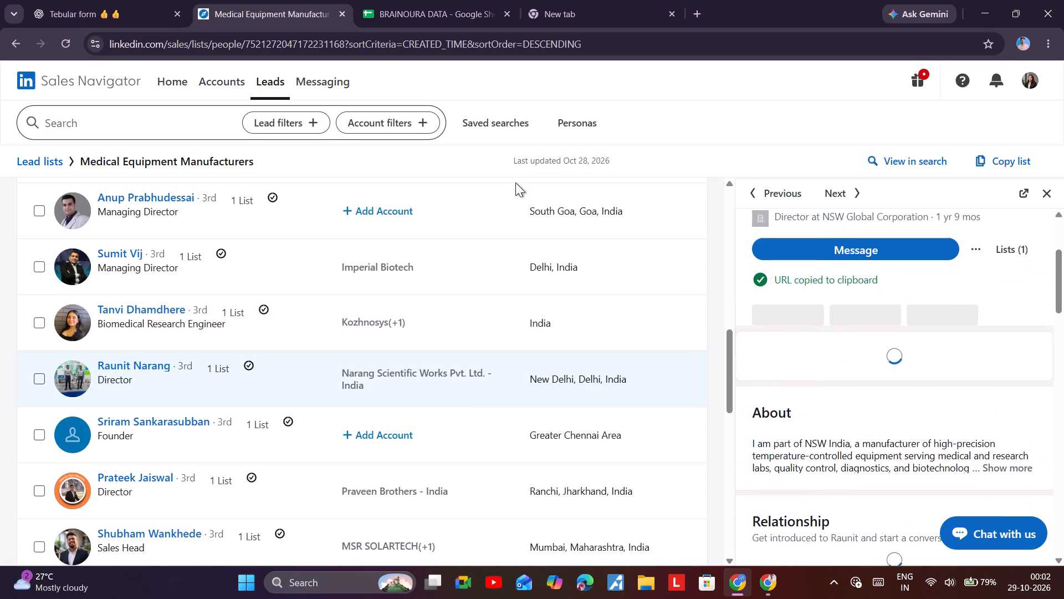
{"action": "left_click", "coordinate": [387, 0]}
{"action": "right_click", "coordinate": [564, 373]}
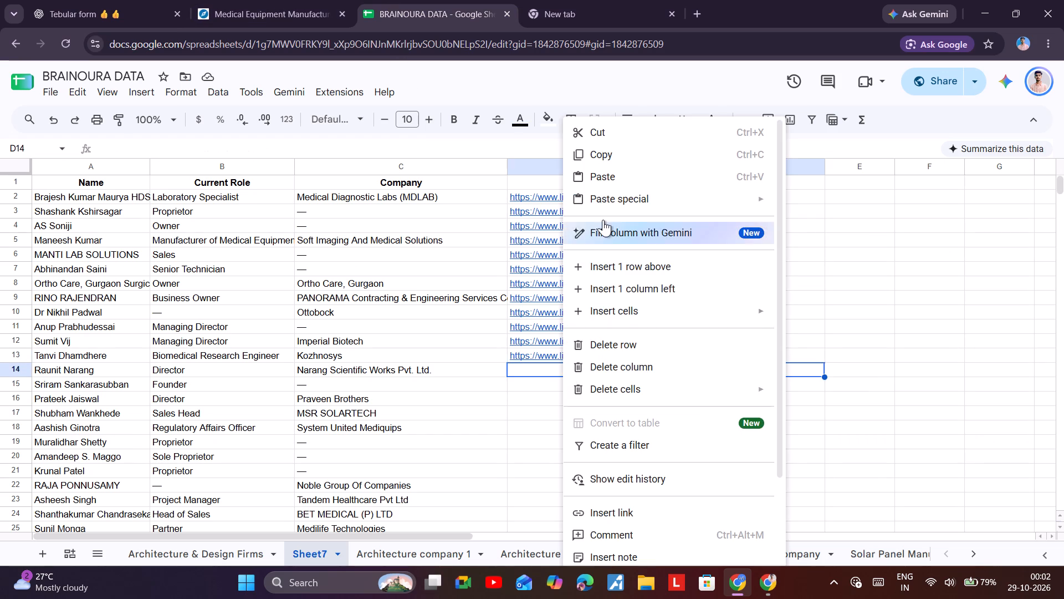
{"action": "left_click", "coordinate": [602, 182]}
Copy the LinkedIn.com URL of the fourteenth lead, the Founder in Greater Chennai Area, and paste it into cell D15 of Sheet7.
{"action": "left_click", "coordinate": [242, 0]}
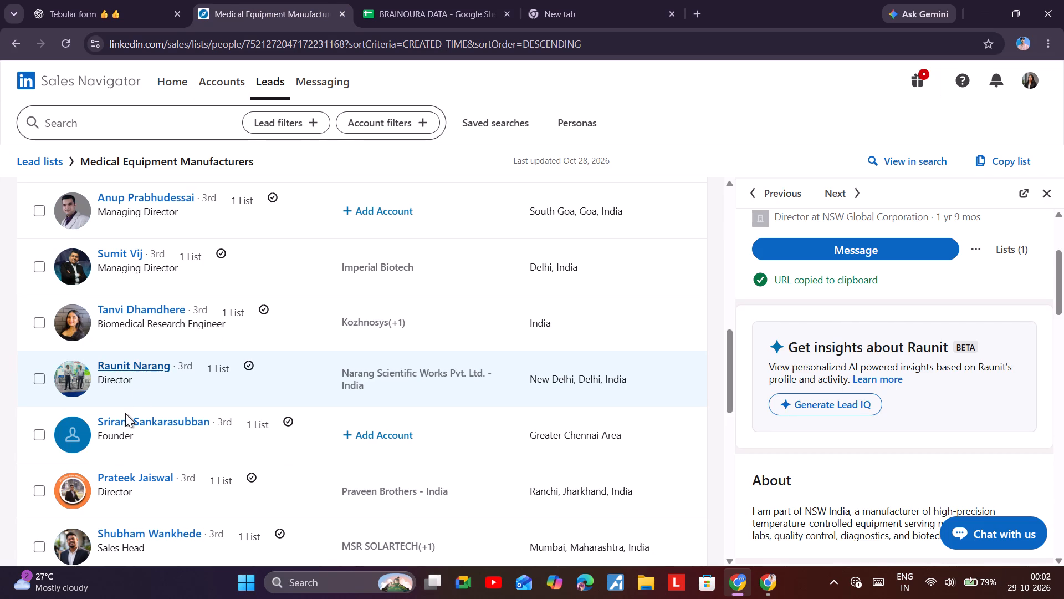
{"action": "left_click", "coordinate": [125, 414]}
{"action": "scroll", "coordinate": [125, 414], "scroll_direction": "down", "scroll_amount": 1}
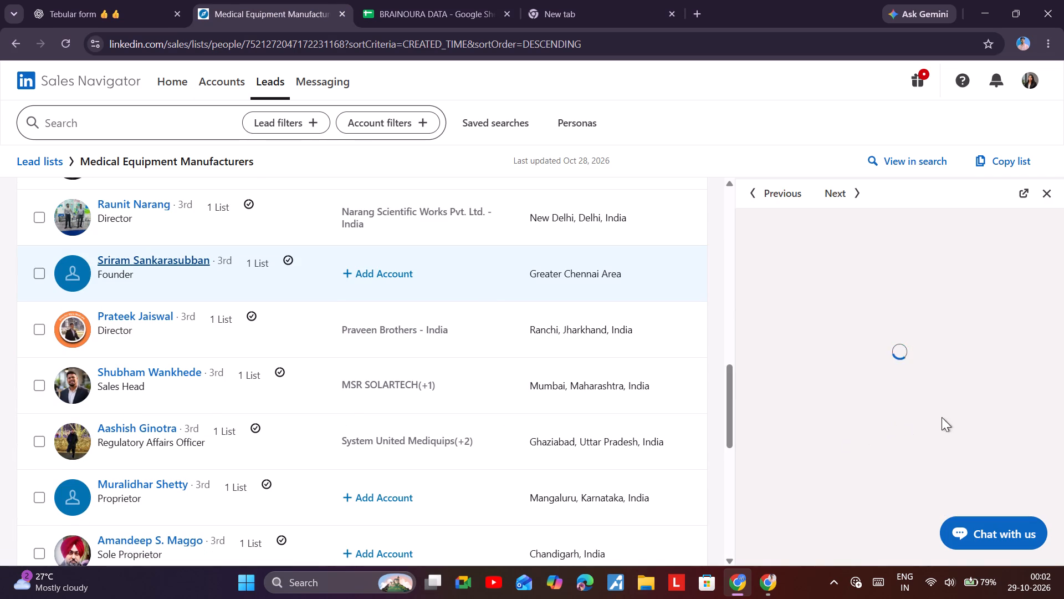
{"action": "left_click", "coordinate": [980, 403]}
{"action": "scroll", "coordinate": [976, 403], "scroll_direction": "down", "scroll_amount": 1}
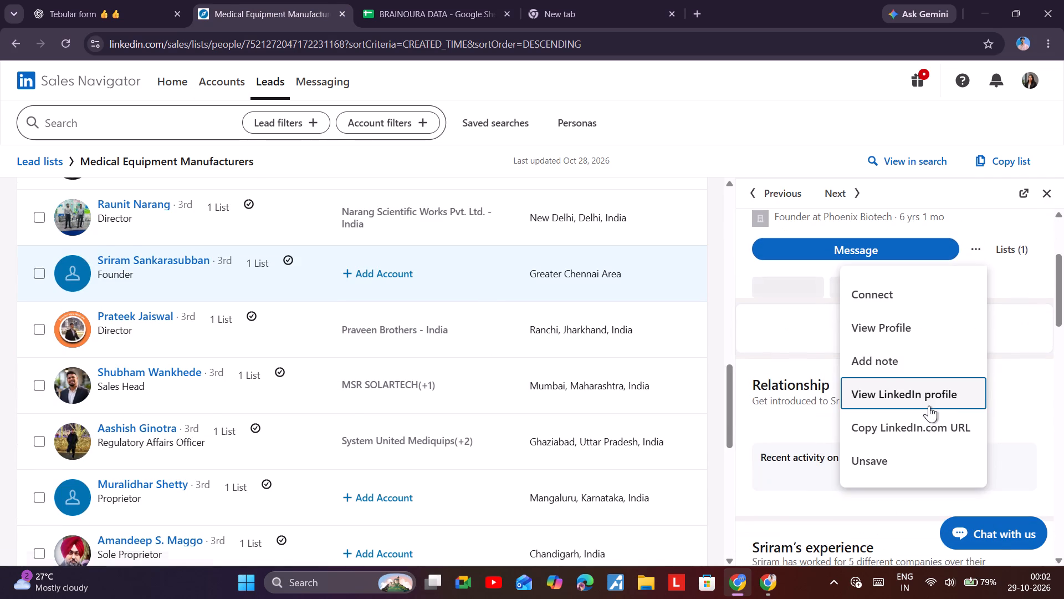
{"action": "left_click", "coordinate": [913, 419]}
{"action": "left_click", "coordinate": [448, 0]}
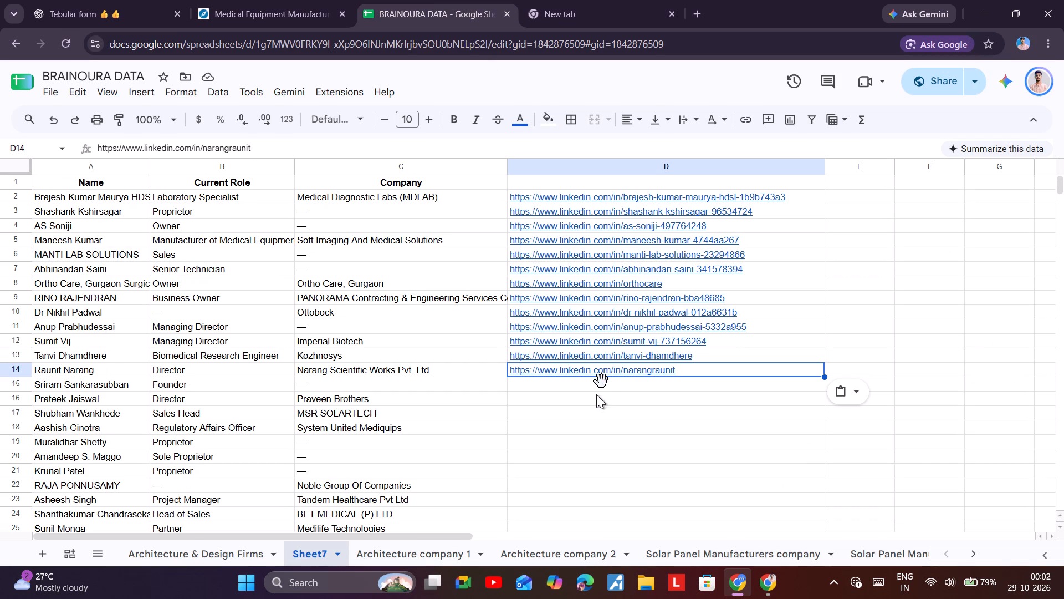
{"action": "right_click", "coordinate": [596, 386]}
{"action": "left_click", "coordinate": [635, 185]}
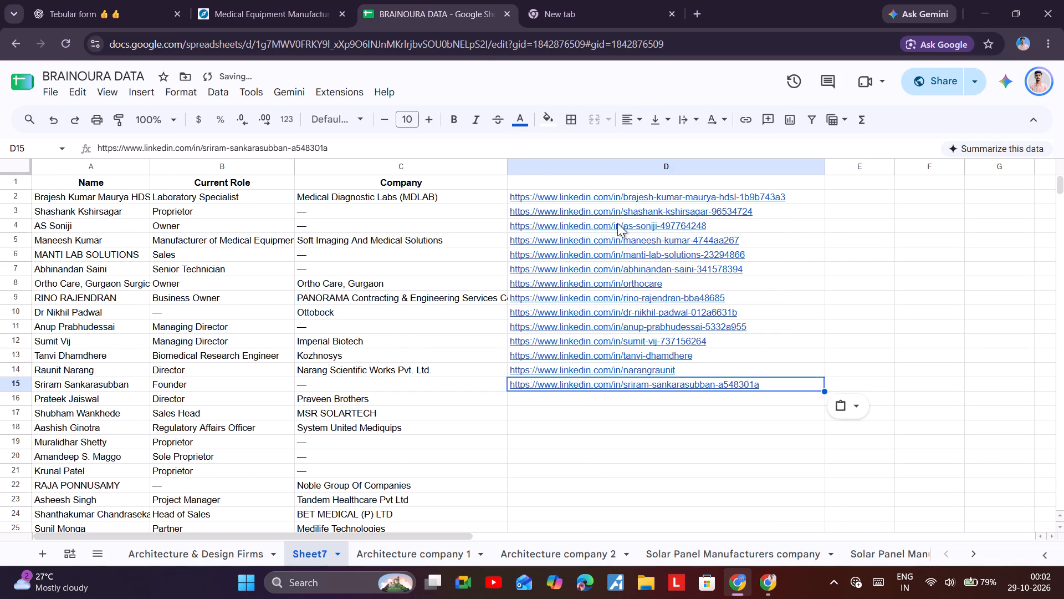
Copy the LinkedIn.com URL of the fifteenth lead, the Praveen Brothers Director in Ranchi, and paste it into cell D16 of Sheet7.
{"action": "scroll", "coordinate": [616, 229], "scroll_direction": "down", "scroll_amount": 1}
{"action": "left_click", "coordinate": [289, 0]}
{"action": "left_click", "coordinate": [158, 313]}
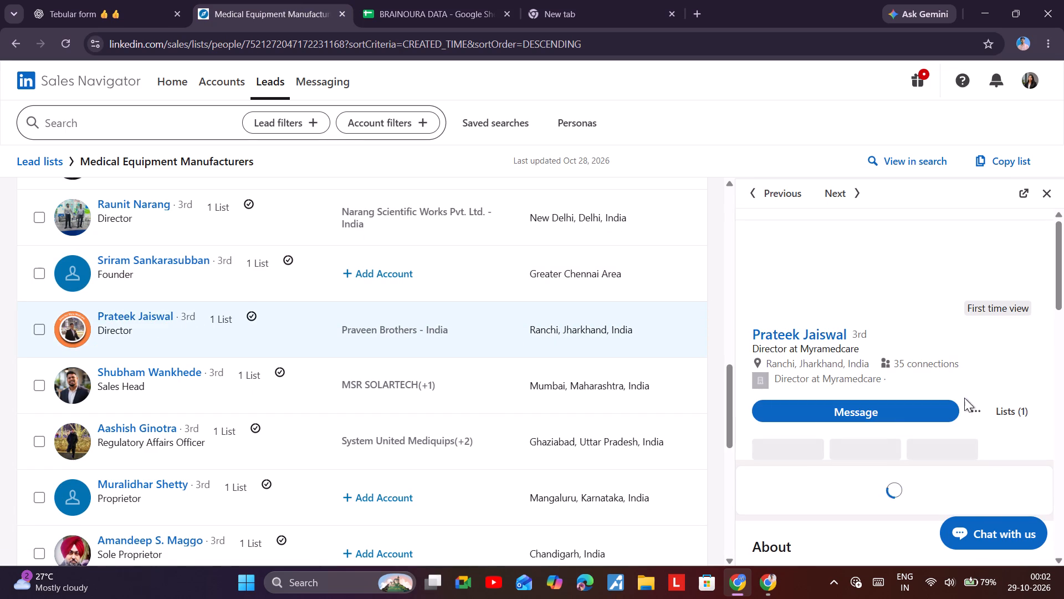
{"action": "left_click", "coordinate": [977, 410]}
{"action": "scroll", "coordinate": [976, 410], "scroll_direction": "down", "scroll_amount": 1}
{"action": "left_click", "coordinate": [937, 425]}
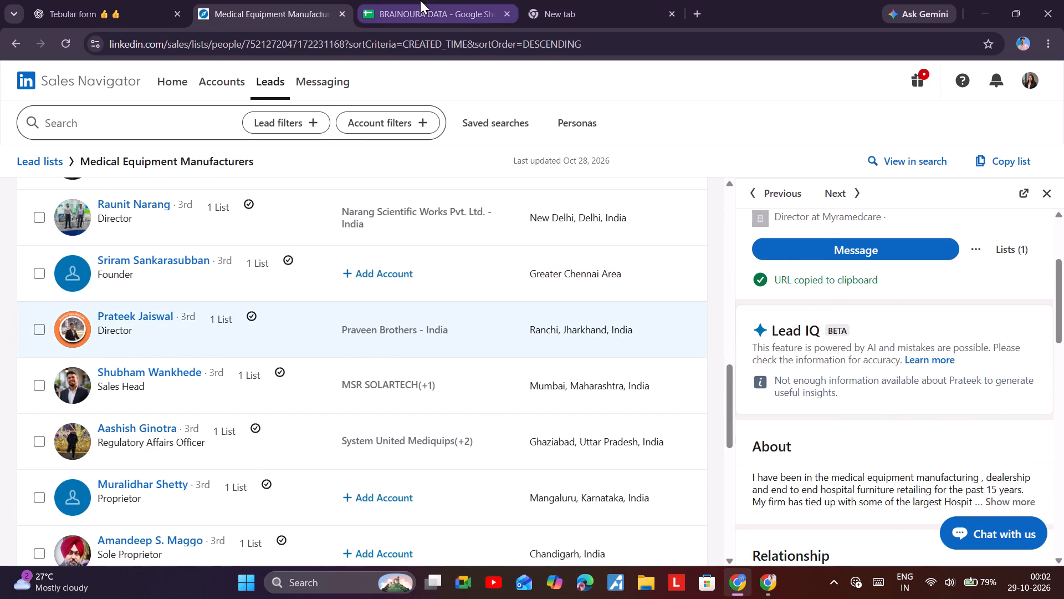
{"action": "left_click", "coordinate": [420, 0]}
{"action": "left_click", "coordinate": [409, 333]}
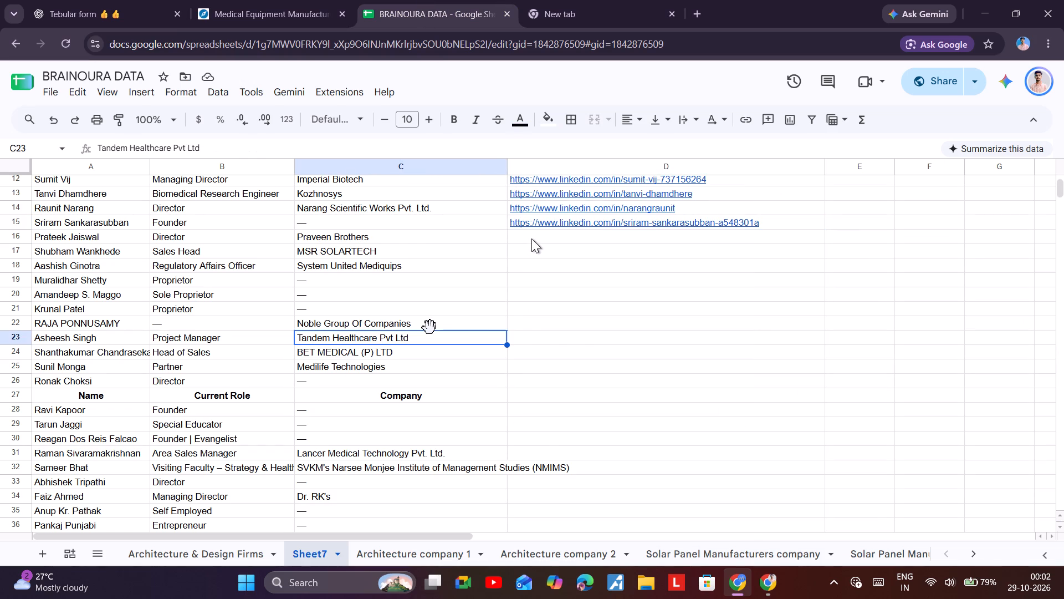
{"action": "right_click", "coordinate": [531, 237]}
{"action": "left_click", "coordinate": [582, 169]}
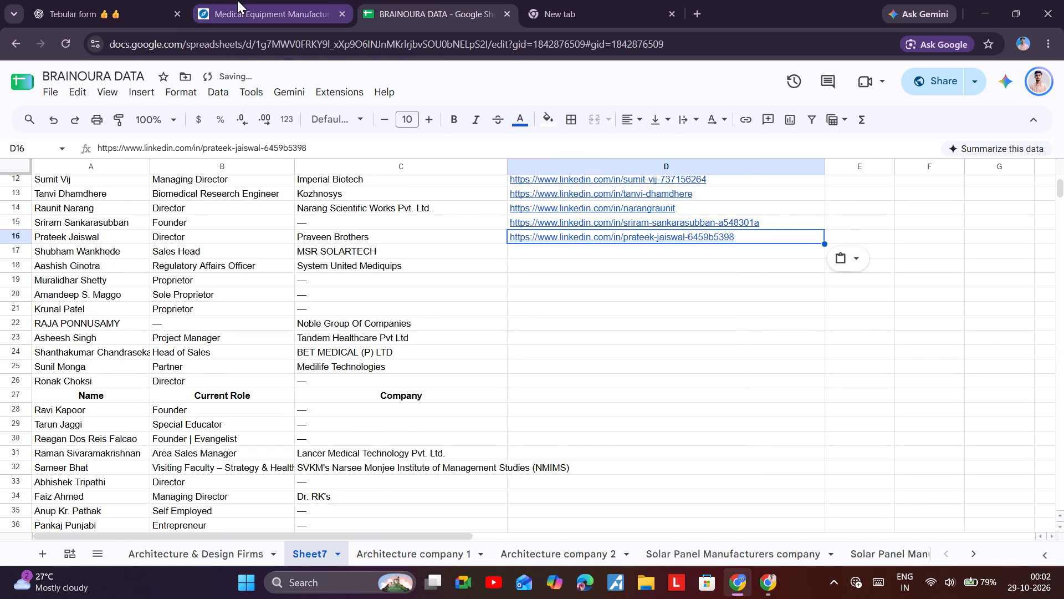
Copy the LinkedIn.com URL of the sixteenth lead, the MSR SOLARTECH Sales Head in Mumbai, and paste it into cell D17 of Sheet7.
{"action": "left_click", "coordinate": [237, 0]}
{"action": "left_click", "coordinate": [141, 360]}
{"action": "left_click", "coordinate": [140, 374]}
{"action": "scroll", "coordinate": [154, 366], "scroll_direction": "down", "scroll_amount": 1}
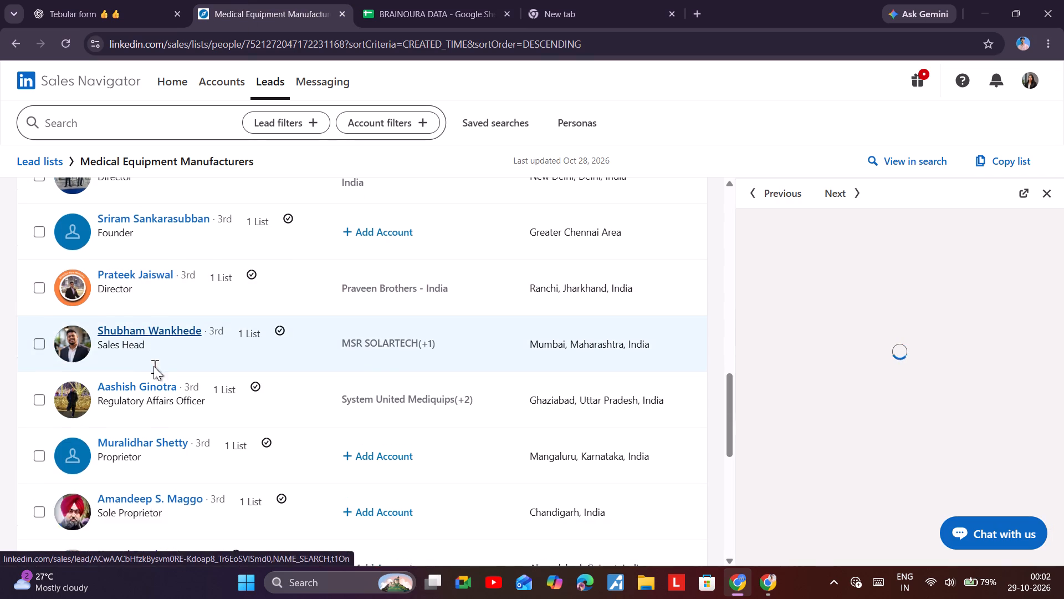
{"action": "left_click", "coordinate": [971, 413]}
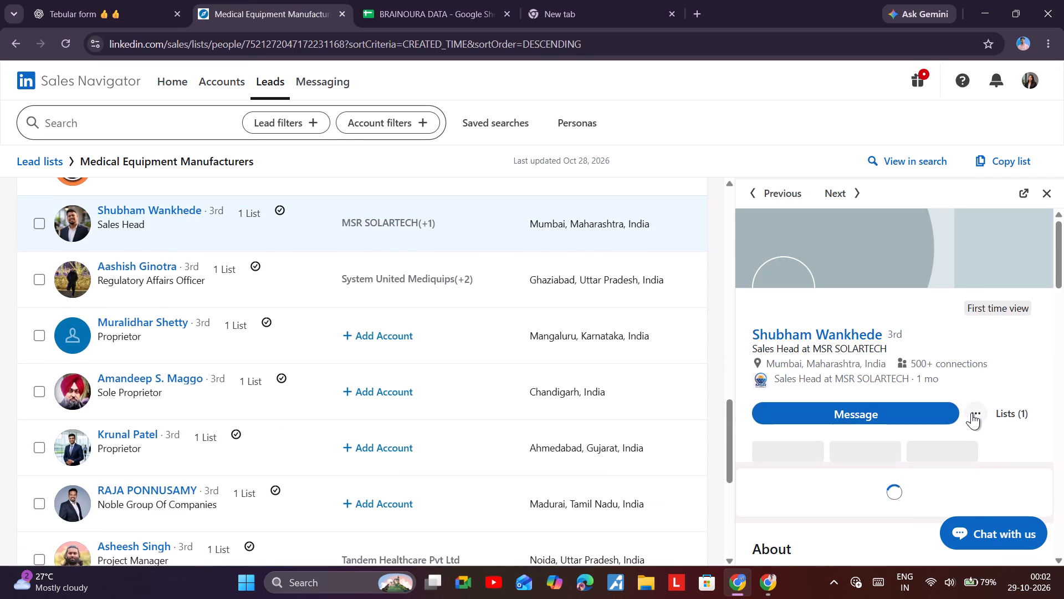
{"action": "scroll", "coordinate": [970, 412], "scroll_direction": "down", "scroll_amount": 1}
{"action": "left_click", "coordinate": [937, 420]}
{"action": "left_click", "coordinate": [430, 0]}
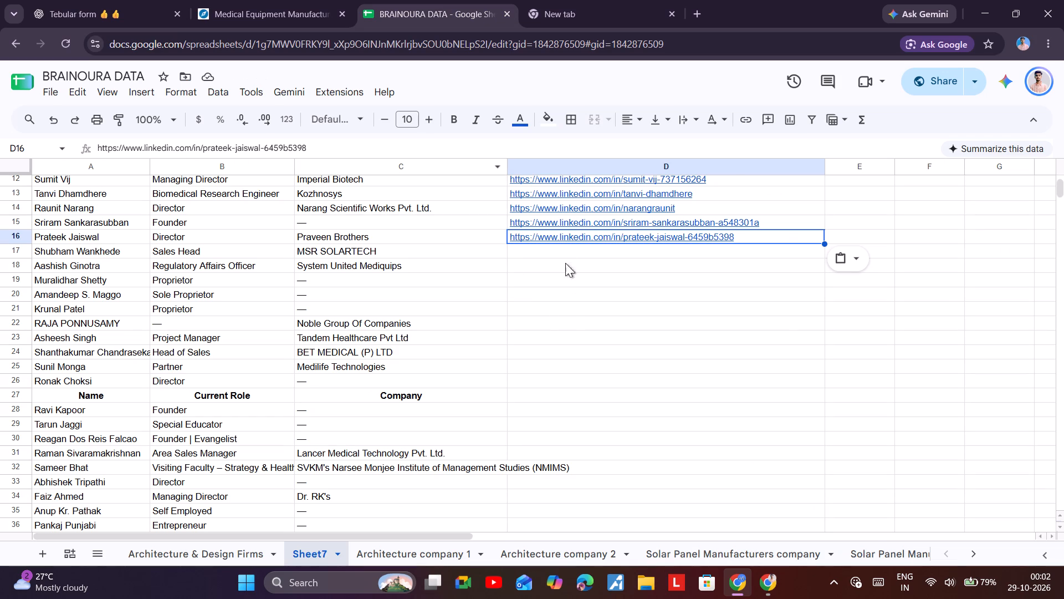
{"action": "right_click", "coordinate": [561, 240]}
{"action": "left_click", "coordinate": [487, 260]}
{"action": "right_click", "coordinate": [542, 255]}
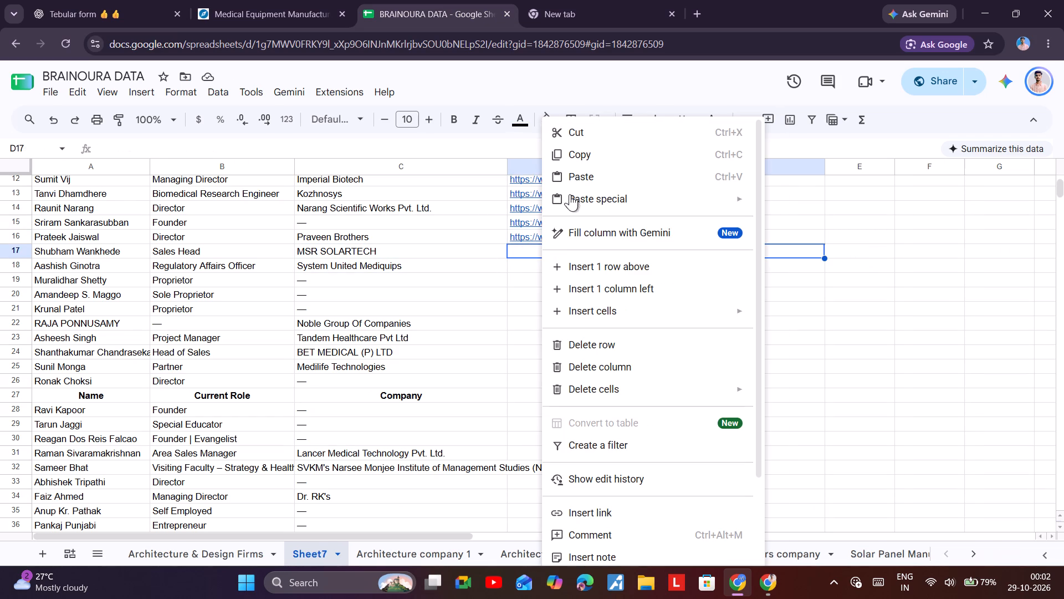
{"action": "left_click", "coordinate": [576, 174]}
Copy the LinkedIn.com URL of the seventeenth lead, the System United Mediquips Regulatory Affairs Officer, and paste it into cell D18 of Sheet7.
{"action": "left_click", "coordinate": [296, 0]}
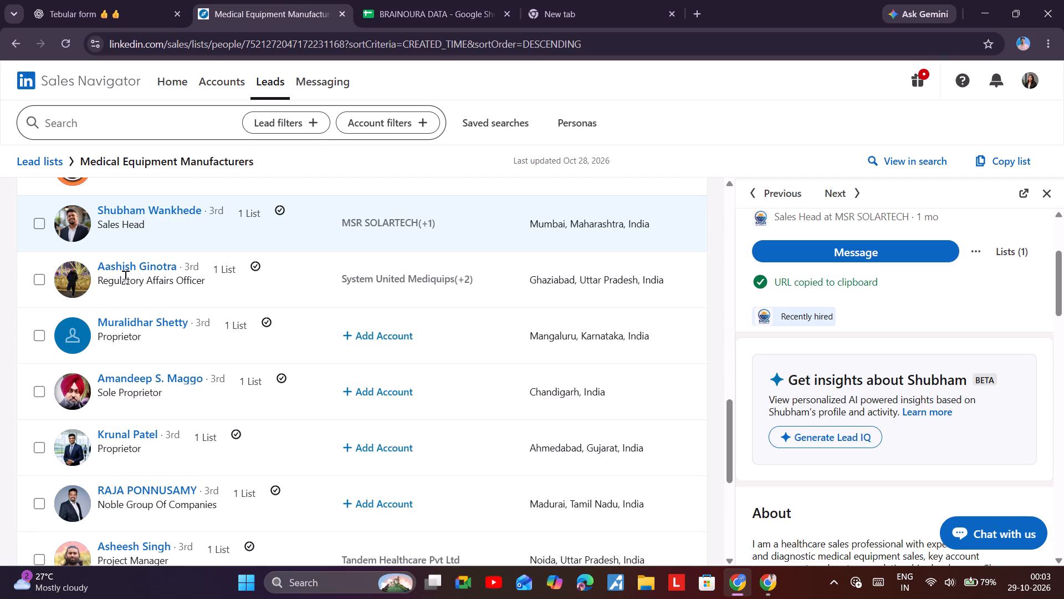
{"action": "left_click", "coordinate": [124, 269]}
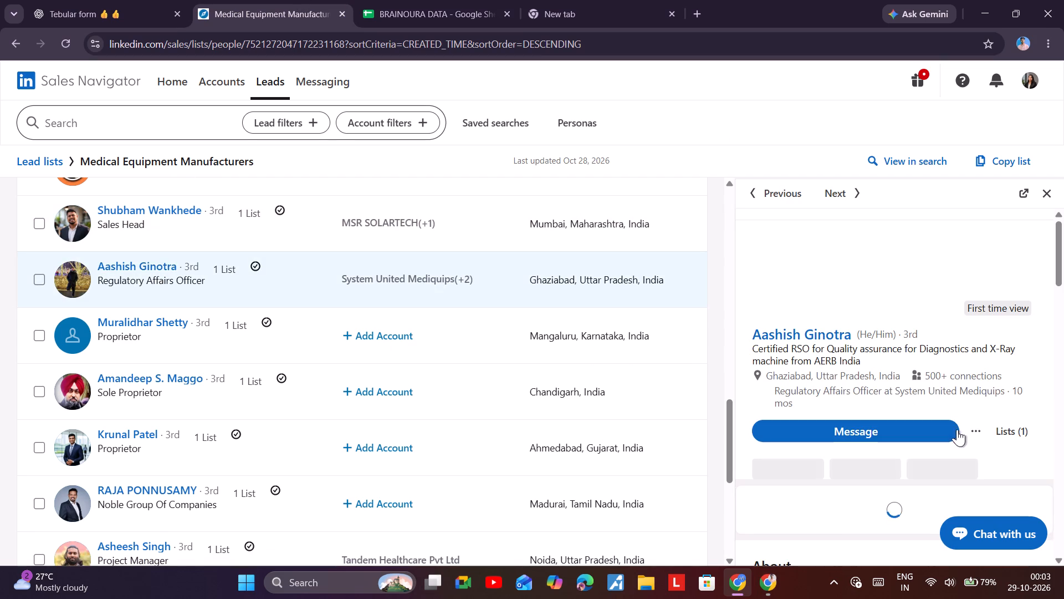
{"action": "left_click", "coordinate": [969, 429]}
{"action": "scroll", "coordinate": [968, 430], "scroll_direction": "down", "scroll_amount": 1}
{"action": "left_click", "coordinate": [942, 435]}
{"action": "left_click", "coordinate": [470, 0]}
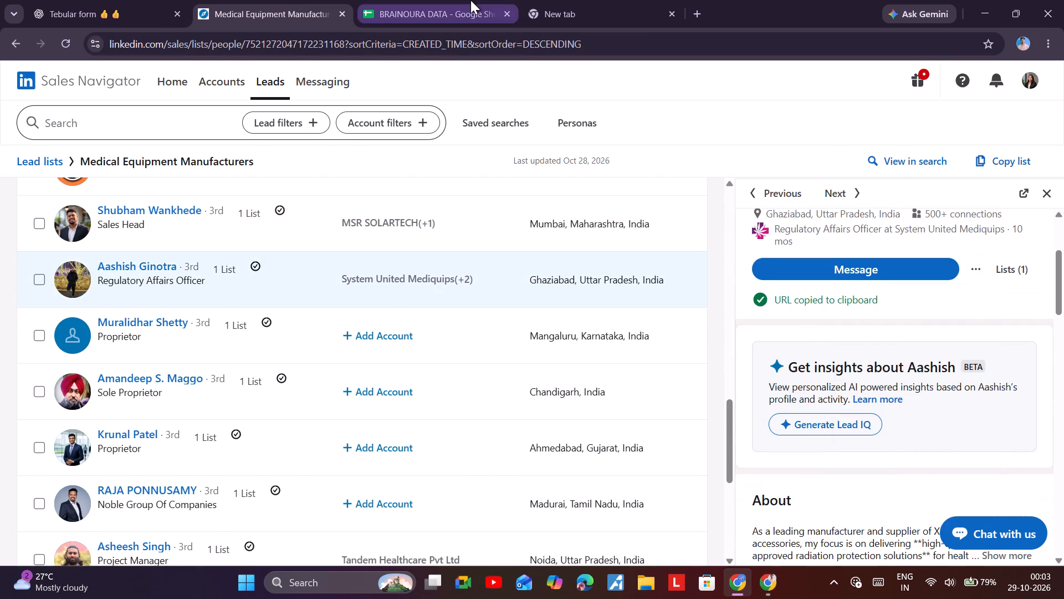
{"action": "right_click", "coordinate": [561, 271]}
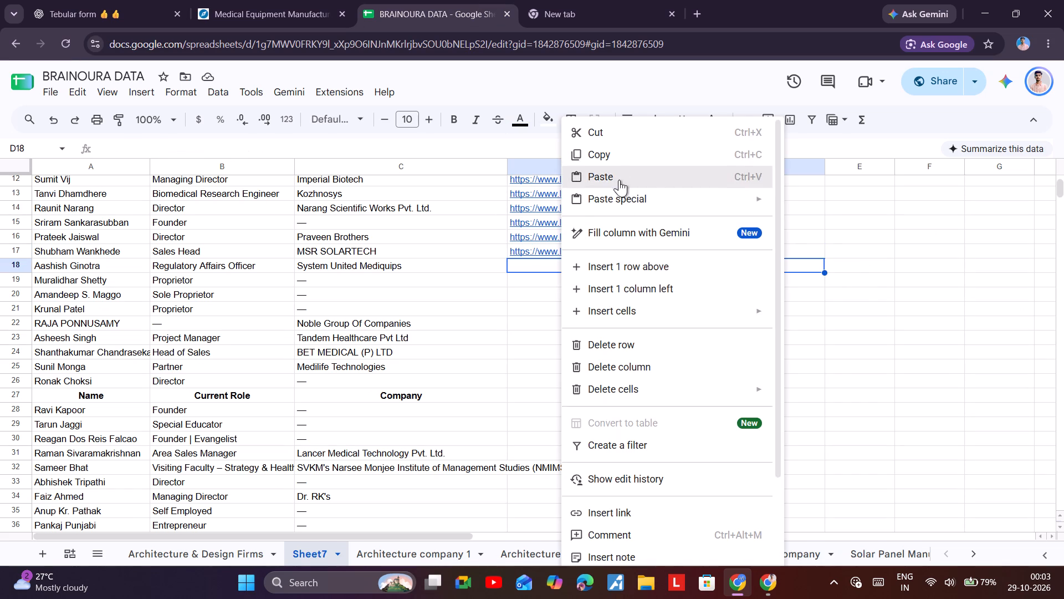
{"action": "left_click", "coordinate": [619, 179]}
Copy the LinkedIn.com URL of the eighteenth lead, the Proprietor in Mangaluru, and paste it into cell D19 of Sheet7.
{"action": "left_click", "coordinate": [267, 0]}
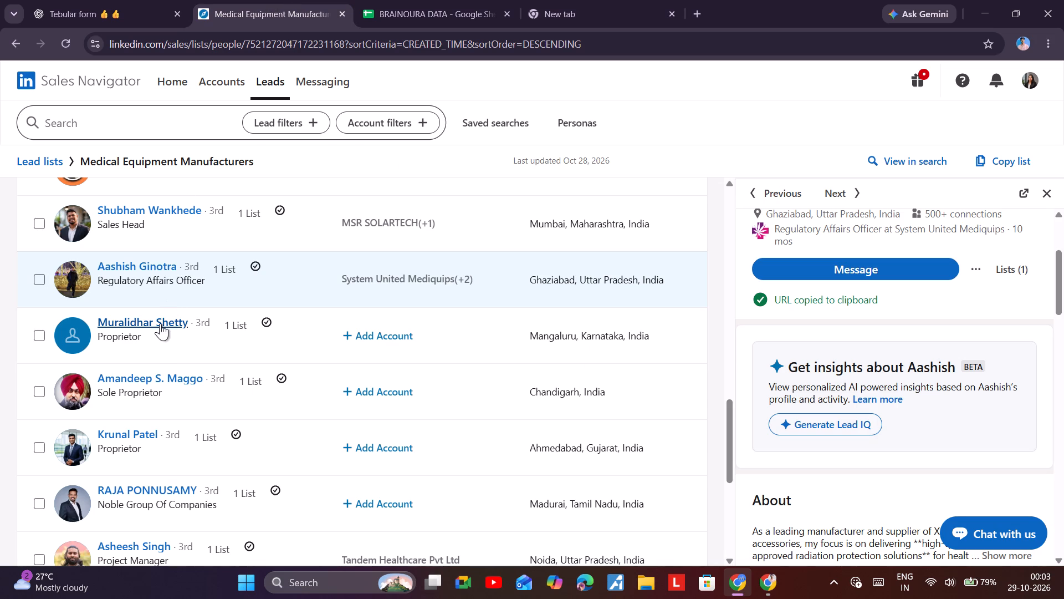
{"action": "left_click", "coordinate": [160, 323]}
{"action": "scroll", "coordinate": [161, 327], "scroll_direction": "down", "scroll_amount": 1}
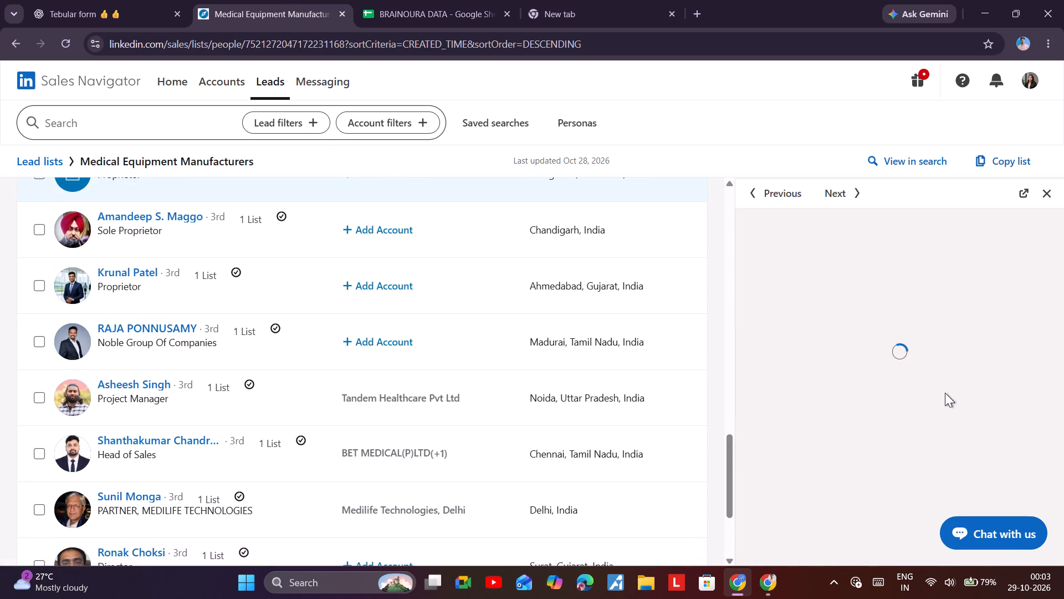
{"action": "left_click", "coordinate": [977, 433]}
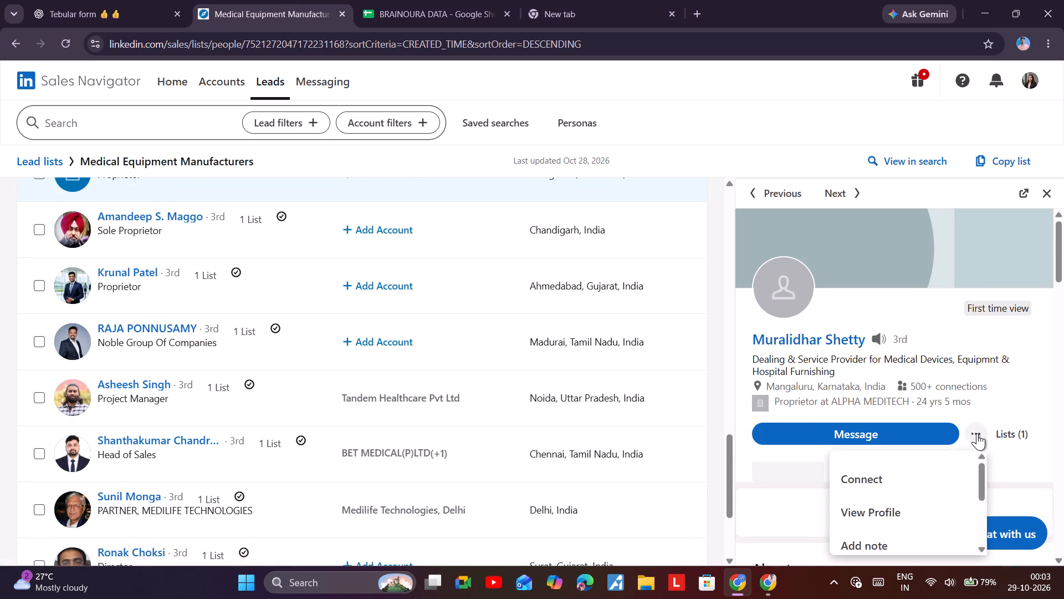
{"action": "scroll", "coordinate": [977, 433], "scroll_direction": "down", "scroll_amount": 1}
{"action": "left_click", "coordinate": [904, 420]}
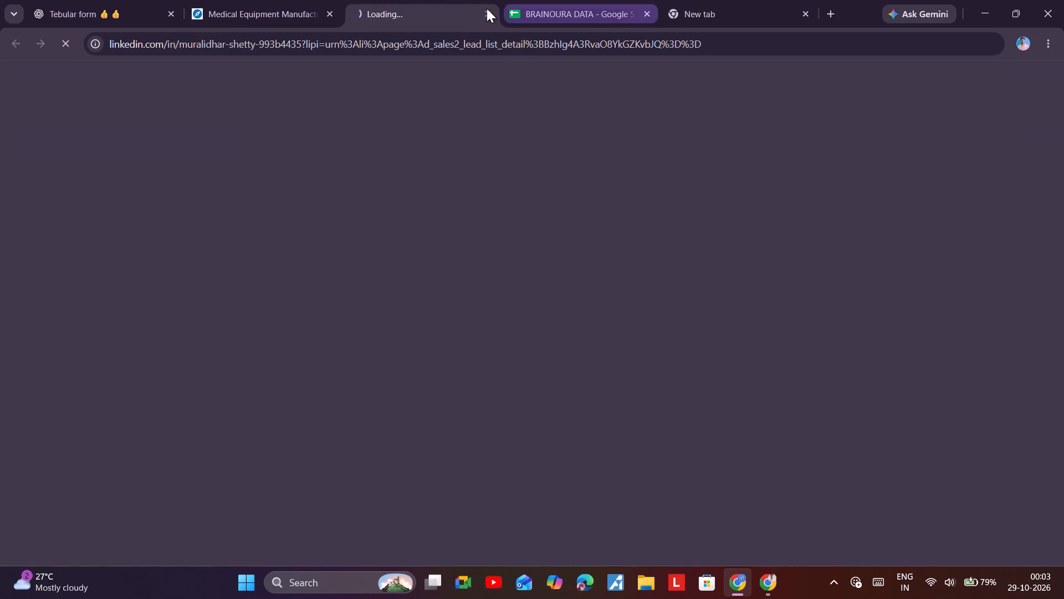
{"action": "left_click", "coordinate": [486, 8]}
{"action": "left_click", "coordinate": [980, 268]}
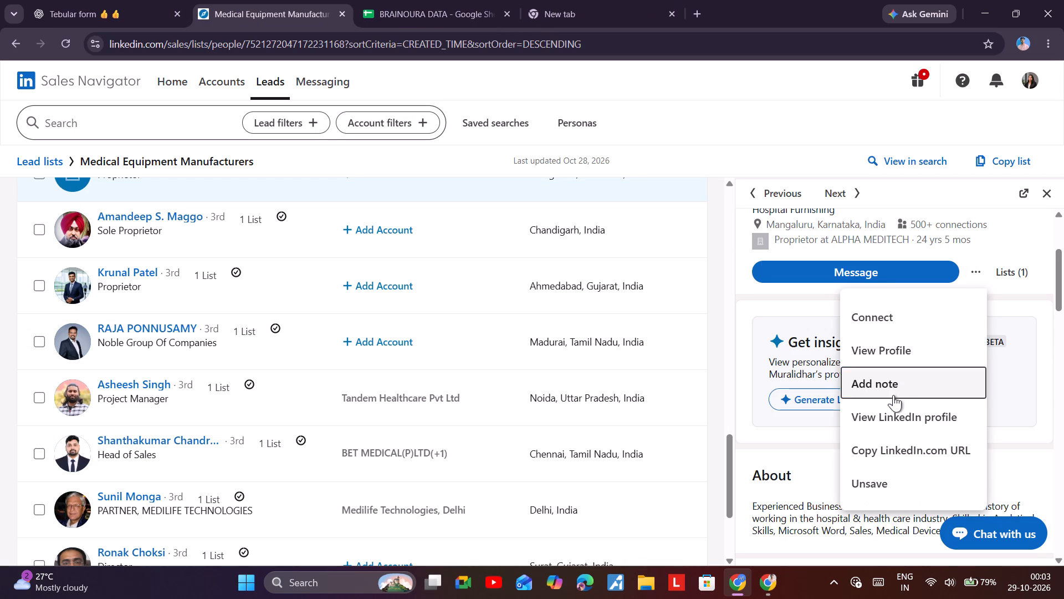
{"action": "left_click", "coordinate": [880, 446]}
{"action": "left_click", "coordinate": [416, 0]}
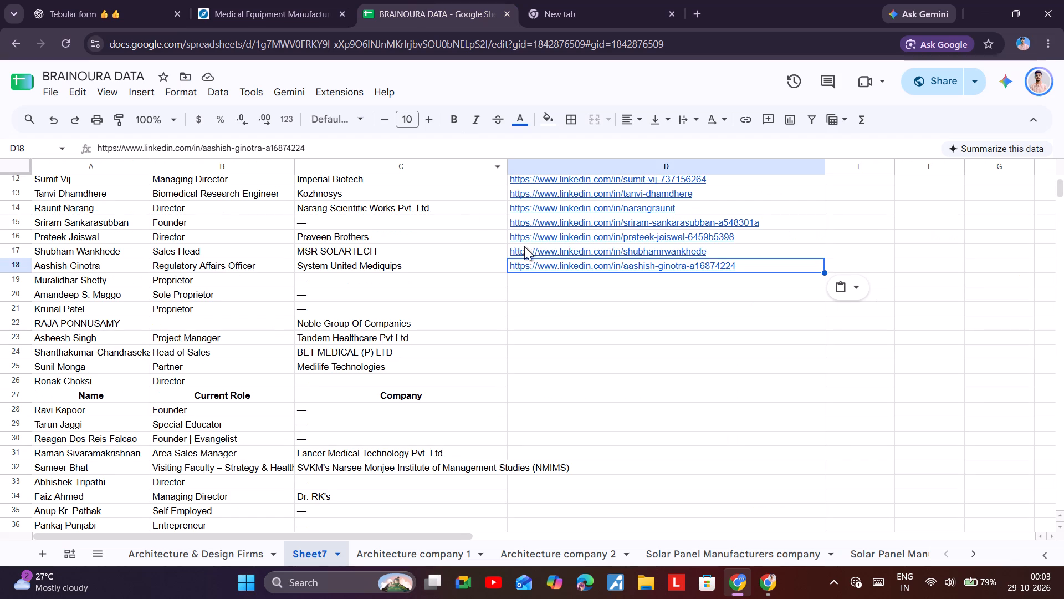
{"action": "right_click", "coordinate": [534, 282]}
{"action": "left_click", "coordinate": [571, 177]}
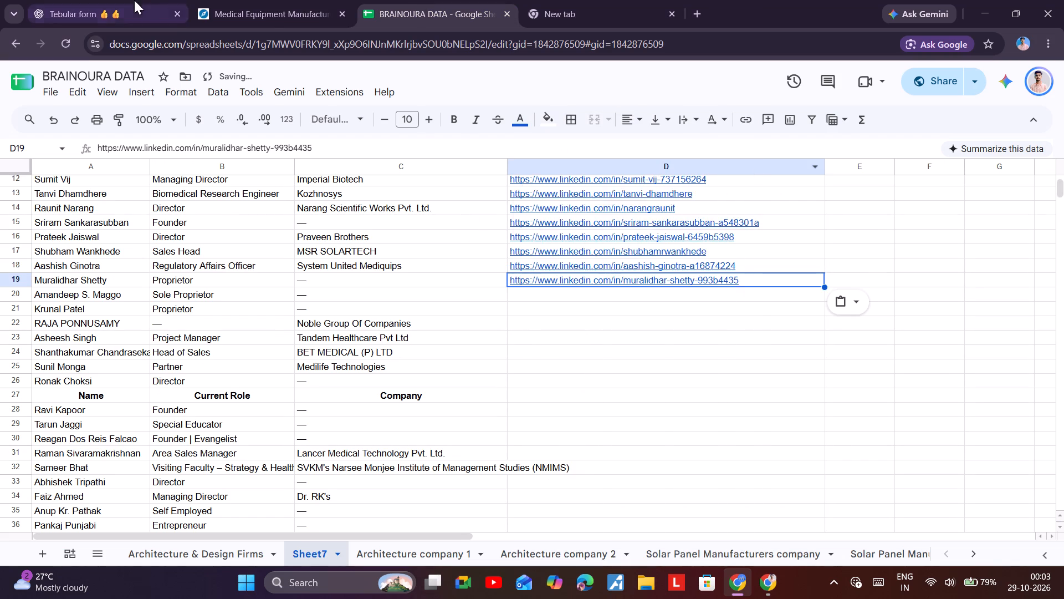
Copy the LinkedIn.com URL of the nineteenth lead, the Sole Proprietor in Chandigarh, and paste it into cell D20 of Sheet7.
{"action": "left_click", "coordinate": [273, 3]}
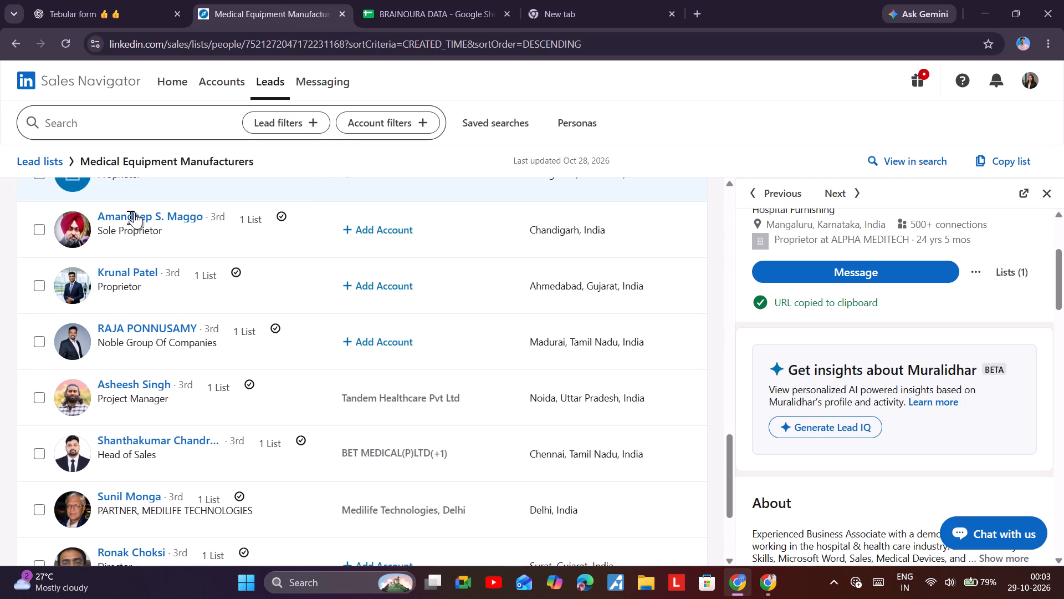
{"action": "left_click", "coordinate": [134, 212]}
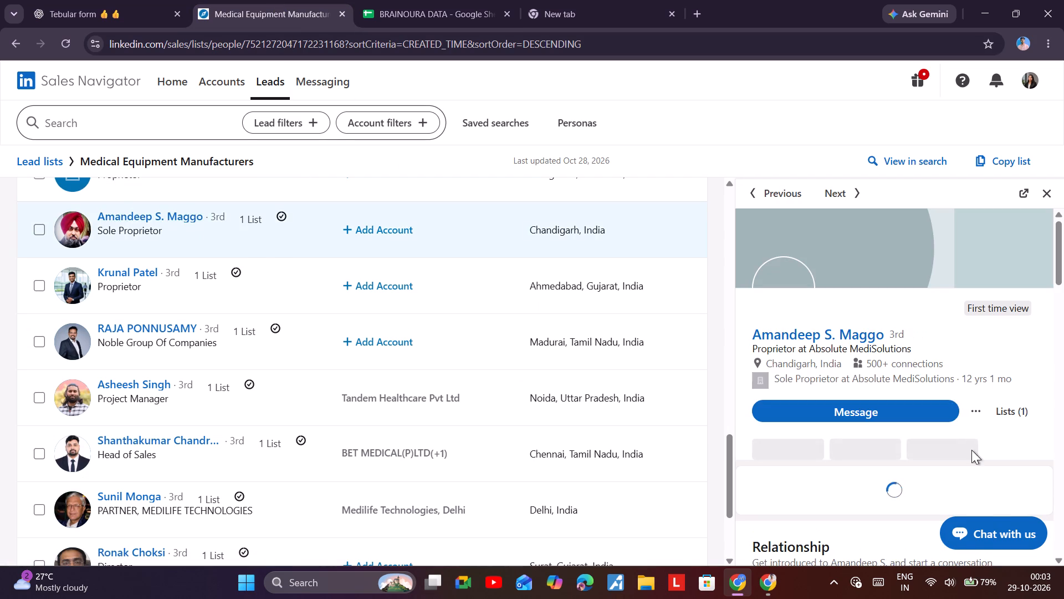
{"action": "left_click", "coordinate": [980, 409]}
{"action": "scroll", "coordinate": [979, 410], "scroll_direction": "down", "scroll_amount": 1}
{"action": "left_click", "coordinate": [949, 419]}
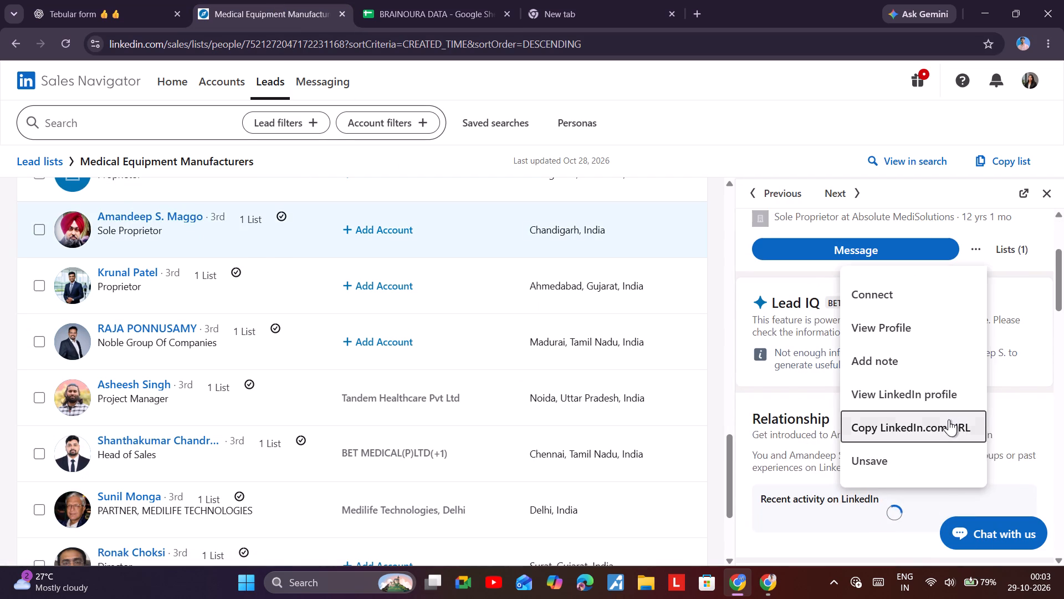
{"action": "left_click", "coordinate": [469, 0]}
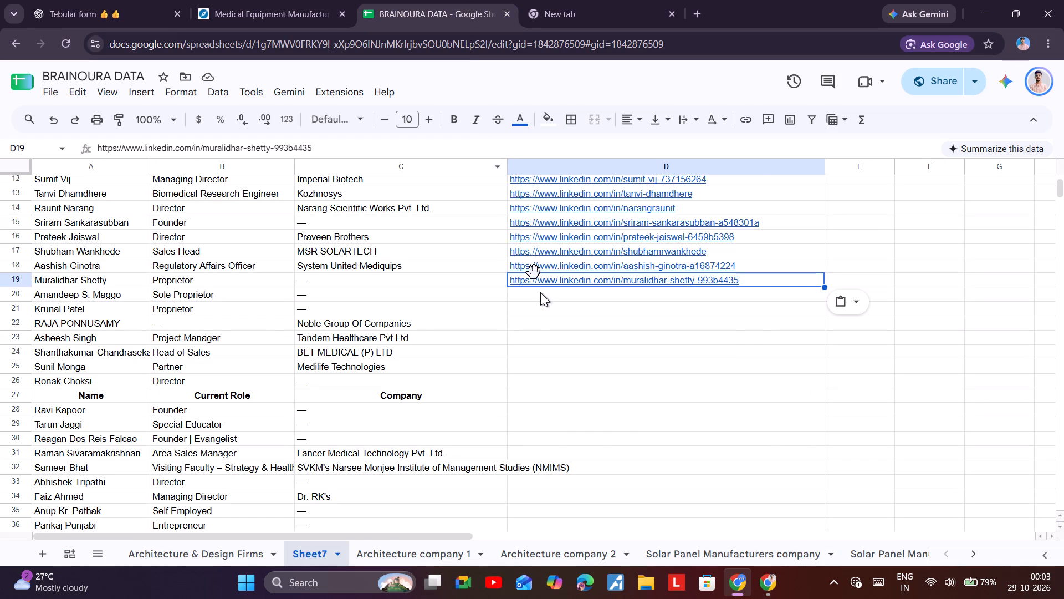
{"action": "right_click", "coordinate": [540, 292]}
{"action": "left_click", "coordinate": [580, 177]}
Copy the LinkedIn.com URL of the twentieth lead, the Proprietor in Ahmedabad, and paste it into cell D21 of Sheet7.
{"action": "left_click", "coordinate": [280, 0]}
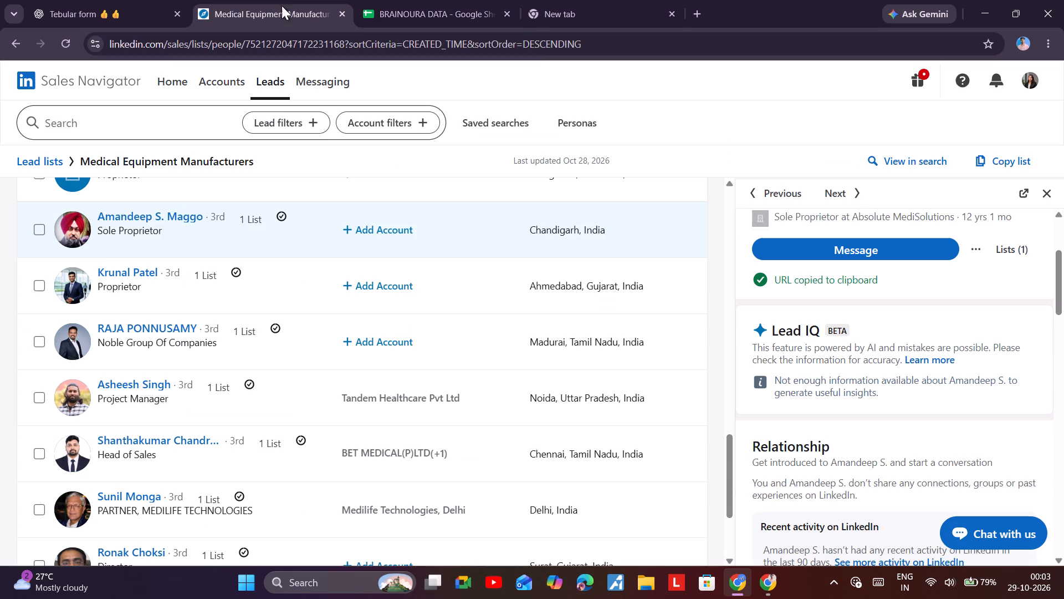
{"action": "left_click", "coordinate": [129, 272]}
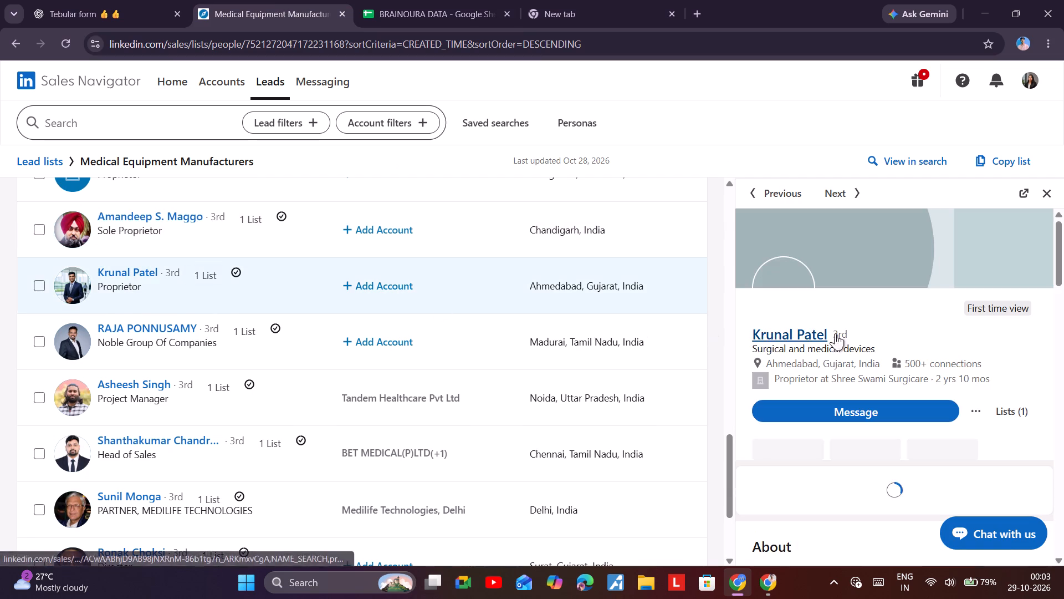
{"action": "left_click", "coordinate": [965, 409]}
{"action": "scroll", "coordinate": [964, 410], "scroll_direction": "down", "scroll_amount": 1}
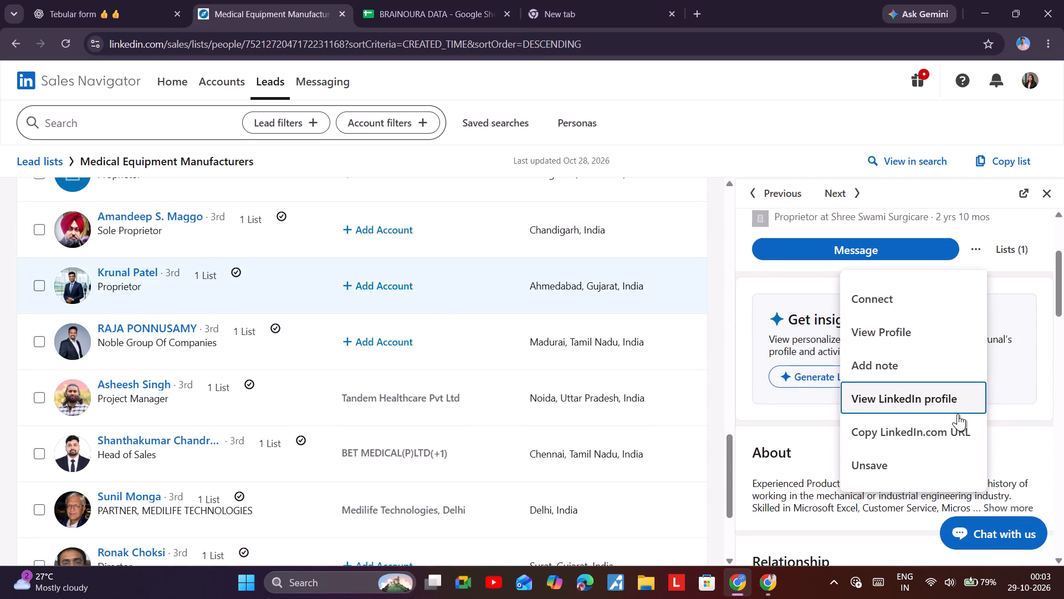
{"action": "left_click", "coordinate": [943, 414]}
{"action": "left_click", "coordinate": [446, 0]}
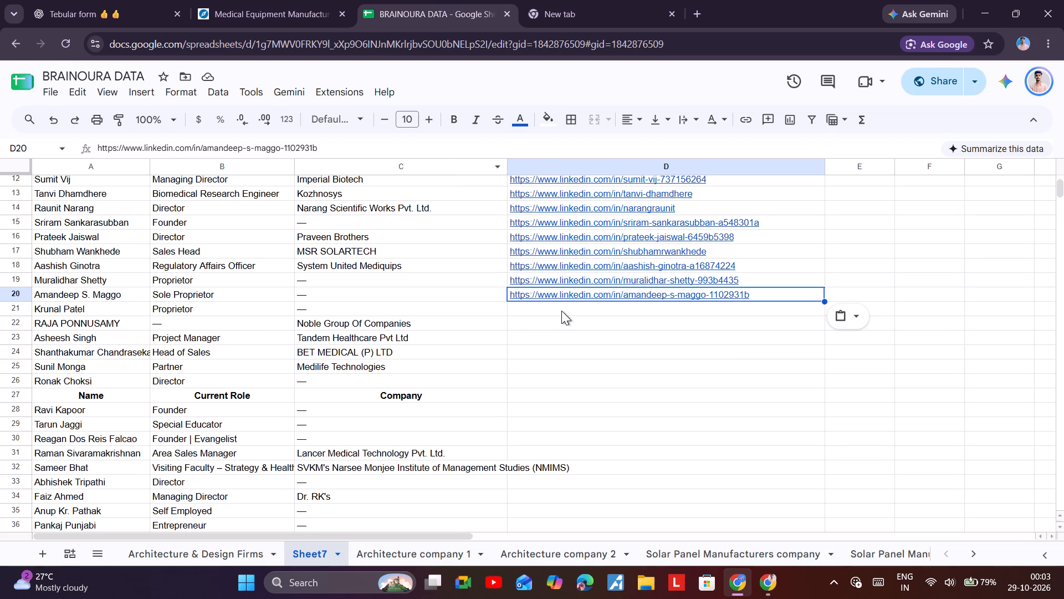
{"action": "right_click", "coordinate": [561, 309]}
{"action": "left_click", "coordinate": [622, 182]}
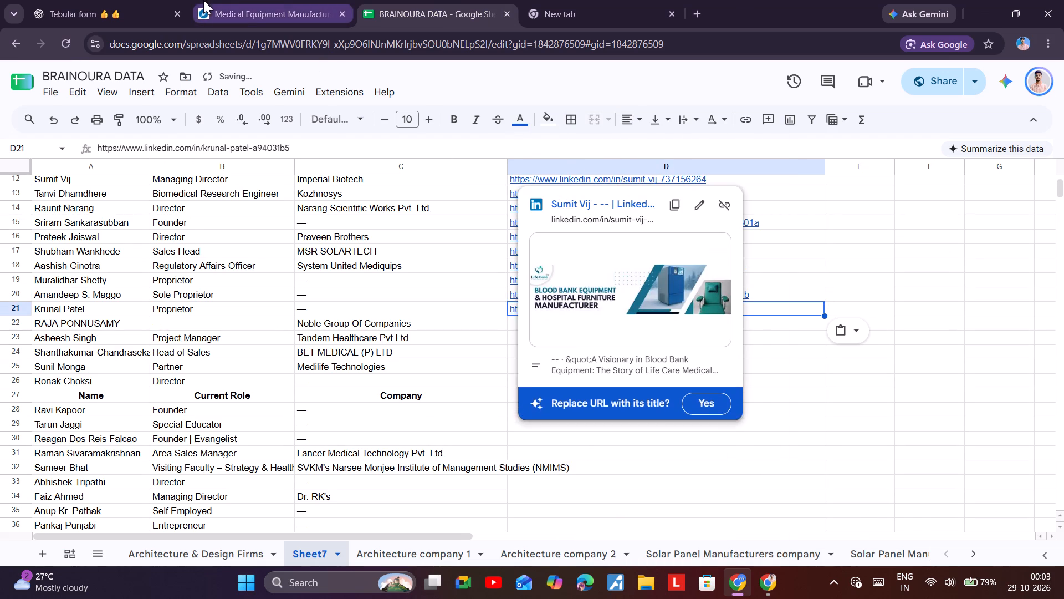
Copy the LinkedIn.com URL of the twenty-first lead, from Noble Group Of Companies in Madurai, and paste it into cell D22 of Sheet7.
{"action": "left_click", "coordinate": [232, 0]}
{"action": "left_click", "coordinate": [151, 323]}
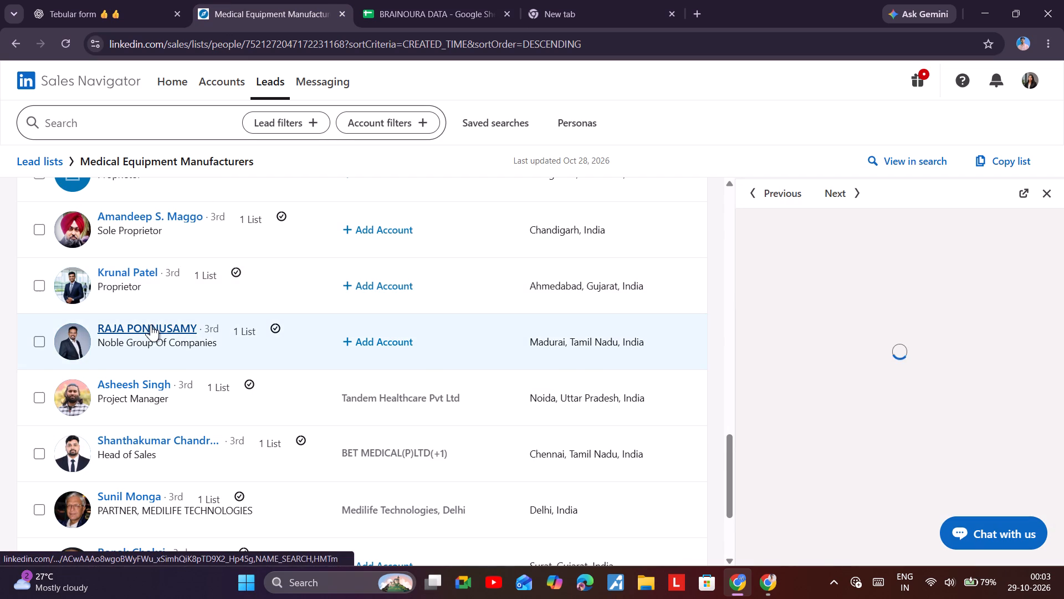
{"action": "scroll", "coordinate": [151, 324], "scroll_direction": "down", "scroll_amount": 1}
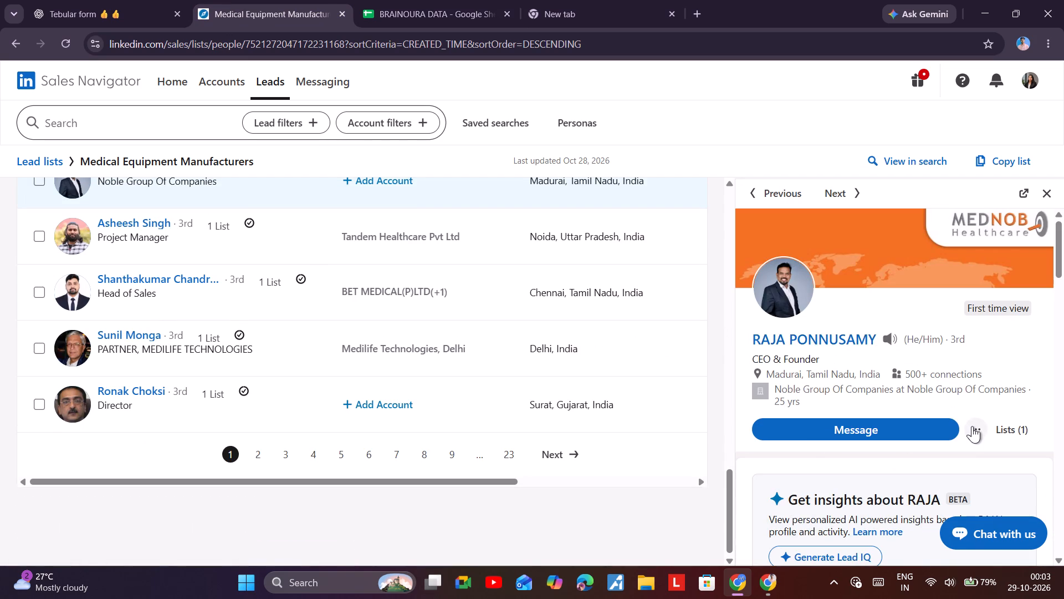
{"action": "left_click", "coordinate": [972, 426]}
{"action": "scroll", "coordinate": [973, 426], "scroll_direction": "down", "scroll_amount": 1}
{"action": "left_click", "coordinate": [942, 433]}
{"action": "left_click", "coordinate": [428, 0]}
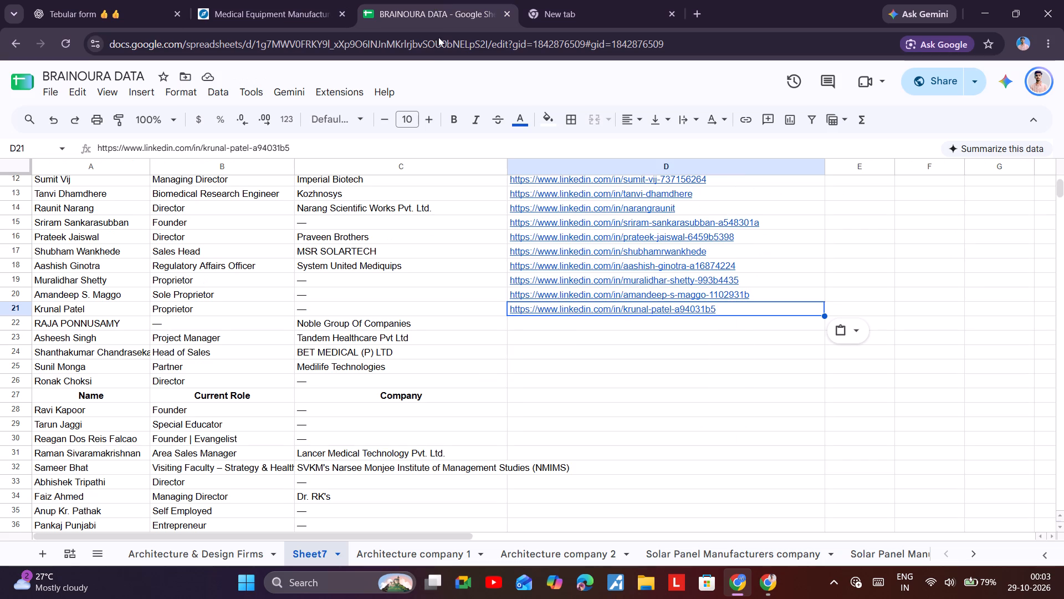
{"action": "right_click", "coordinate": [556, 324]}
{"action": "left_click", "coordinate": [611, 179]}
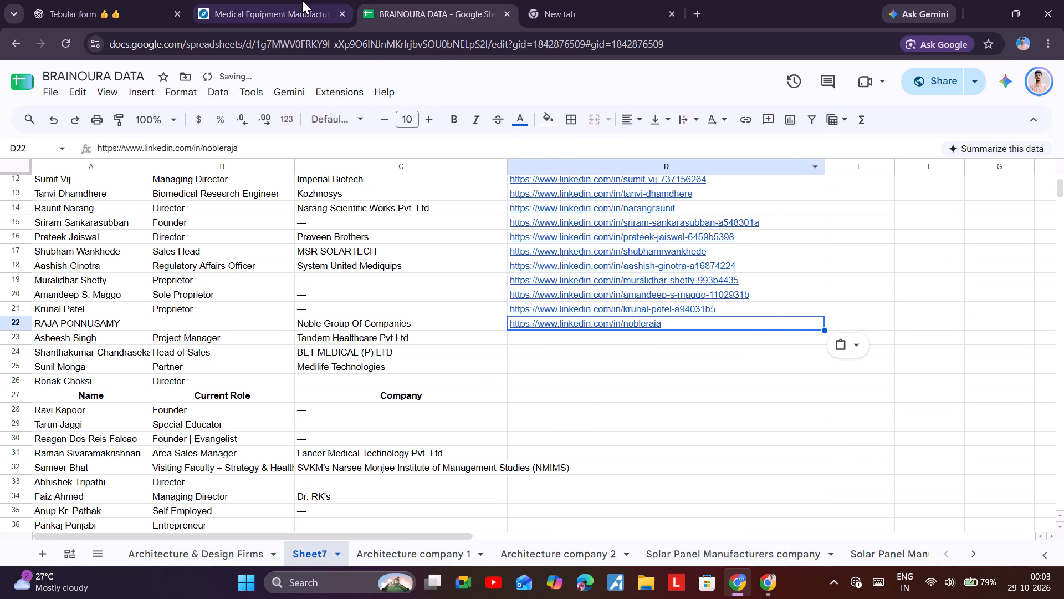
Copy the LinkedIn.com URL of the twenty-second lead, the Tandem Healthcare Project Manager in Noida, and paste it into cell D23 of Sheet7.
{"action": "left_click", "coordinate": [277, 0]}
{"action": "left_click", "coordinate": [129, 222]}
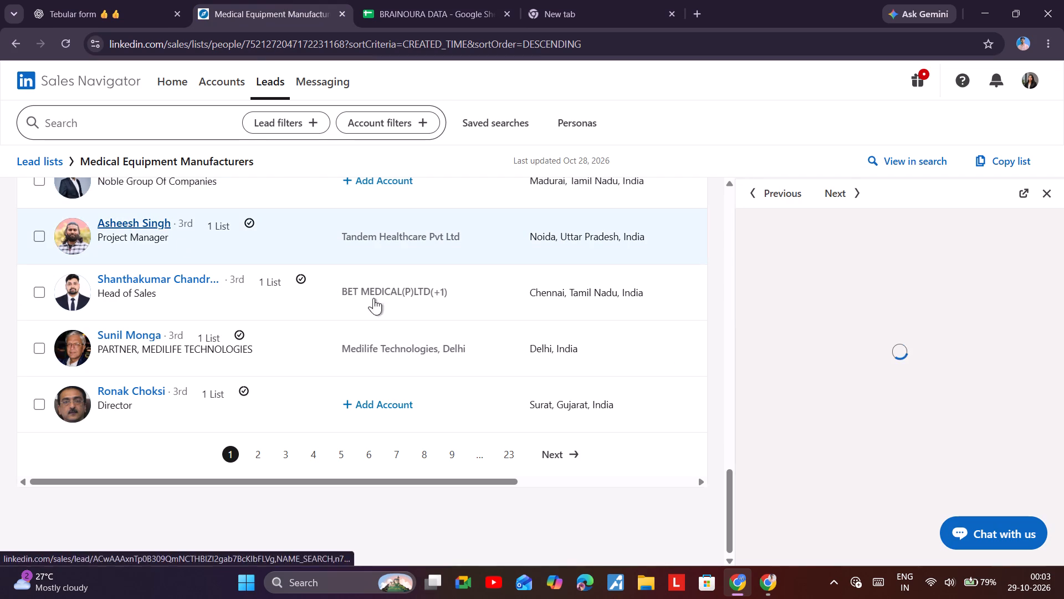
{"action": "left_click", "coordinate": [982, 414]}
{"action": "scroll", "coordinate": [981, 414], "scroll_direction": "down", "scroll_amount": 1}
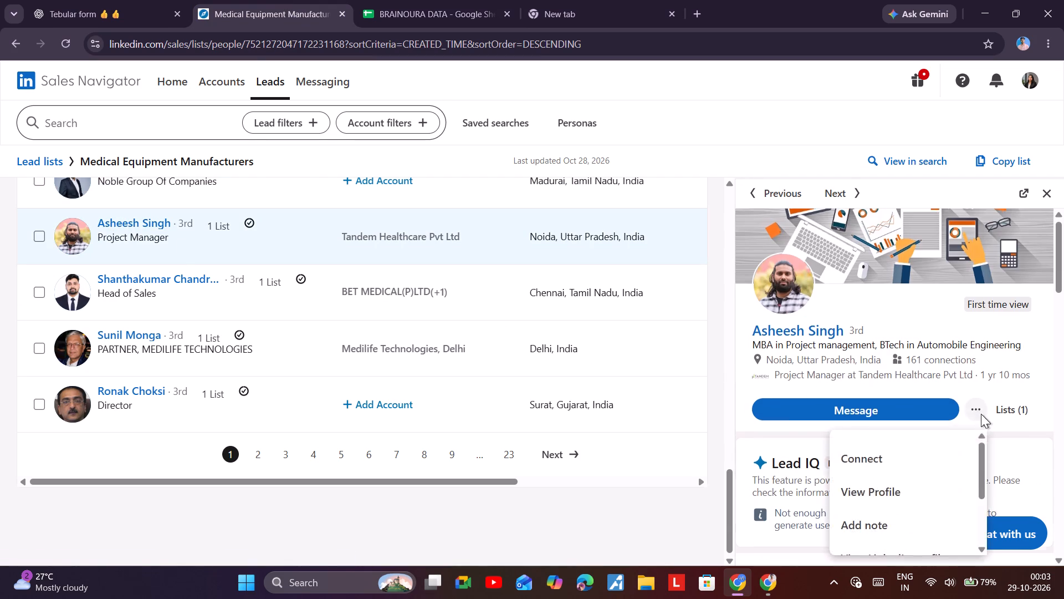
{"action": "left_click", "coordinate": [945, 423]}
{"action": "left_click", "coordinate": [406, 0]}
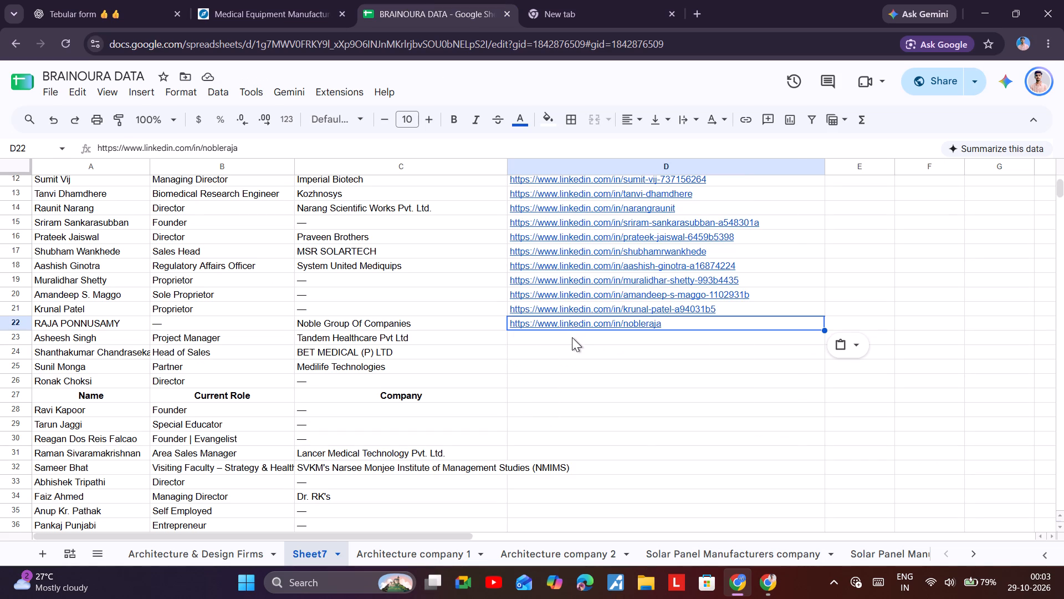
{"action": "right_click", "coordinate": [571, 342]}
{"action": "left_click", "coordinate": [626, 177]}
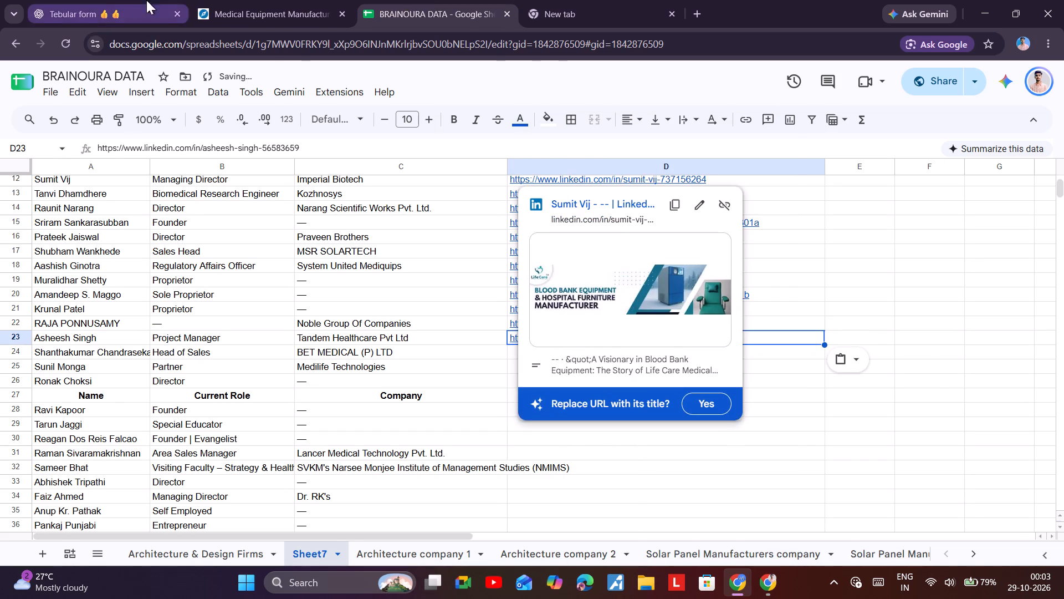
Copy the LinkedIn.com URL of the twenty-third lead, the BET MEDICAL Head of Sales in Chennai, and paste it into cell D24 of Sheet7.
{"action": "left_click", "coordinate": [241, 0]}
{"action": "left_click", "coordinate": [135, 283]}
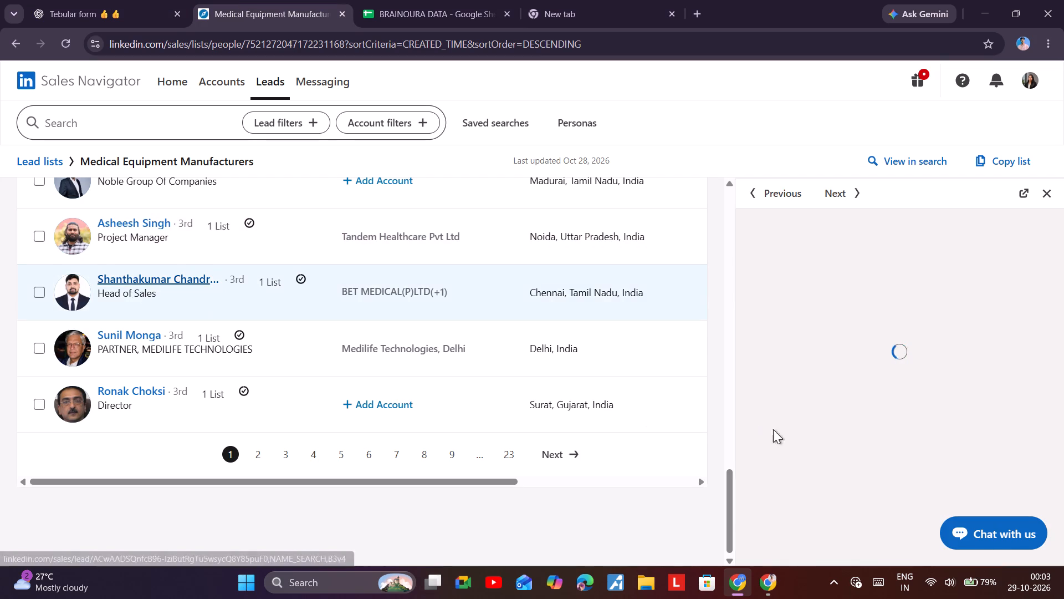
{"action": "left_click", "coordinate": [978, 409]}
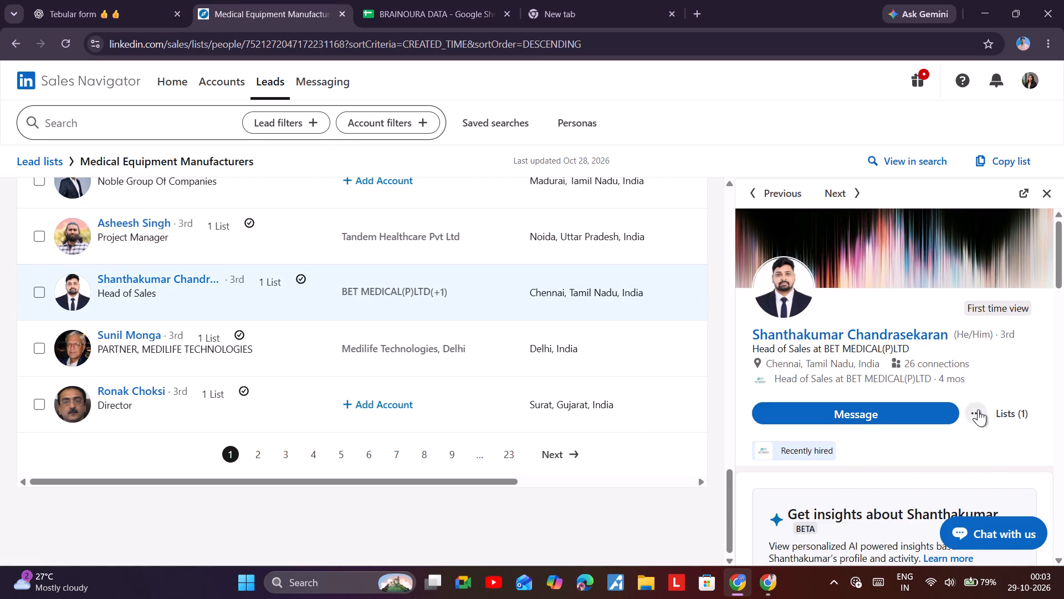
{"action": "scroll", "coordinate": [971, 412], "scroll_direction": "down", "scroll_amount": 1}
{"action": "left_click", "coordinate": [942, 420]}
{"action": "left_click", "coordinate": [484, 0]}
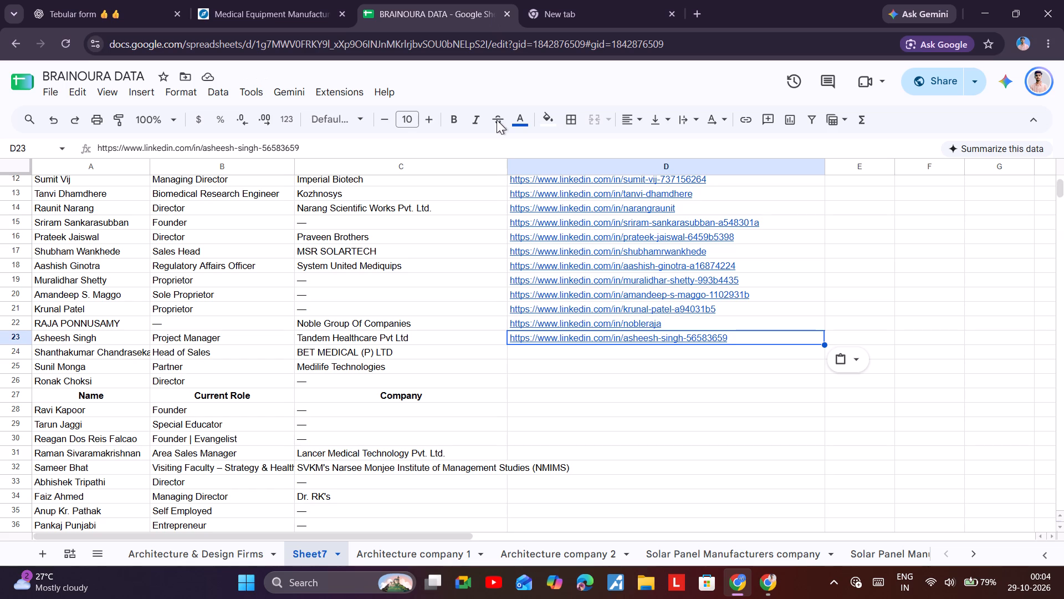
{"action": "right_click", "coordinate": [546, 355]}
{"action": "left_click", "coordinate": [628, 171]}
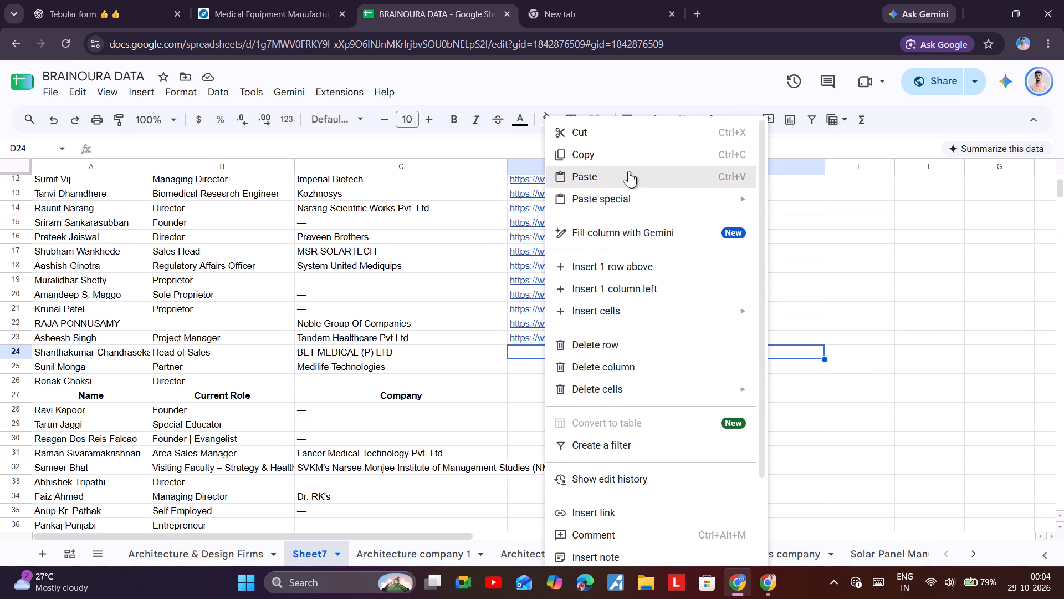
Copy the LinkedIn.com URL of the twenty-fourth lead, the Medilife Technologies Partner in Delhi, and paste it into cell D25 of Sheet7.
{"action": "left_click", "coordinate": [296, 0]}
{"action": "left_click", "coordinate": [141, 335]}
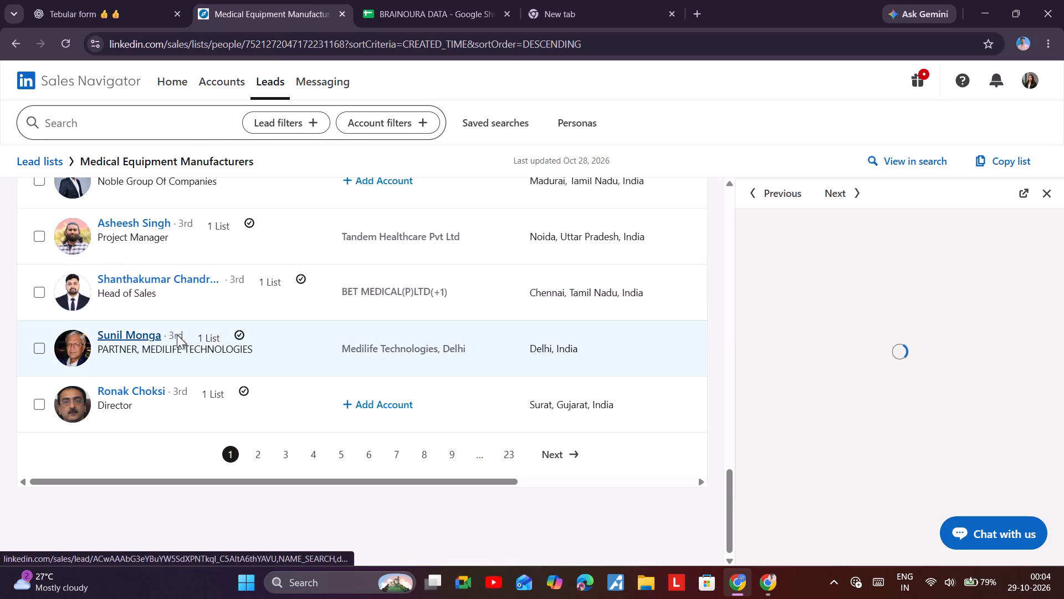
{"action": "left_click", "coordinate": [984, 442]}
{"action": "scroll", "coordinate": [982, 442], "scroll_direction": "down", "scroll_amount": 1}
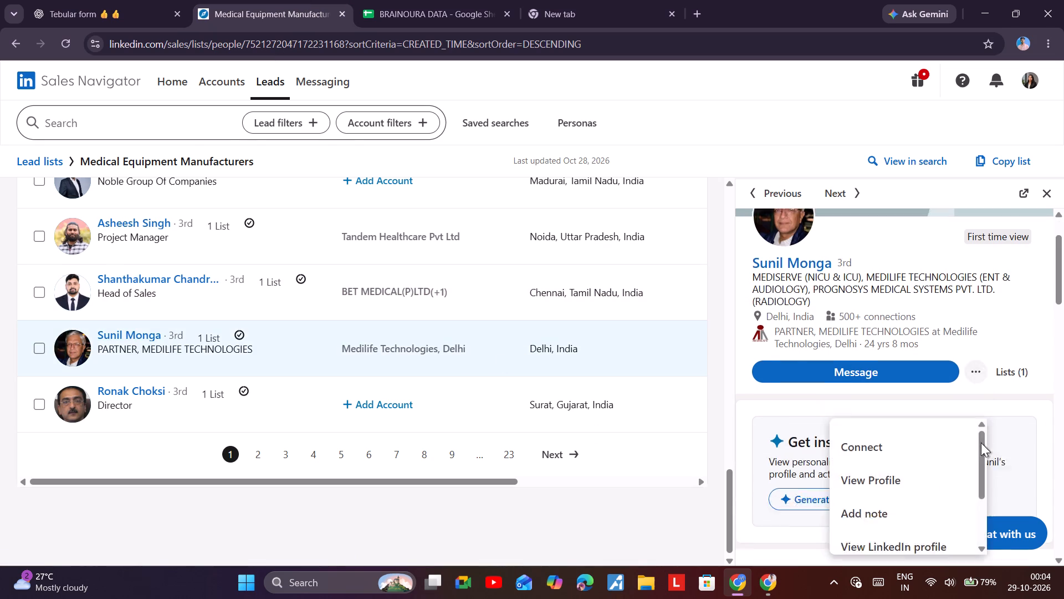
{"action": "left_click", "coordinate": [954, 442]}
{"action": "left_click", "coordinate": [392, 0]}
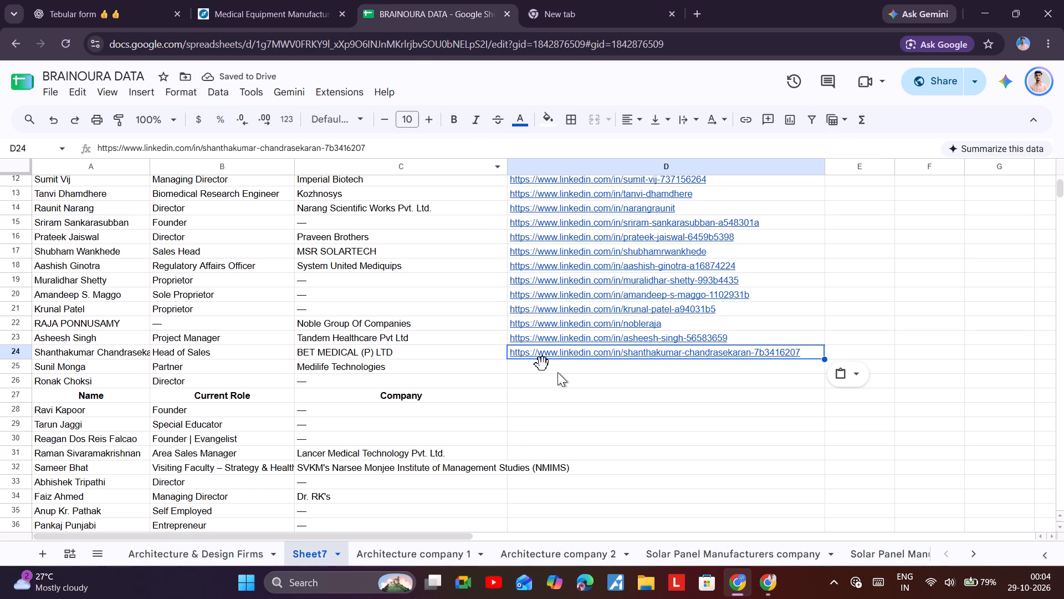
{"action": "right_click", "coordinate": [555, 365]}
{"action": "left_click", "coordinate": [605, 172]}
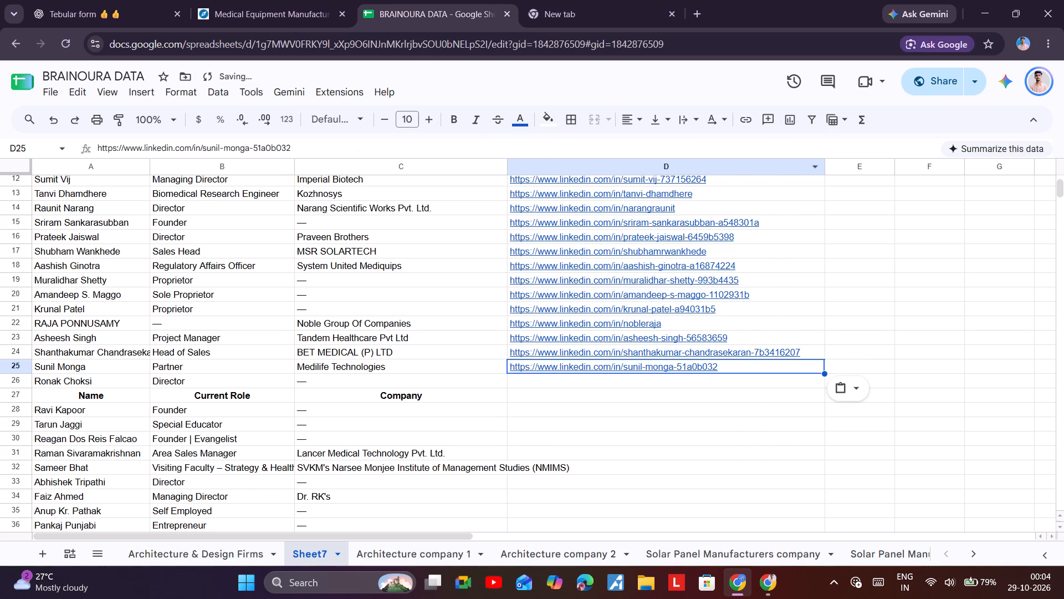
Copy the LinkedIn.com URL of the twenty-fifth lead, the ROCH Director in Surat, and paste it into cell D26 of Sheet7.
{"action": "left_click", "coordinate": [269, 4]}
{"action": "left_click", "coordinate": [106, 377]}
{"action": "left_click", "coordinate": [108, 385]}
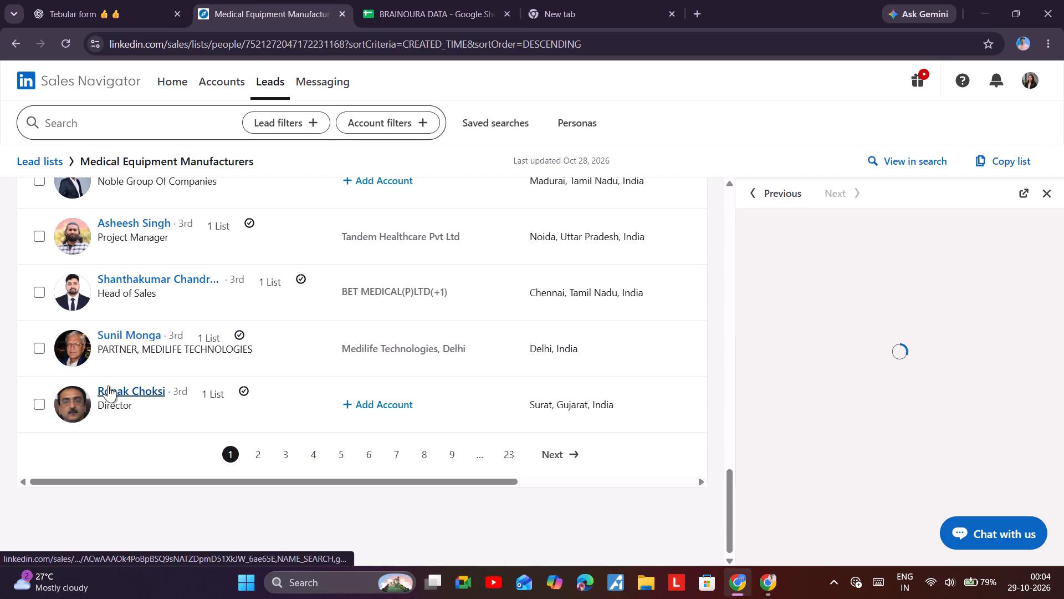
{"action": "left_click", "coordinate": [975, 408]}
{"action": "scroll", "coordinate": [975, 408], "scroll_direction": "down", "scroll_amount": 1}
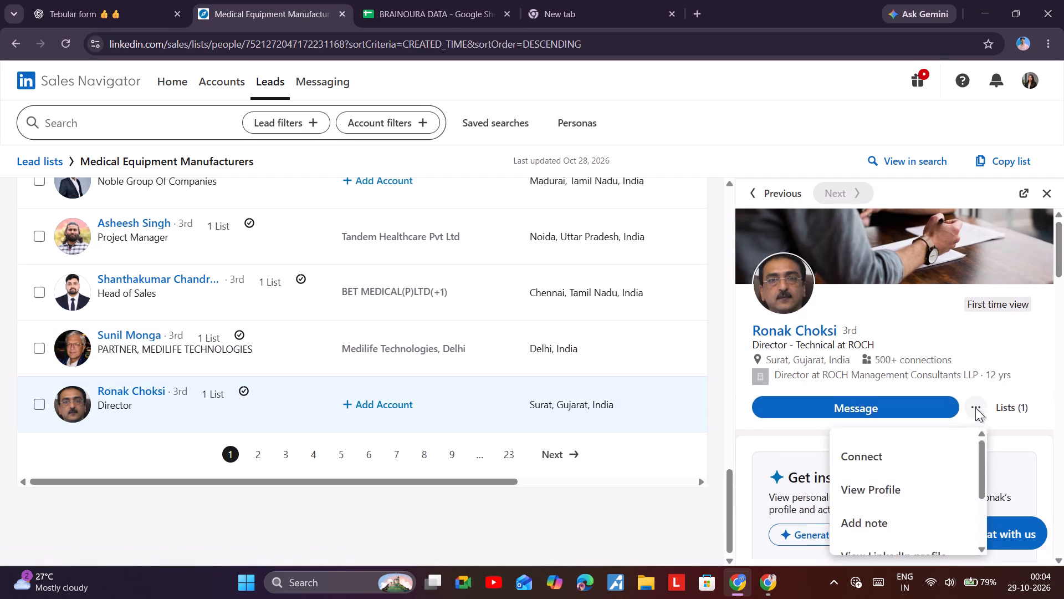
{"action": "left_click", "coordinate": [962, 416]}
{"action": "left_click", "coordinate": [449, 0]}
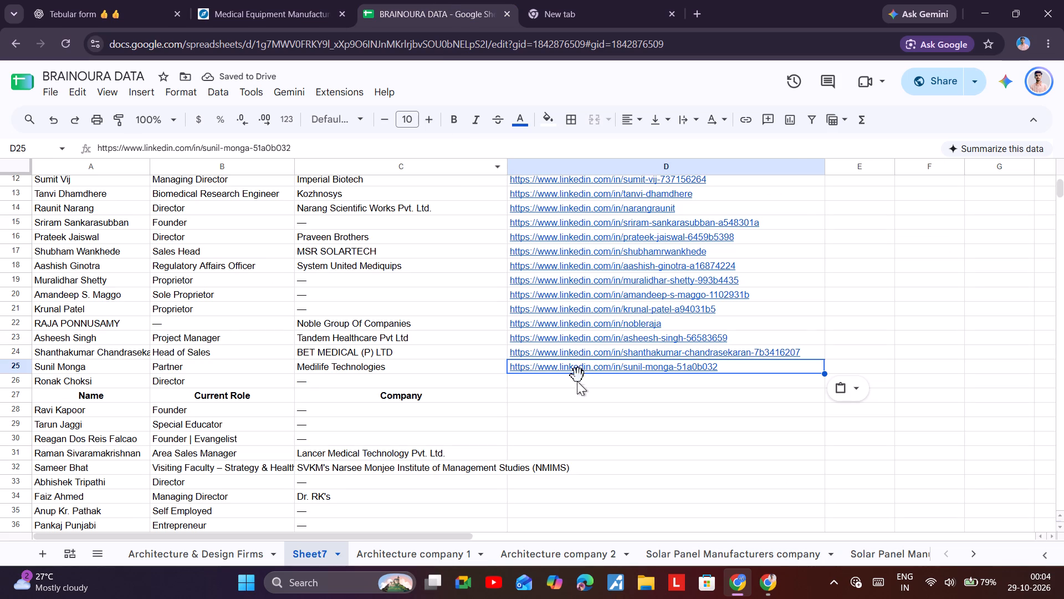
{"action": "right_click", "coordinate": [574, 384]}
{"action": "left_click", "coordinate": [616, 179]}
On page 2 of the lead list, copy the LinkedIn.com URL of the first lead, the HUMMINGBIRD Founder, and paste it into cell D28.
{"action": "scroll", "coordinate": [613, 196], "scroll_direction": "down", "scroll_amount": 1}
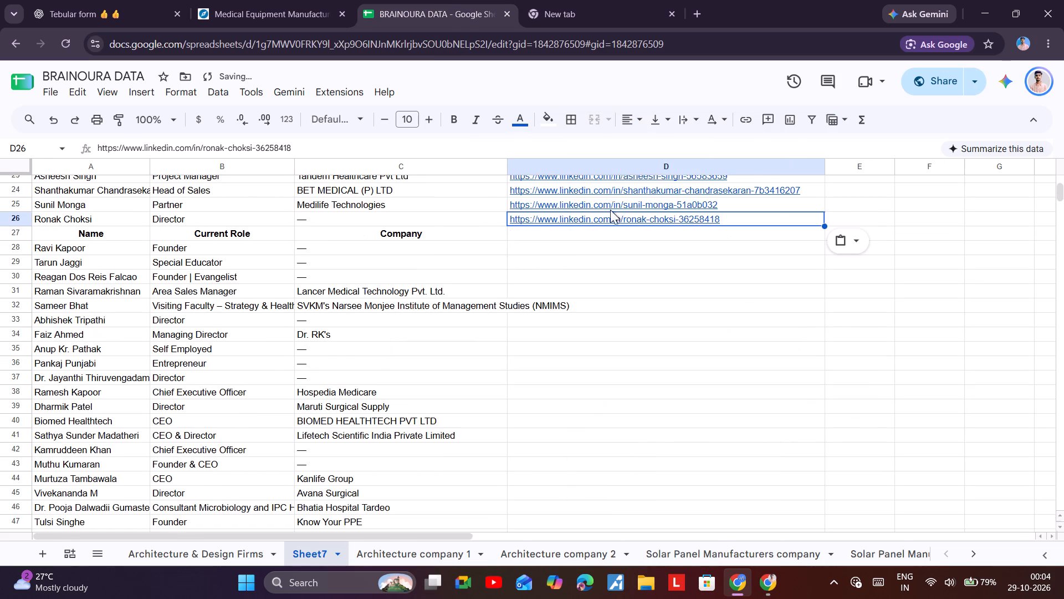
{"action": "left_click", "coordinate": [574, 239]}
{"action": "left_click", "coordinate": [560, 254]}
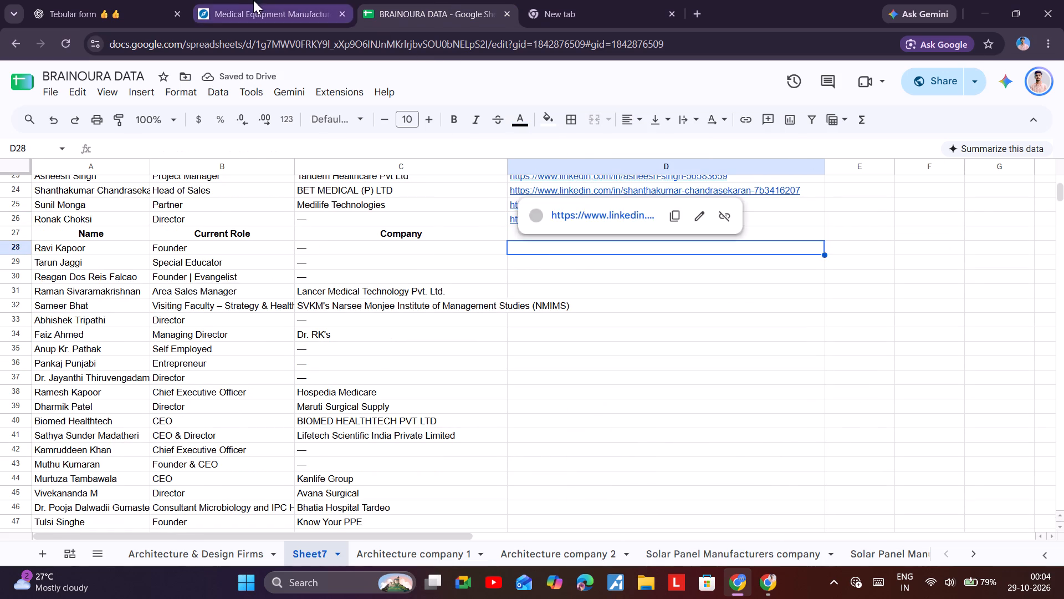
{"action": "left_click", "coordinate": [253, 0]}
{"action": "left_click", "coordinate": [258, 454]}
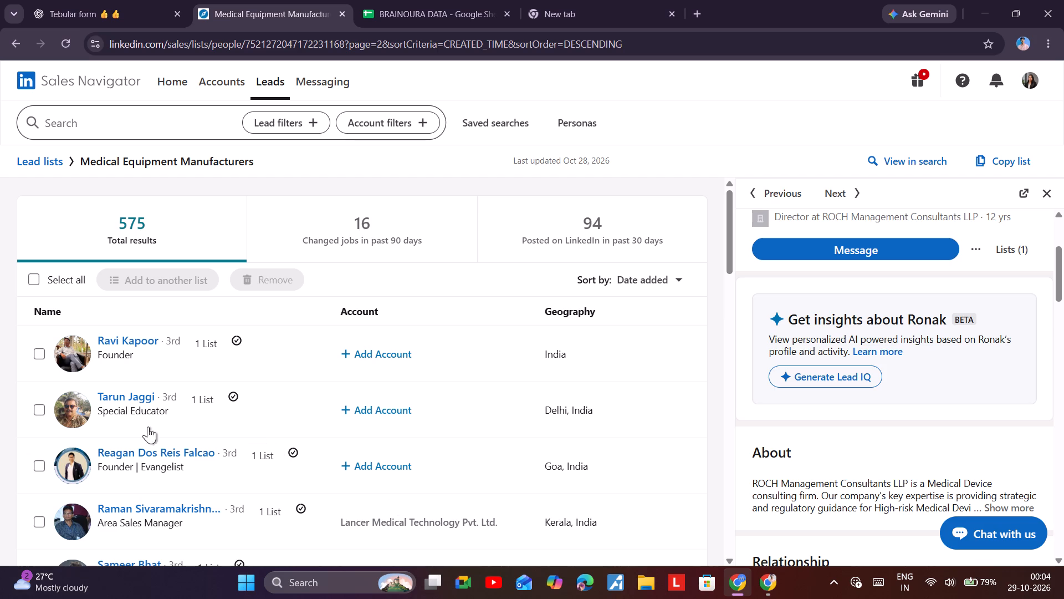
{"action": "left_click", "coordinate": [144, 341]}
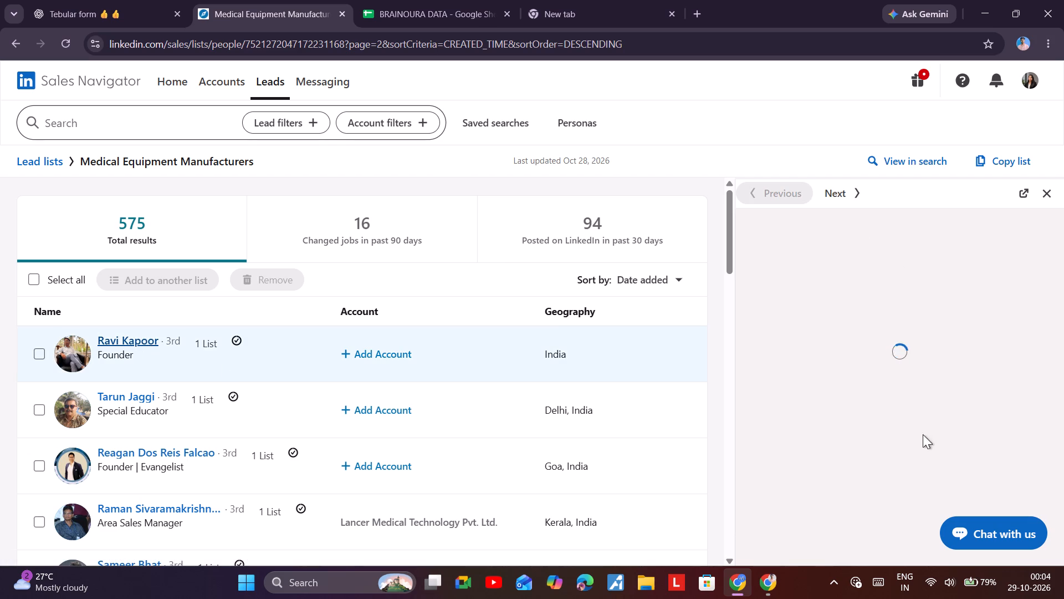
{"action": "left_click", "coordinate": [980, 413]}
{"action": "scroll", "coordinate": [976, 412], "scroll_direction": "down", "scroll_amount": 1}
{"action": "left_click", "coordinate": [967, 422]}
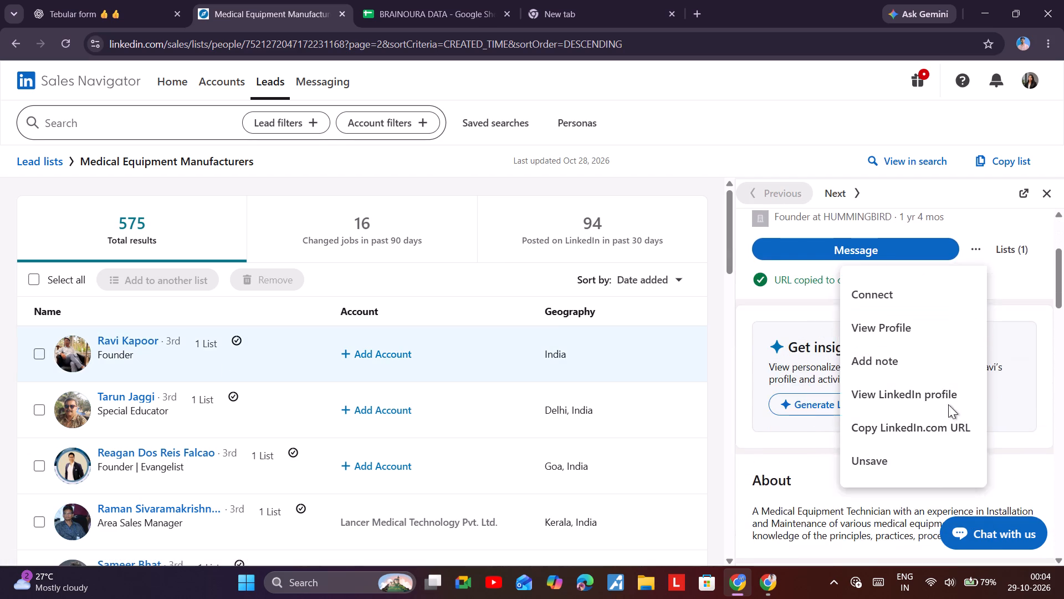
{"action": "left_click", "coordinate": [393, 0]}
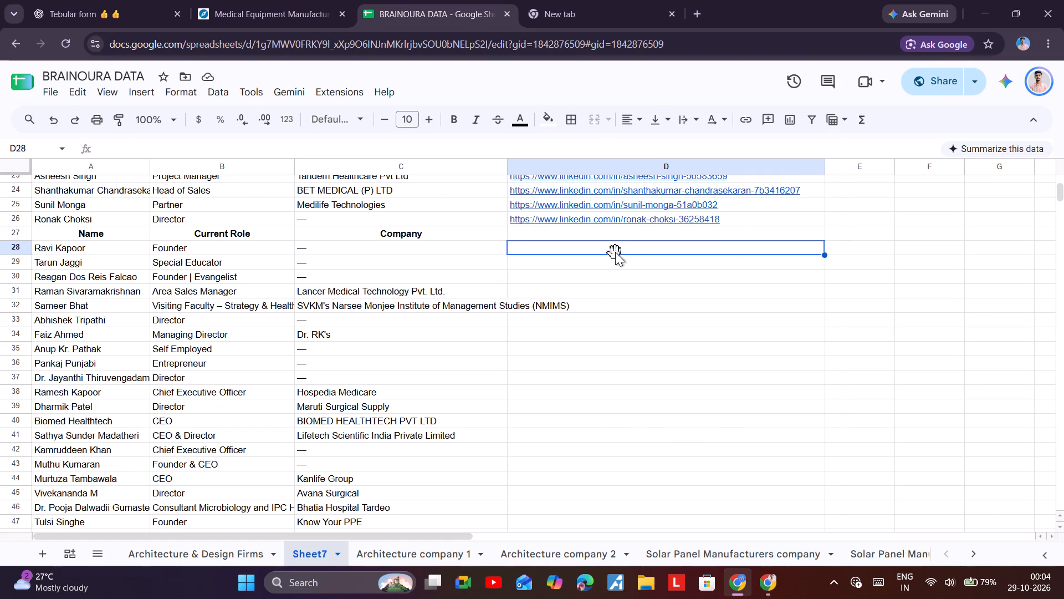
{"action": "right_click", "coordinate": [615, 252]}
{"action": "left_click", "coordinate": [662, 175]}
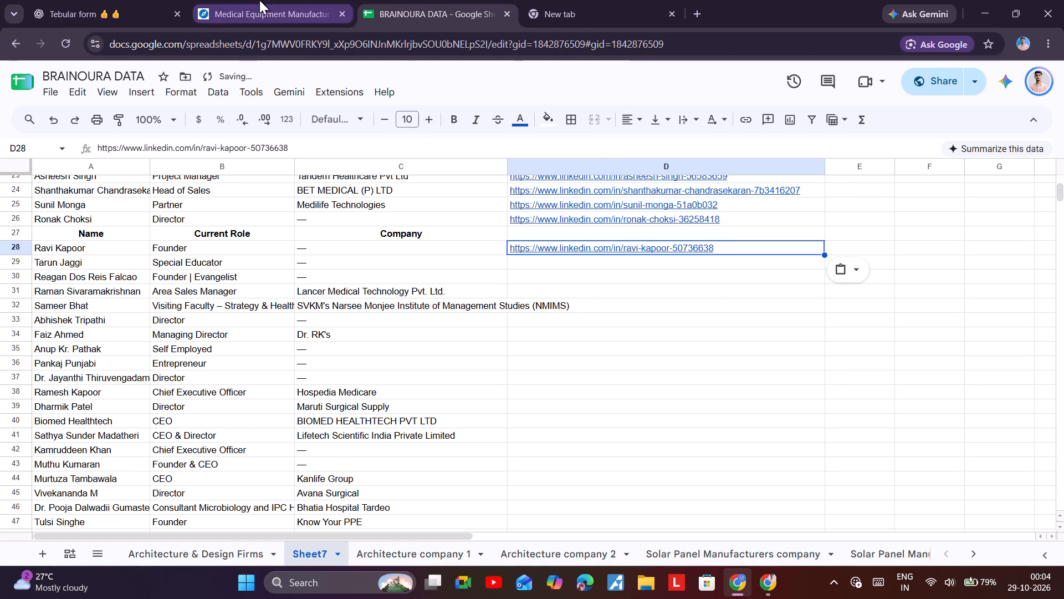
Copy the LinkedIn.com URL of page 2's second lead, the Special Educator in Delhi, and paste it into cell D29 of Sheet7.
{"action": "left_click", "coordinate": [259, 0]}
{"action": "left_click", "coordinate": [150, 399]}
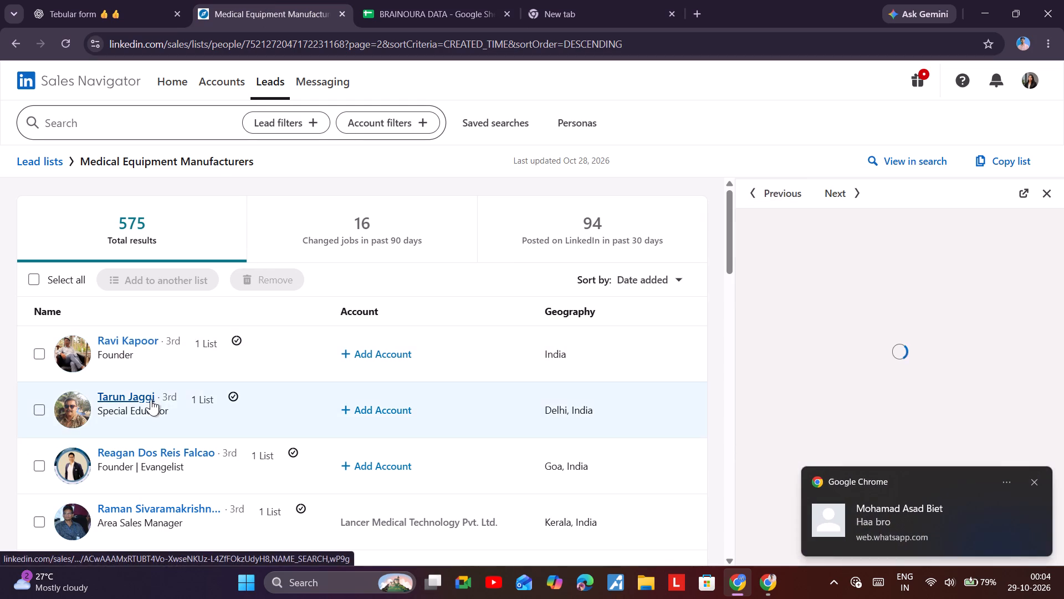
{"action": "scroll", "coordinate": [170, 388], "scroll_direction": "down", "scroll_amount": 1}
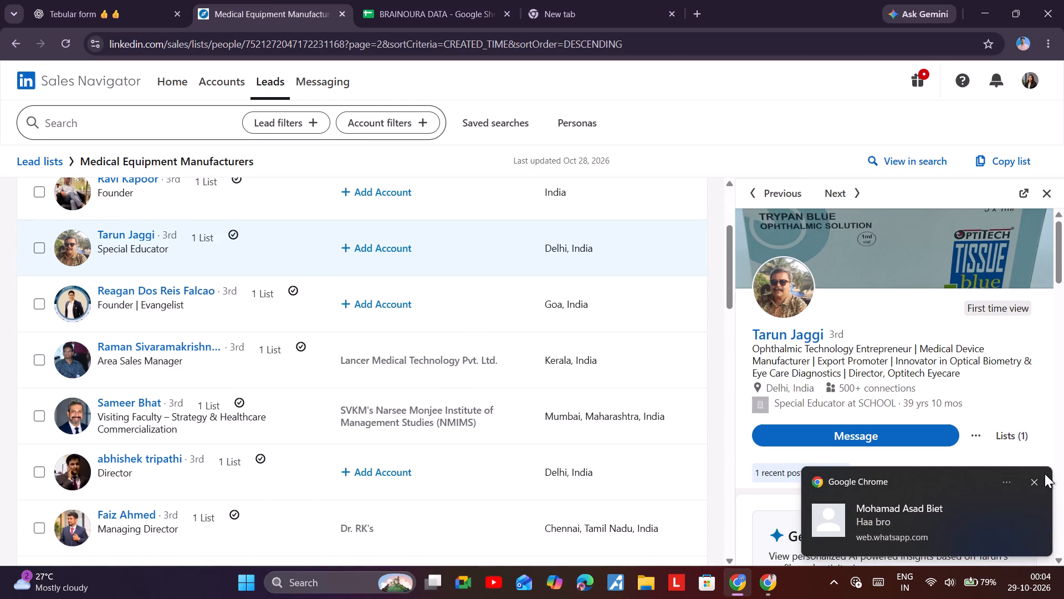
{"action": "left_click", "coordinate": [1029, 484]}
{"action": "left_click", "coordinate": [971, 428]}
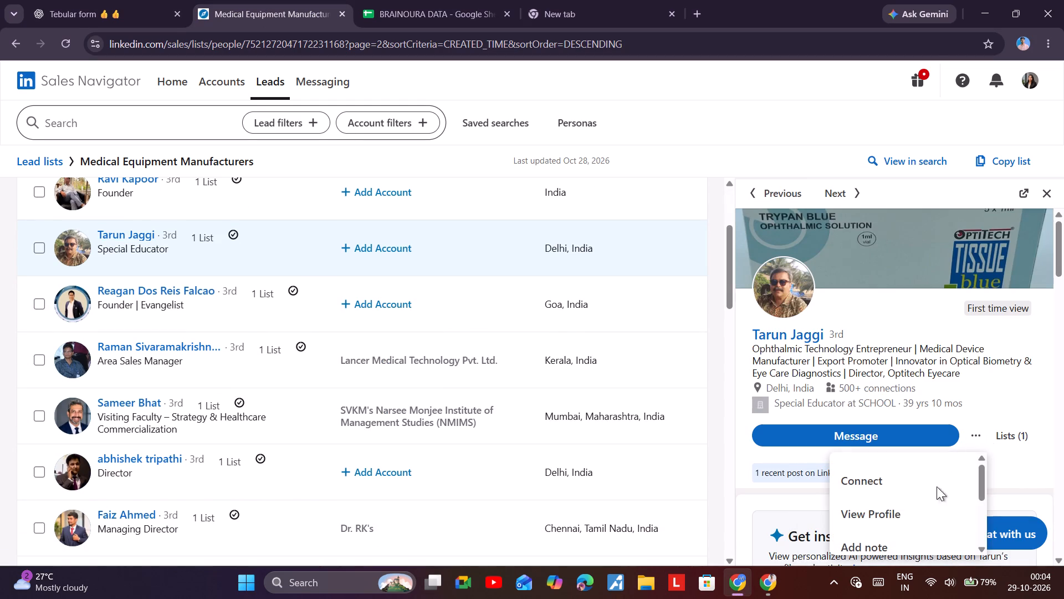
{"action": "scroll", "coordinate": [962, 344], "scroll_direction": "down", "scroll_amount": 1}
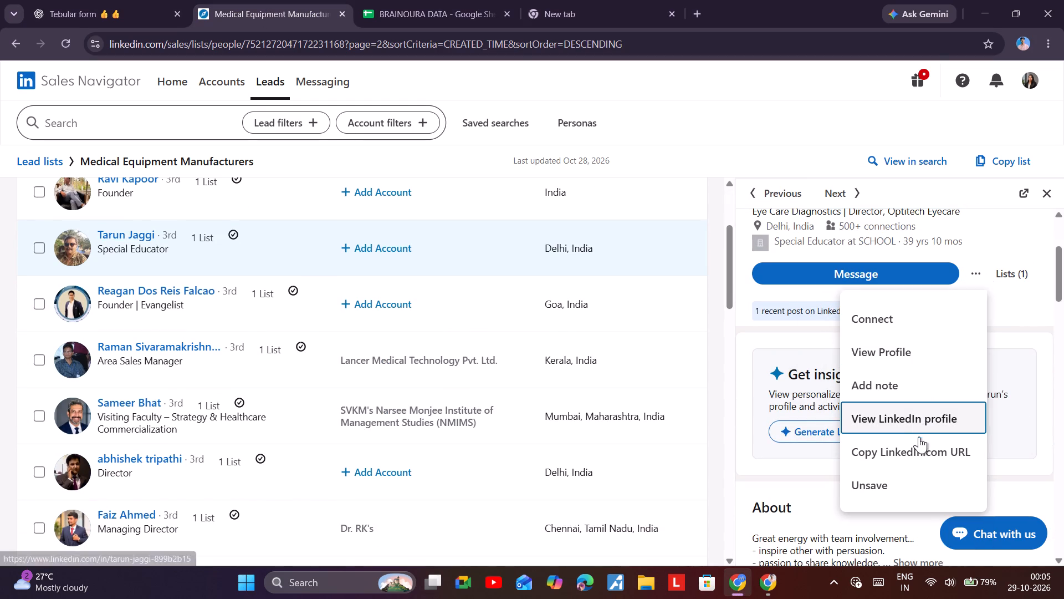
{"action": "left_click", "coordinate": [918, 439]}
{"action": "left_click", "coordinate": [418, 0]}
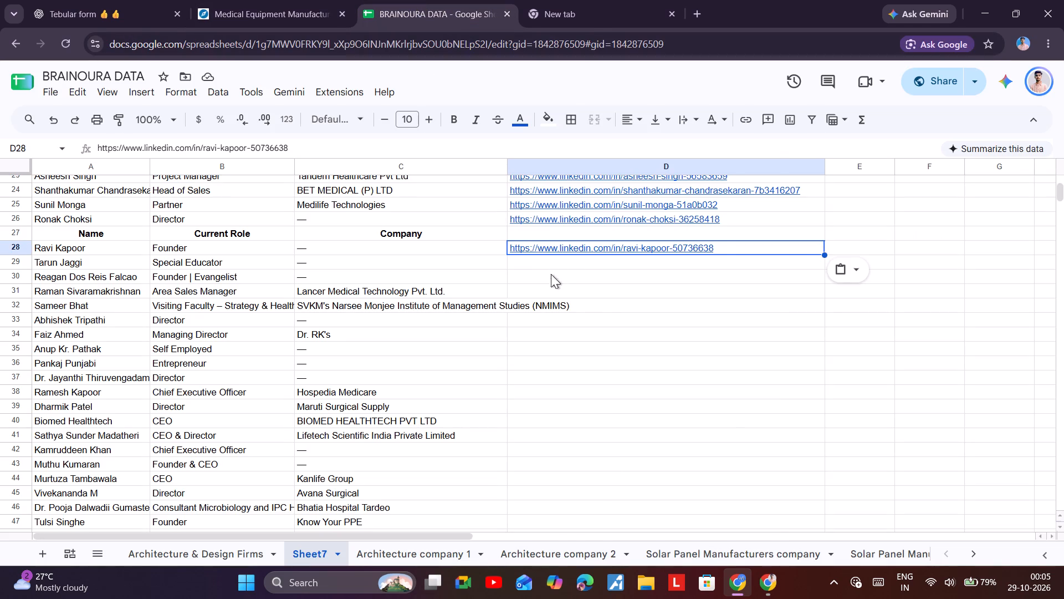
{"action": "right_click", "coordinate": [551, 262]}
{"action": "left_click", "coordinate": [636, 172]}
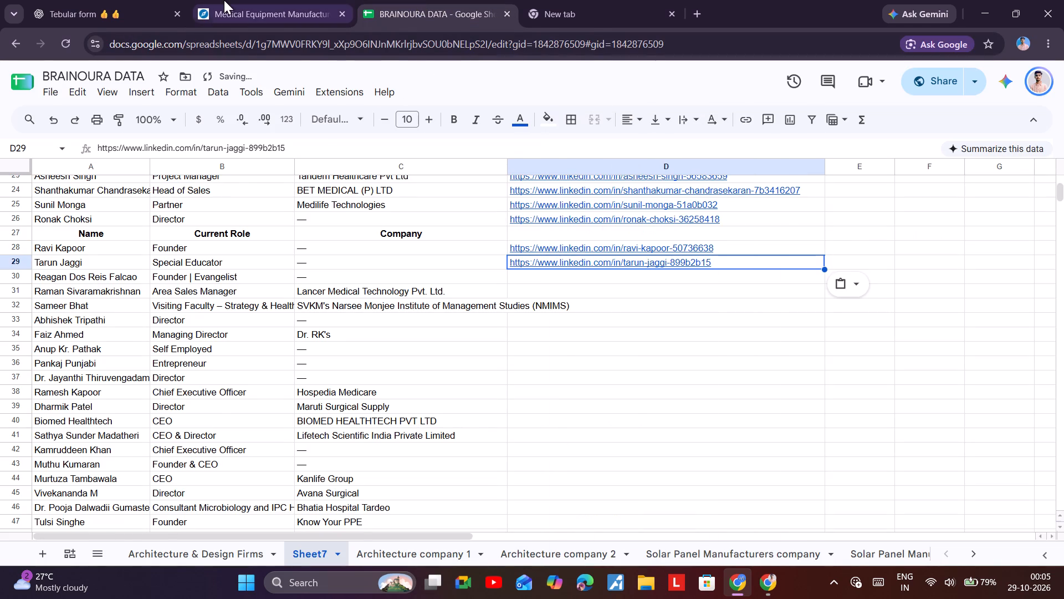
Copy the LinkedIn.com URL of page 2's third lead, the Falcons Biomed Founder in Goa, and paste it into cell D30 of Sheet7.
{"action": "left_click", "coordinate": [224, 0]}
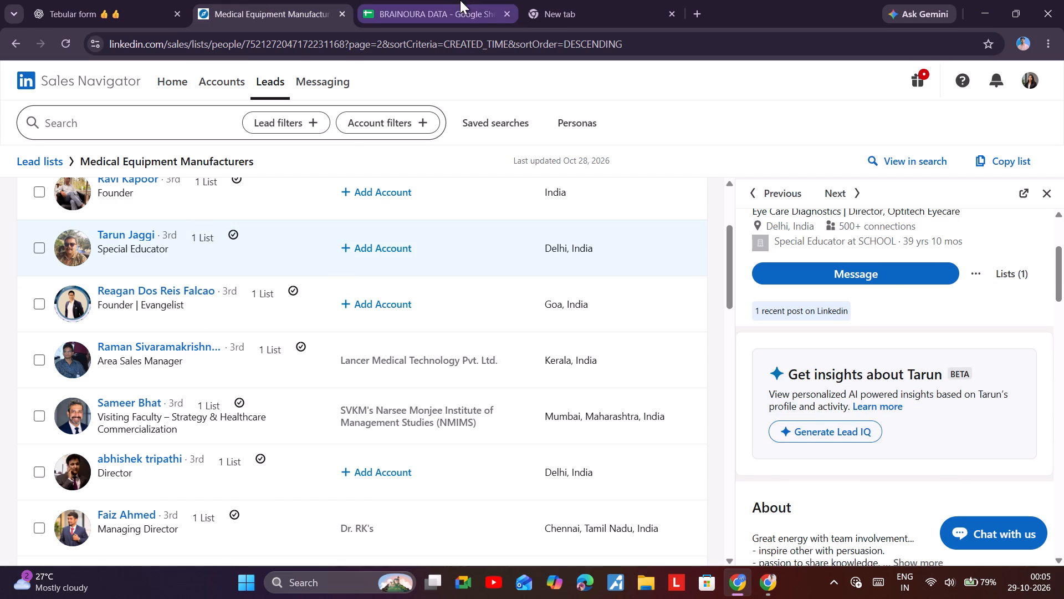
{"action": "left_click", "coordinate": [436, 0]}
{"action": "left_click", "coordinate": [267, 0]}
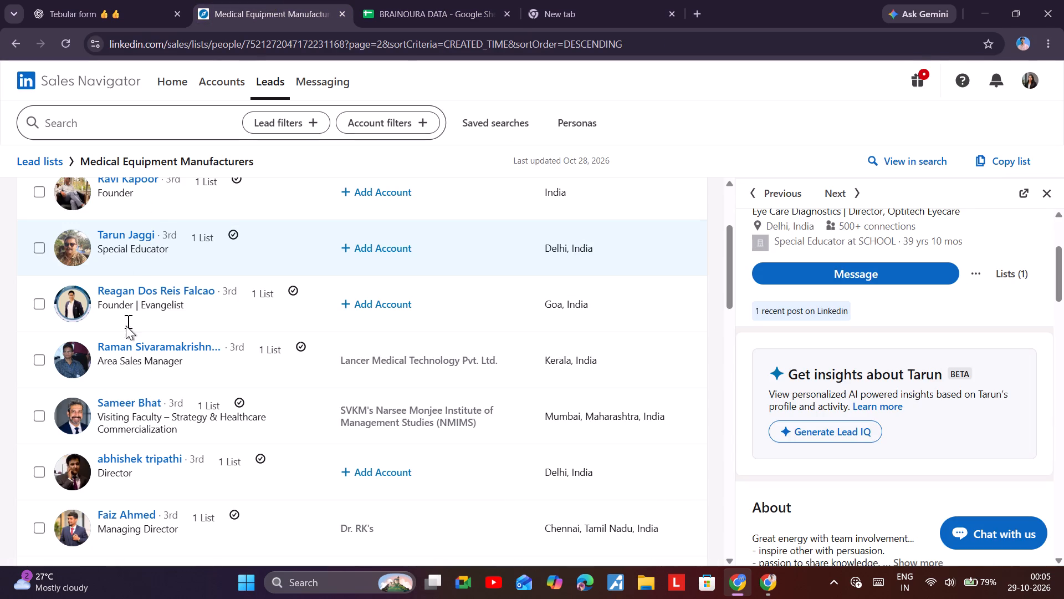
{"action": "left_click", "coordinate": [136, 280]}
{"action": "left_click", "coordinate": [128, 292]}
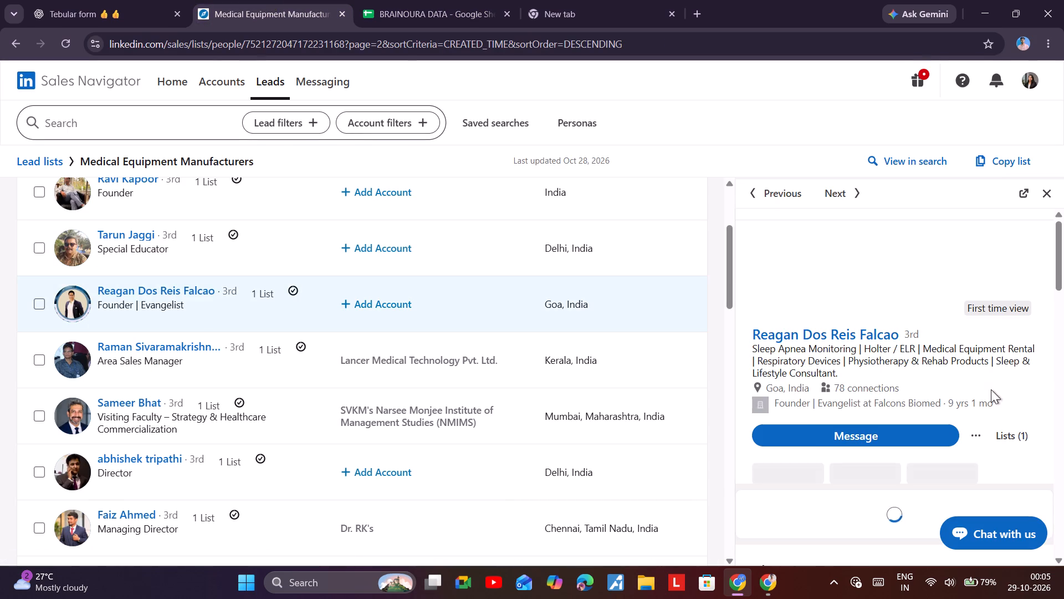
{"action": "left_click", "coordinate": [975, 434]}
{"action": "scroll", "coordinate": [973, 434], "scroll_direction": "down", "scroll_amount": 1}
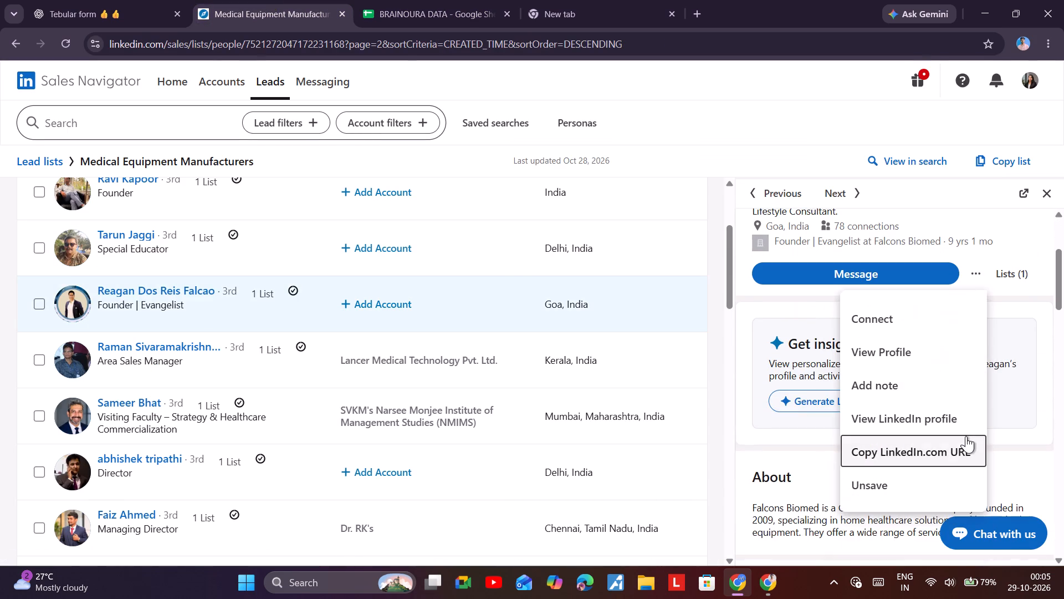
{"action": "left_click", "coordinate": [965, 436]}
{"action": "left_click", "coordinate": [447, 2]}
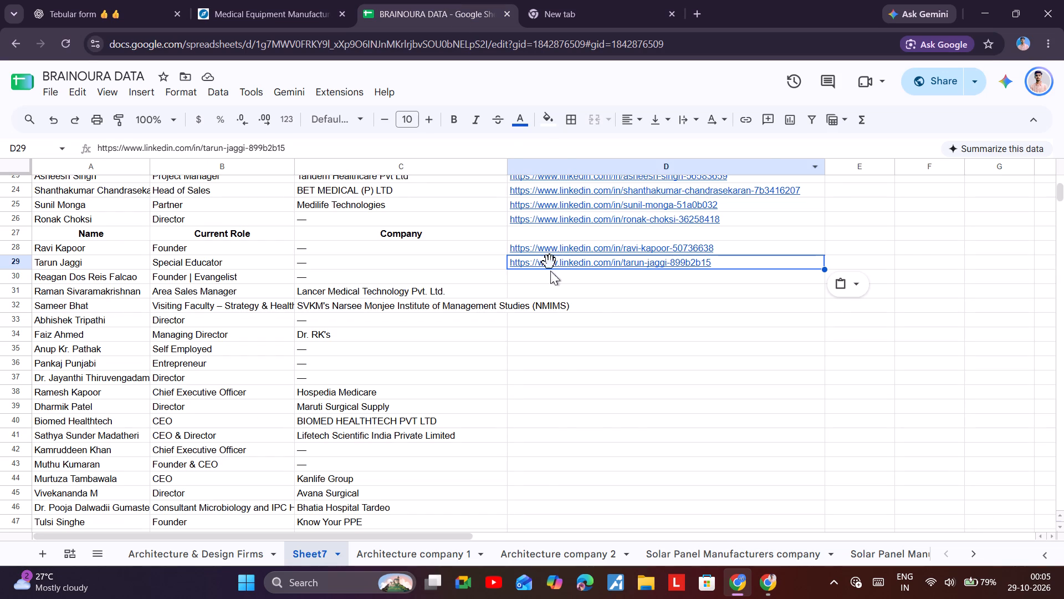
{"action": "right_click", "coordinate": [550, 276]}
{"action": "left_click", "coordinate": [579, 170]}
Copy the LinkedIn.com URL of page 2's fourth lead, the Lancer Medical Technology Area Sales Manager in Kerala, and paste it into cell D31.
{"action": "left_click", "coordinate": [247, 0]}
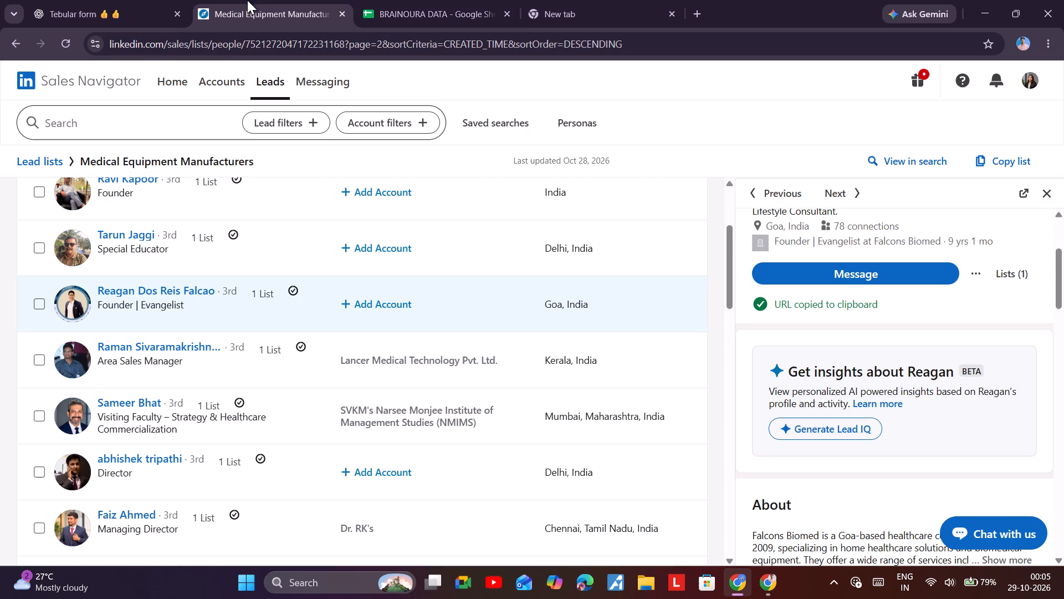
{"action": "left_click", "coordinate": [152, 342]}
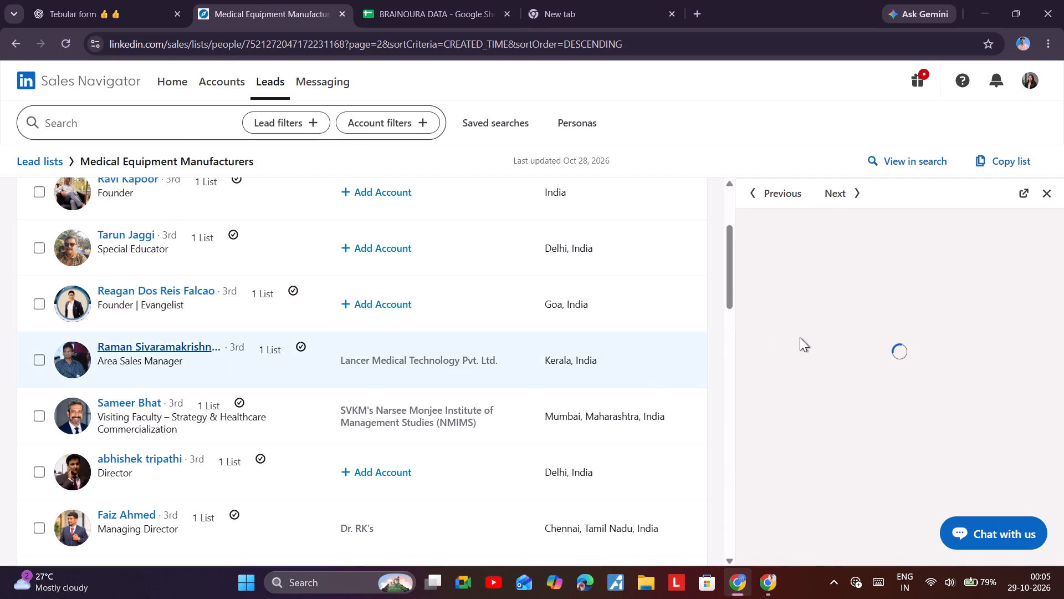
{"action": "left_click", "coordinate": [968, 415]}
{"action": "scroll", "coordinate": [961, 417], "scroll_direction": "down", "scroll_amount": 1}
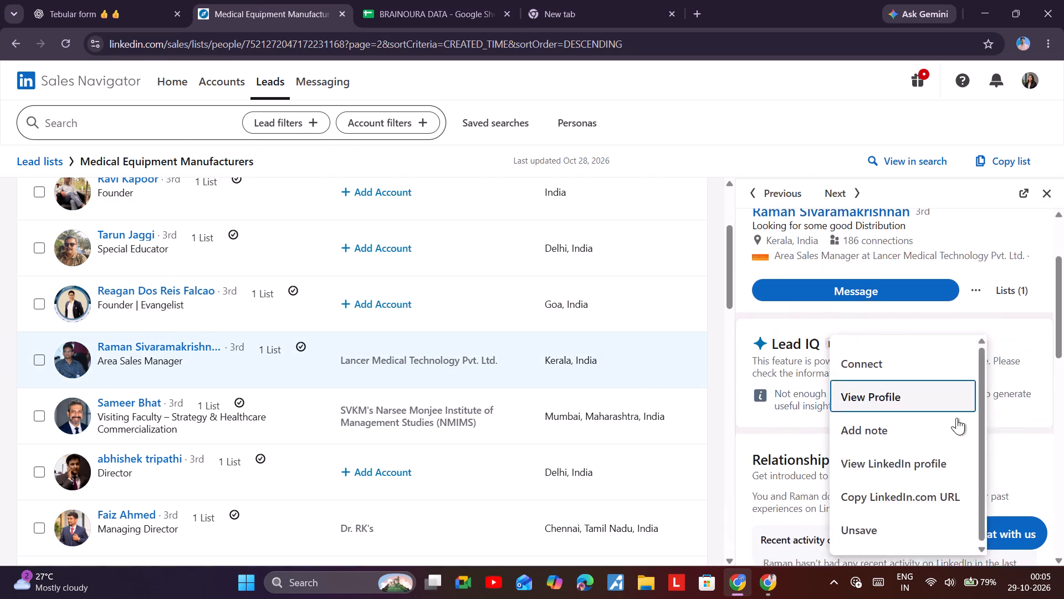
{"action": "left_click", "coordinate": [919, 420]}
{"action": "left_click", "coordinate": [402, 0]}
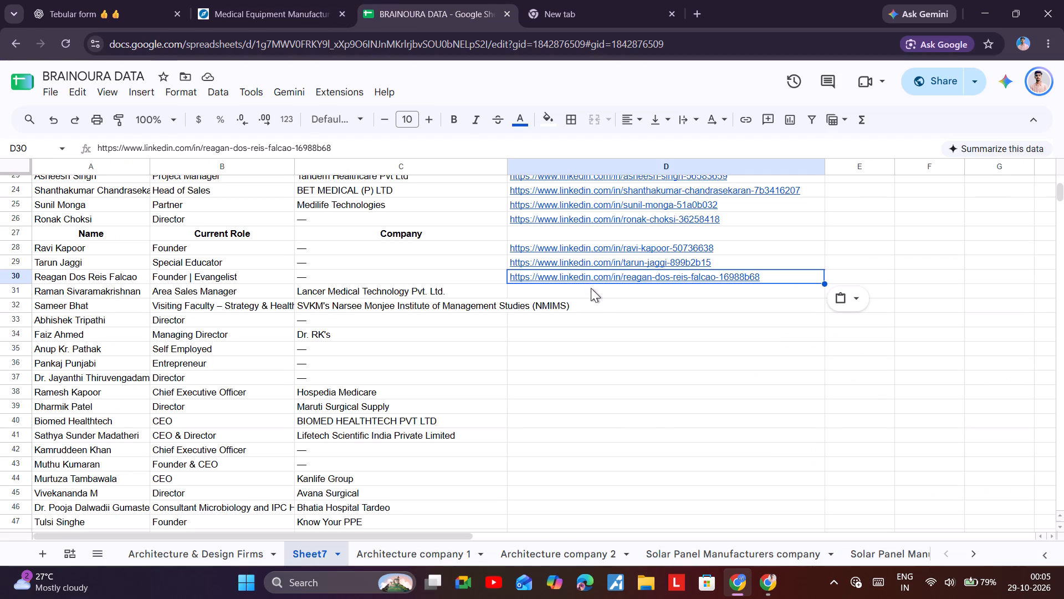
{"action": "right_click", "coordinate": [591, 289]}
{"action": "left_click", "coordinate": [635, 171]}
Copy the LinkedIn.com URL of page 2's fifth lead, the NMIMS Visiting Faculty in Mumbai, and paste it into cell D32 of Sheet7.
{"action": "left_click", "coordinate": [254, 0]}
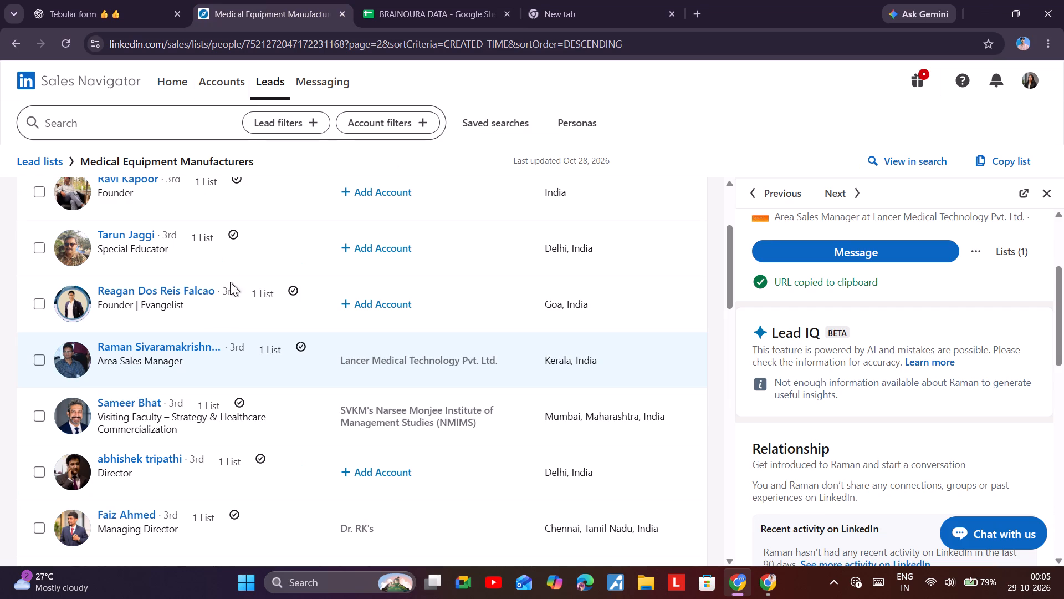
{"action": "left_click", "coordinate": [150, 406]}
{"action": "scroll", "coordinate": [150, 403], "scroll_direction": "down", "scroll_amount": 1}
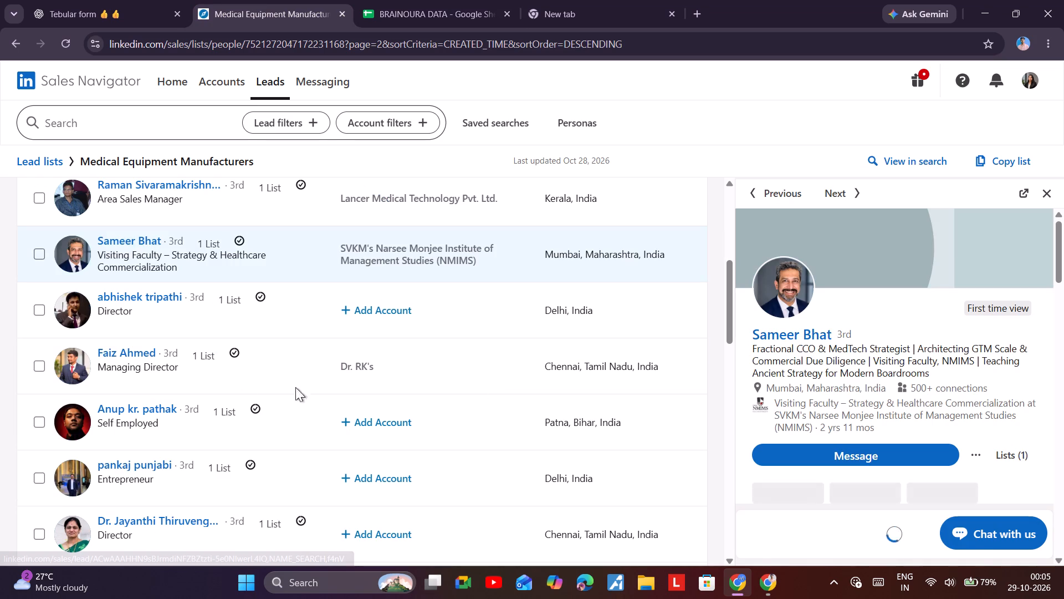
{"action": "left_click", "coordinate": [985, 455]}
{"action": "scroll", "coordinate": [908, 445], "scroll_direction": "down", "scroll_amount": 1}
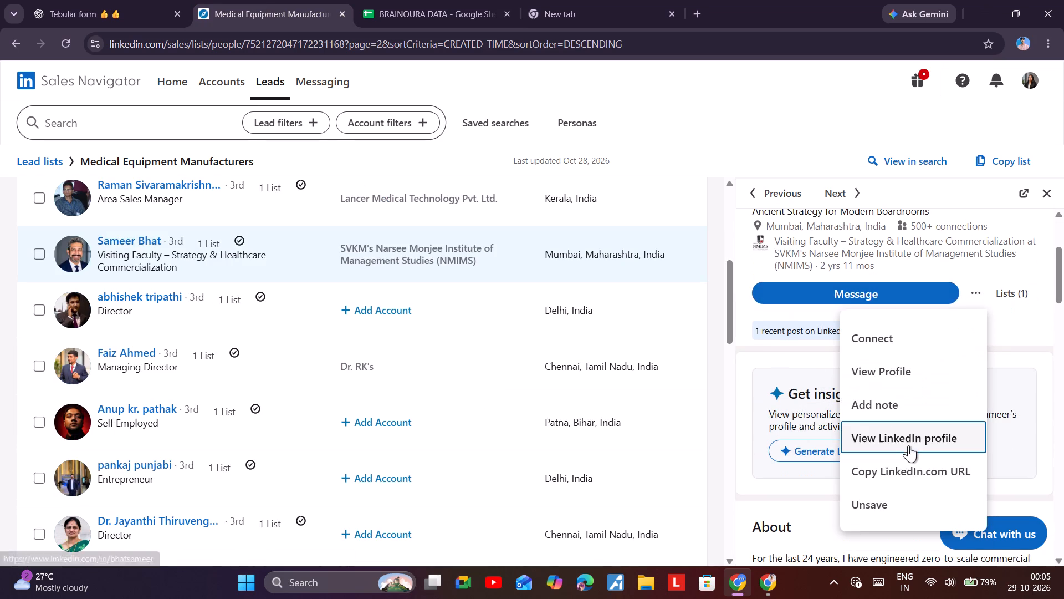
{"action": "left_click", "coordinate": [897, 462]}
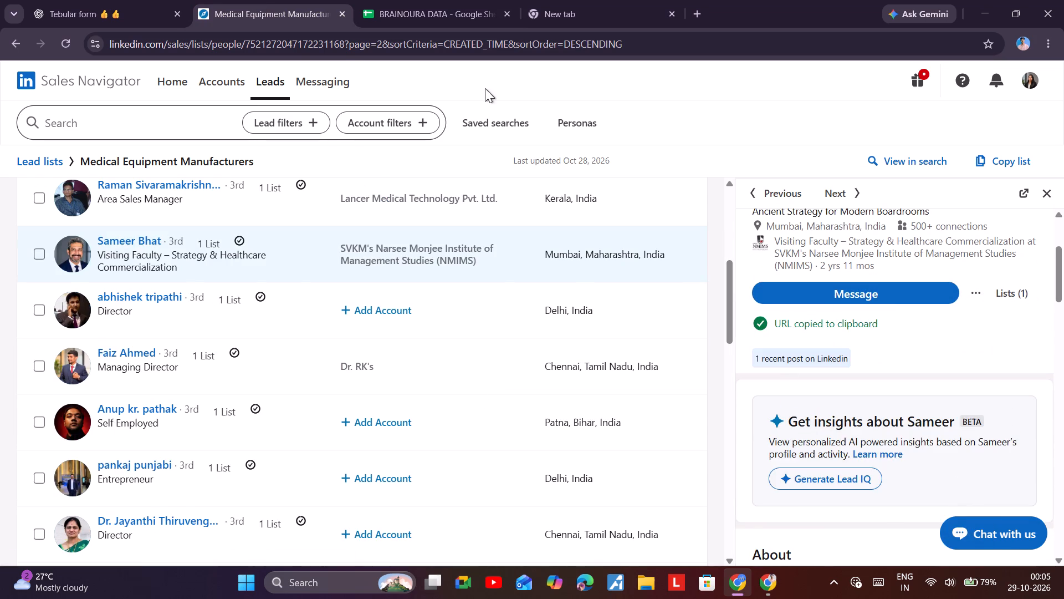
{"action": "left_click", "coordinate": [412, 0]}
{"action": "right_click", "coordinate": [613, 313]}
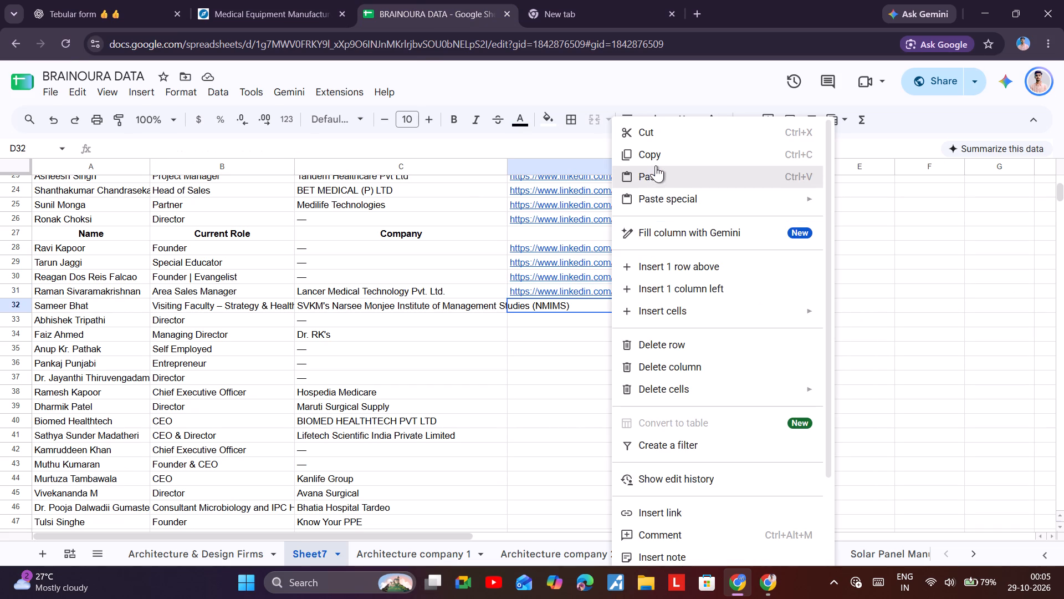
{"action": "left_click", "coordinate": [653, 171]}
Copy the LinkedIn.com URL of page 2's sixth lead, the J P health and care Director in Delhi, and paste it into cell D33.
{"action": "left_click", "coordinate": [216, 0]}
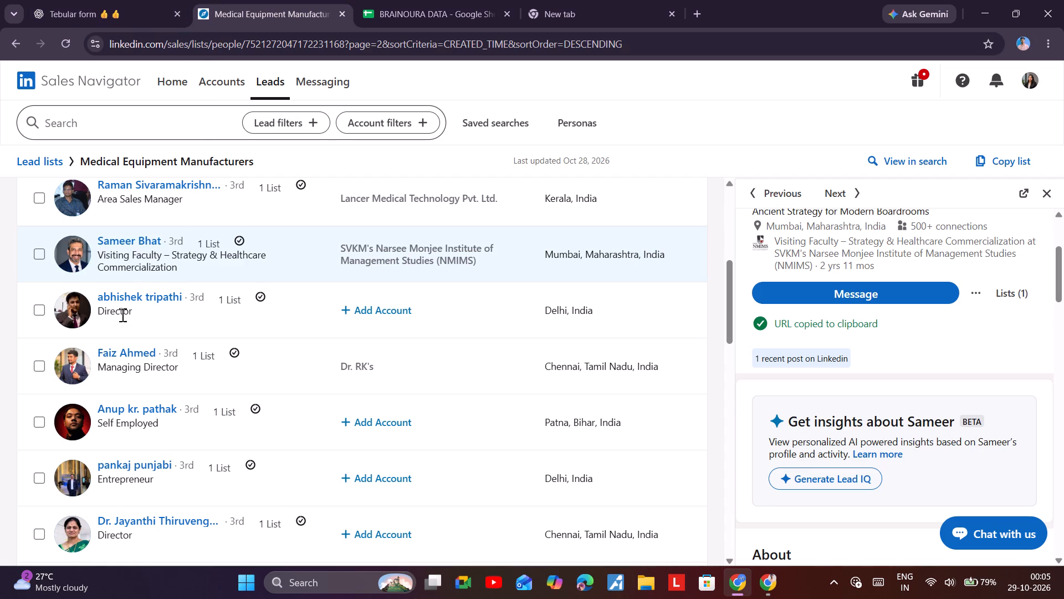
{"action": "left_click", "coordinate": [125, 298]}
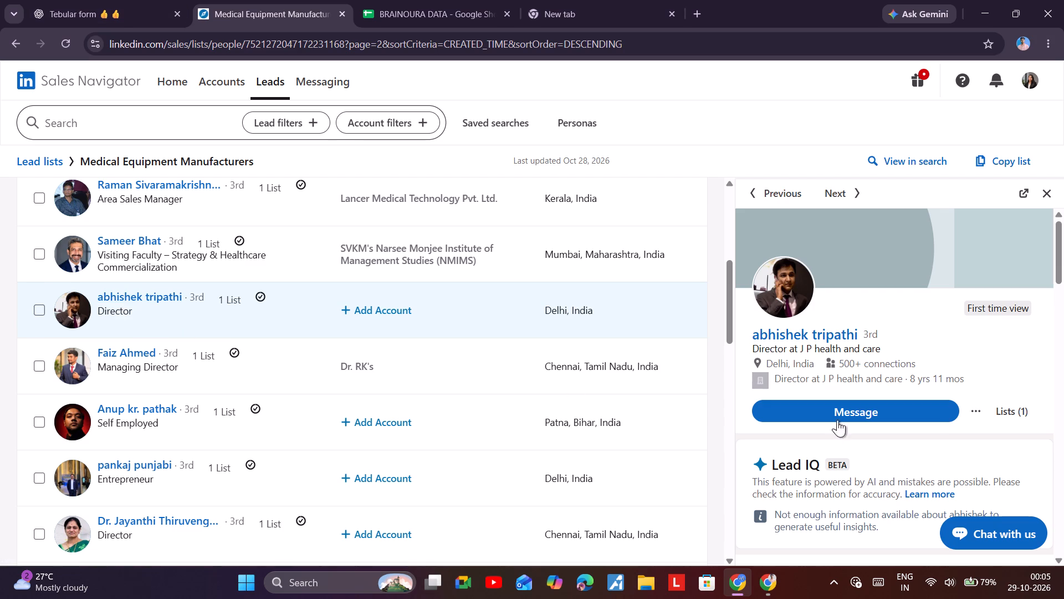
{"action": "left_click", "coordinate": [393, 0]}
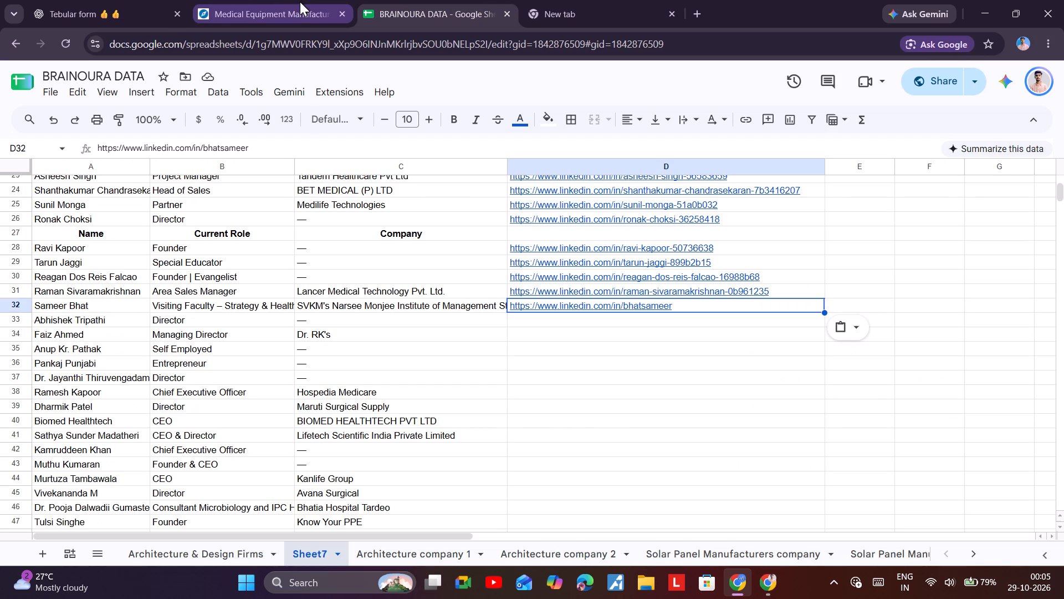
{"action": "left_click", "coordinate": [238, 0]}
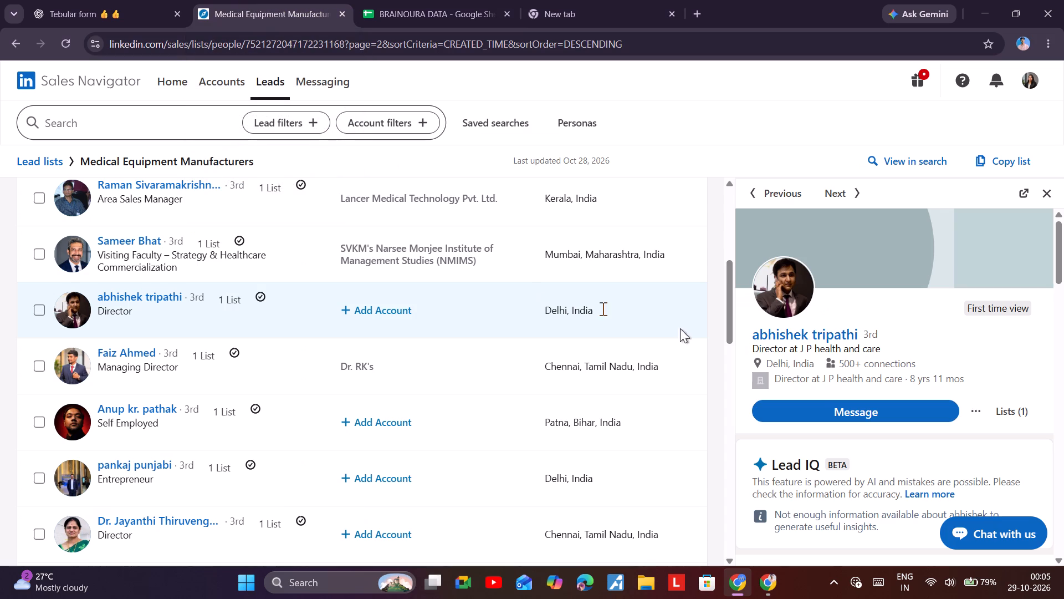
{"action": "left_click", "coordinate": [984, 406]}
{"action": "scroll", "coordinate": [984, 404], "scroll_direction": "down", "scroll_amount": 1}
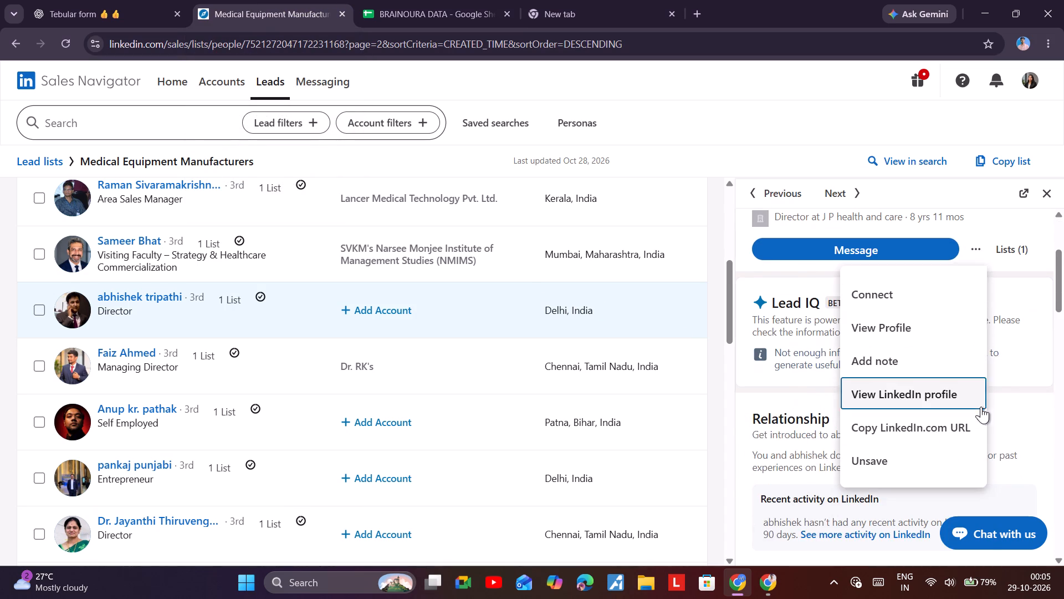
{"action": "left_click", "coordinate": [899, 432]}
{"action": "left_click", "coordinate": [470, 0]}
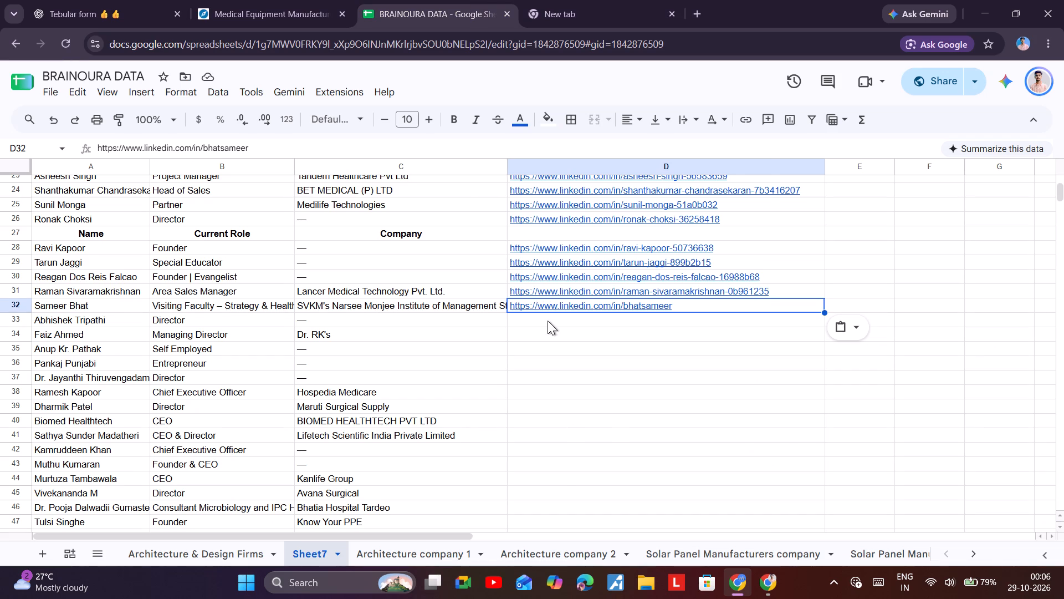
{"action": "right_click", "coordinate": [548, 319]}
{"action": "left_click", "coordinate": [582, 167]}
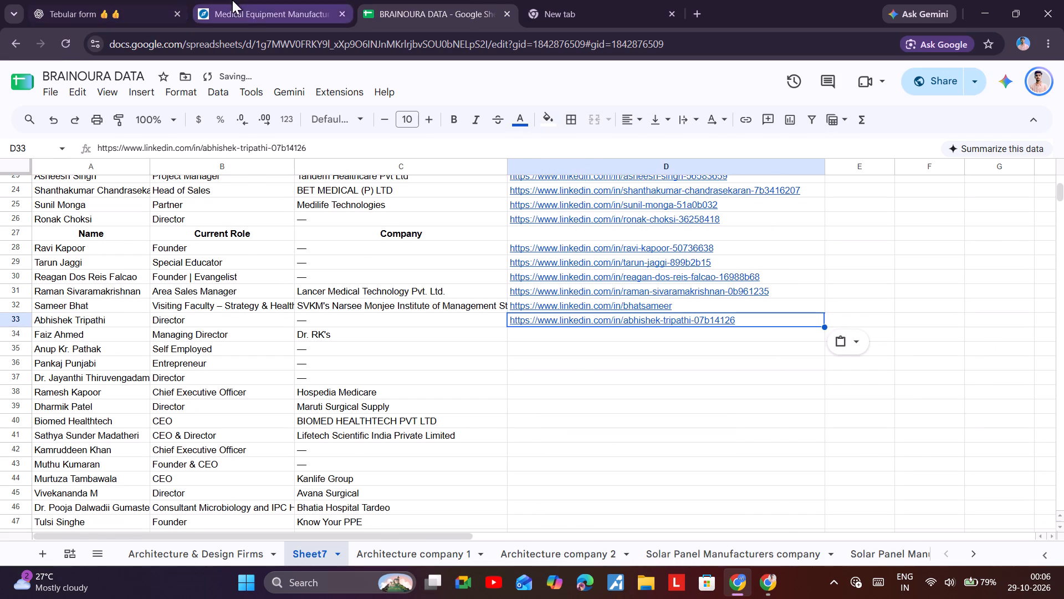
Open the lead details of page 2's seventh lead, the Dr. RK's Managing Director in Chennai.
{"action": "left_click", "coordinate": [232, 0]}
{"action": "left_click", "coordinate": [130, 358]}
{"action": "scroll", "coordinate": [135, 353], "scroll_direction": "down", "scroll_amount": 1}
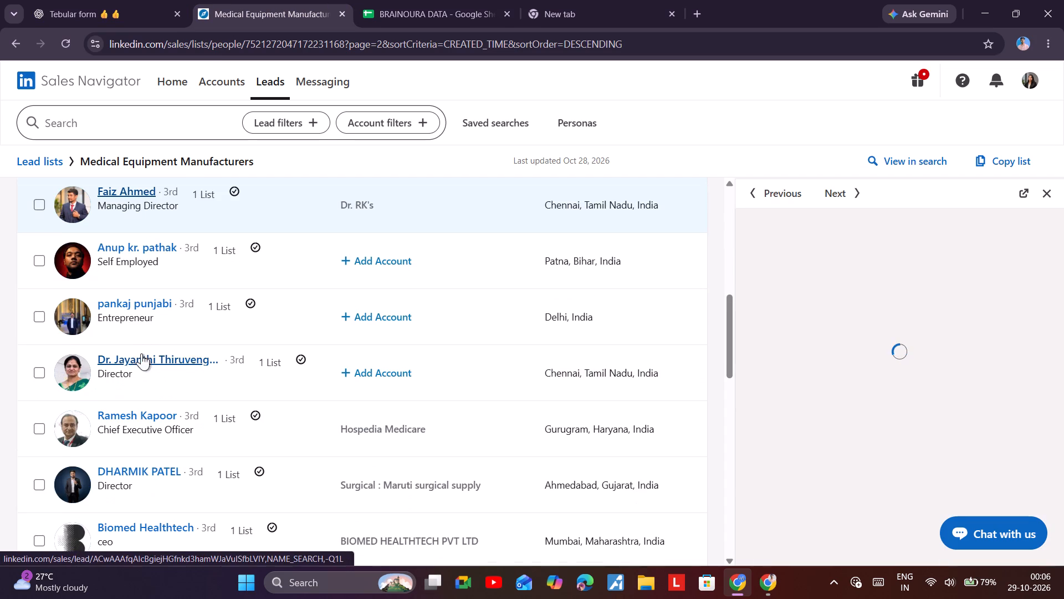
Copy the LinkedIn.com URL of page 2's seventh lead, the Dr. RK's Managing Director in Chennai, and paste it into cell D34.
{"action": "left_click", "coordinate": [978, 445]}
{"action": "scroll", "coordinate": [978, 443], "scroll_direction": "down", "scroll_amount": 1}
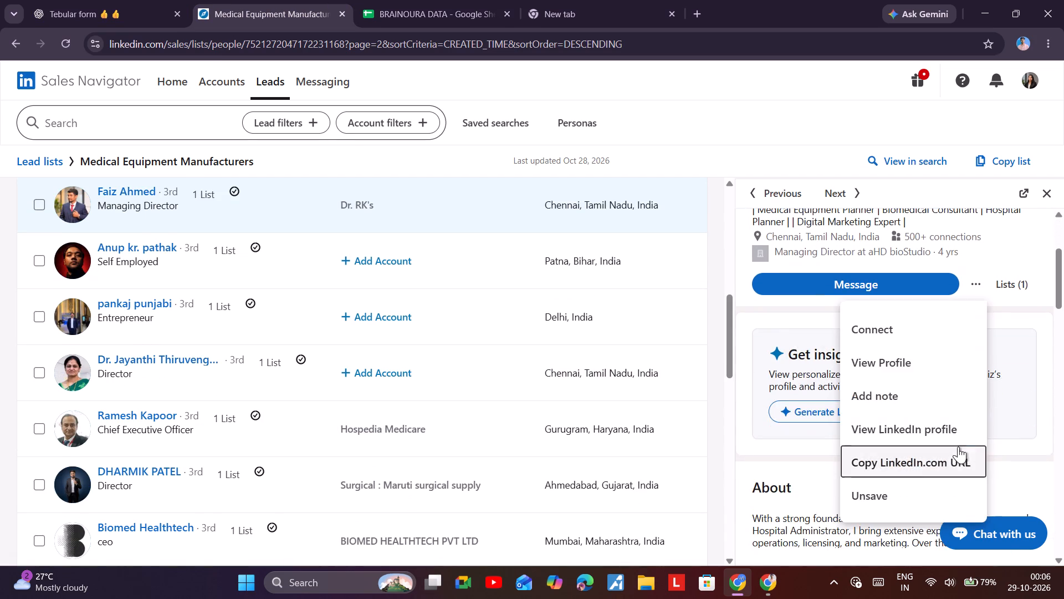
{"action": "left_click", "coordinate": [937, 459]}
{"action": "left_click", "coordinate": [408, 0]}
{"action": "right_click", "coordinate": [586, 334]}
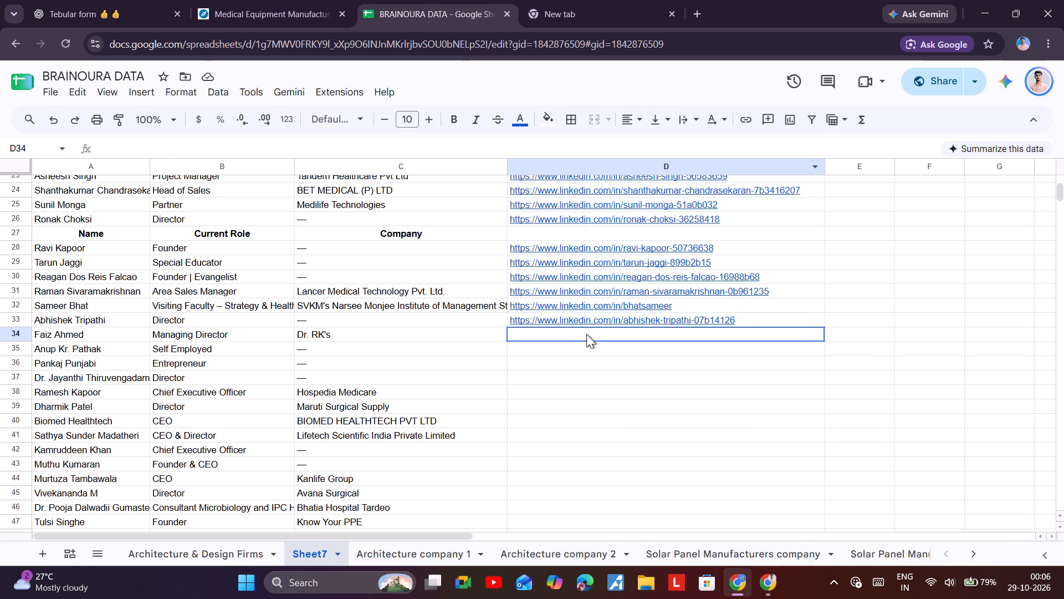
{"action": "left_click", "coordinate": [637, 181]}
Copy the LinkedIn.com URL of page 2's eighth lead, the self-employed lead in Patna, and paste it into cell D35 of Sheet7.
{"action": "left_click", "coordinate": [316, 0]}
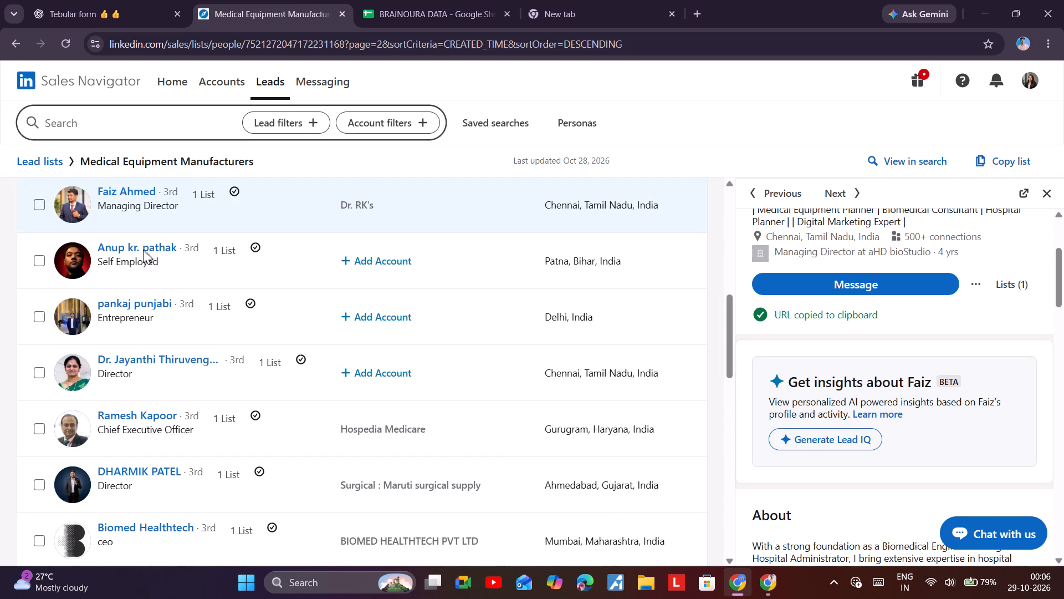
{"action": "left_click", "coordinate": [125, 253]}
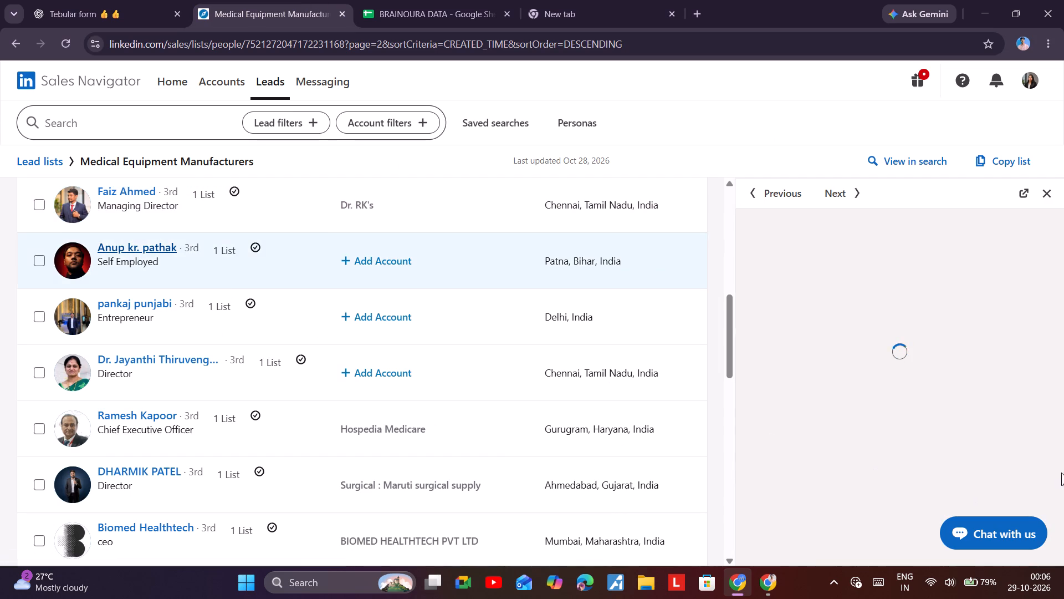
{"action": "left_click", "coordinate": [985, 403]}
{"action": "scroll", "coordinate": [982, 407], "scroll_direction": "down", "scroll_amount": 1}
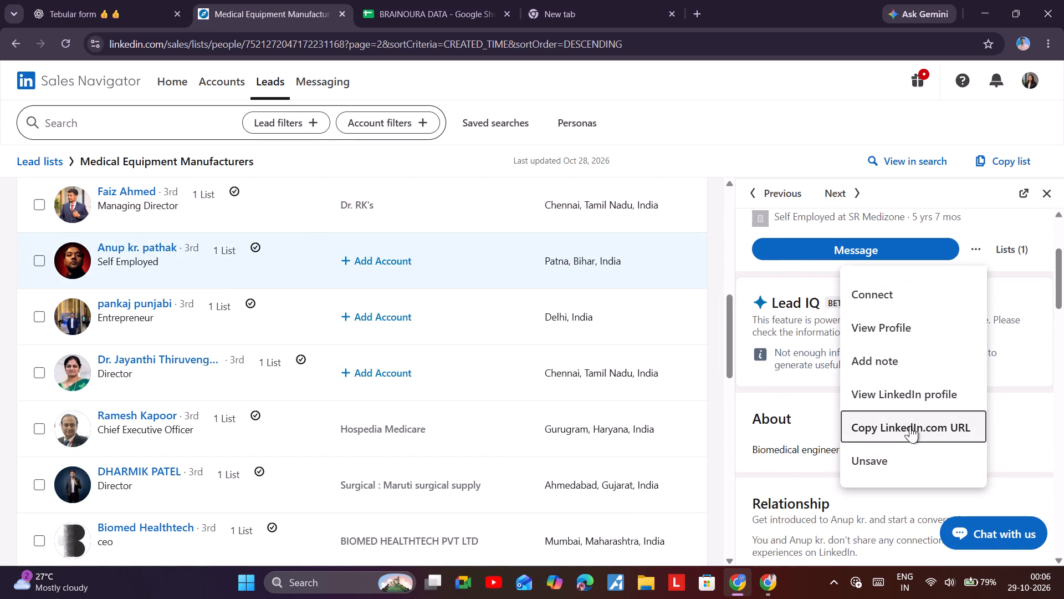
{"action": "left_click", "coordinate": [910, 425]}
{"action": "left_click", "coordinate": [383, 0]}
{"action": "right_click", "coordinate": [569, 352]}
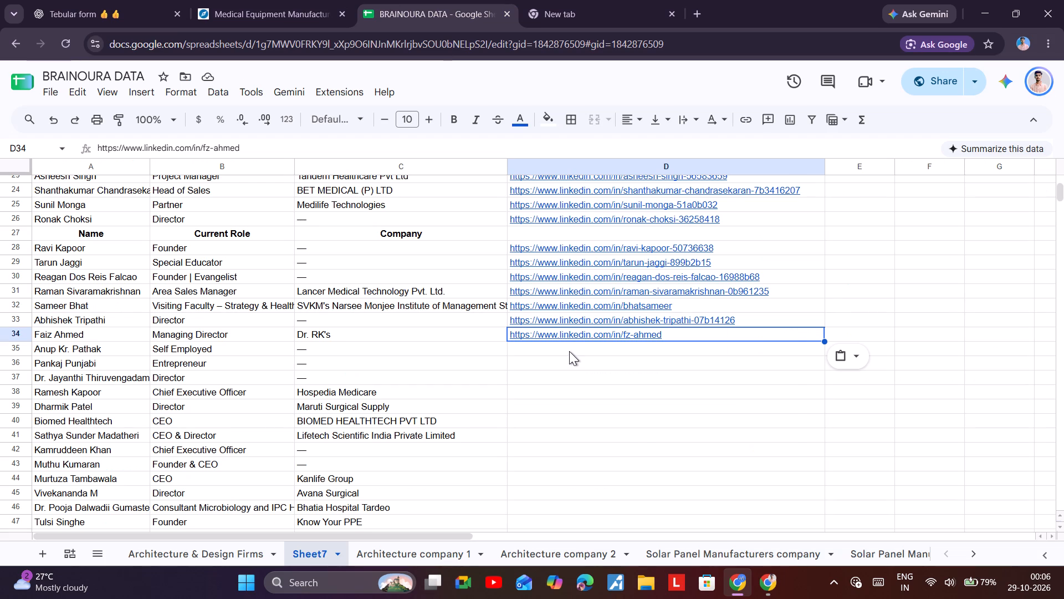
{"action": "left_click", "coordinate": [616, 182]}
Copy the LinkedIn.com URL of page 2's ninth lead, the Entrepreneur in Delhi, and paste it into cell D36 of Sheet7.
{"action": "left_click", "coordinate": [293, 0]}
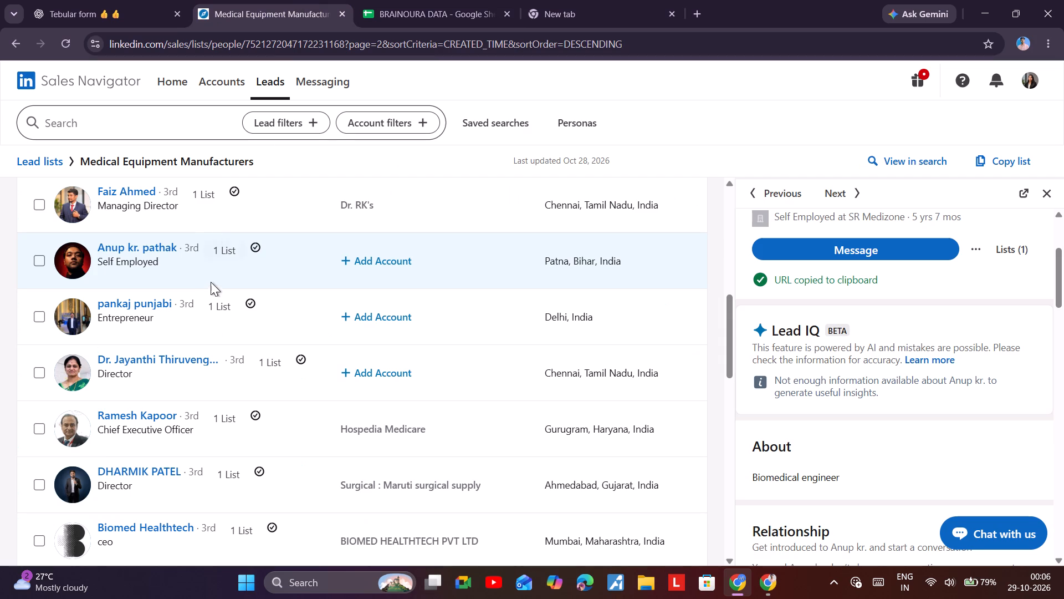
{"action": "left_click", "coordinate": [137, 307]}
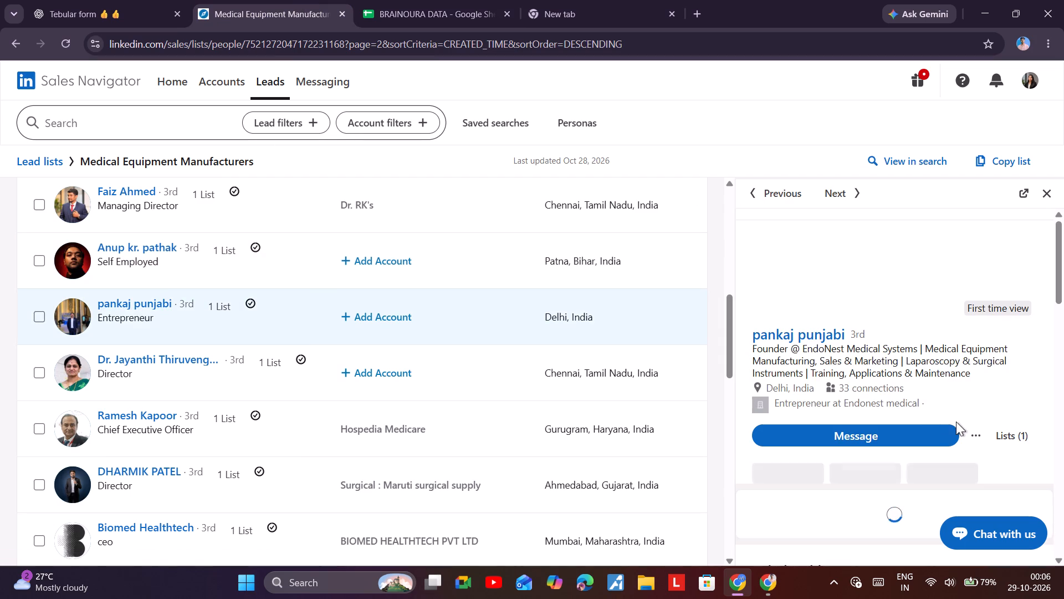
{"action": "left_click", "coordinate": [978, 434]}
{"action": "scroll", "coordinate": [975, 432], "scroll_direction": "down", "scroll_amount": 1}
{"action": "left_click", "coordinate": [942, 438]}
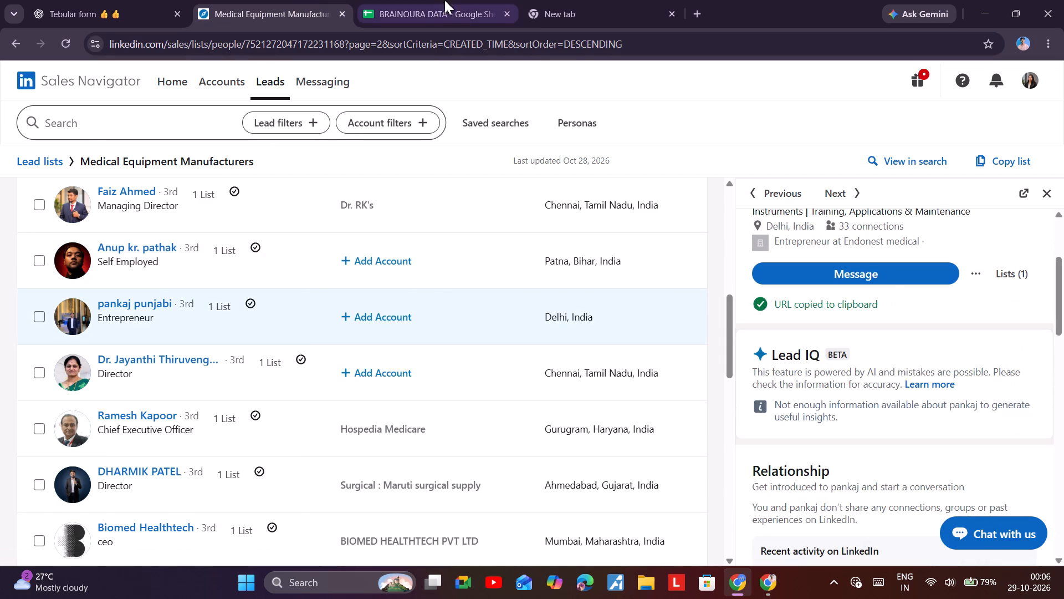
{"action": "left_click", "coordinate": [441, 0]}
{"action": "right_click", "coordinate": [577, 370]}
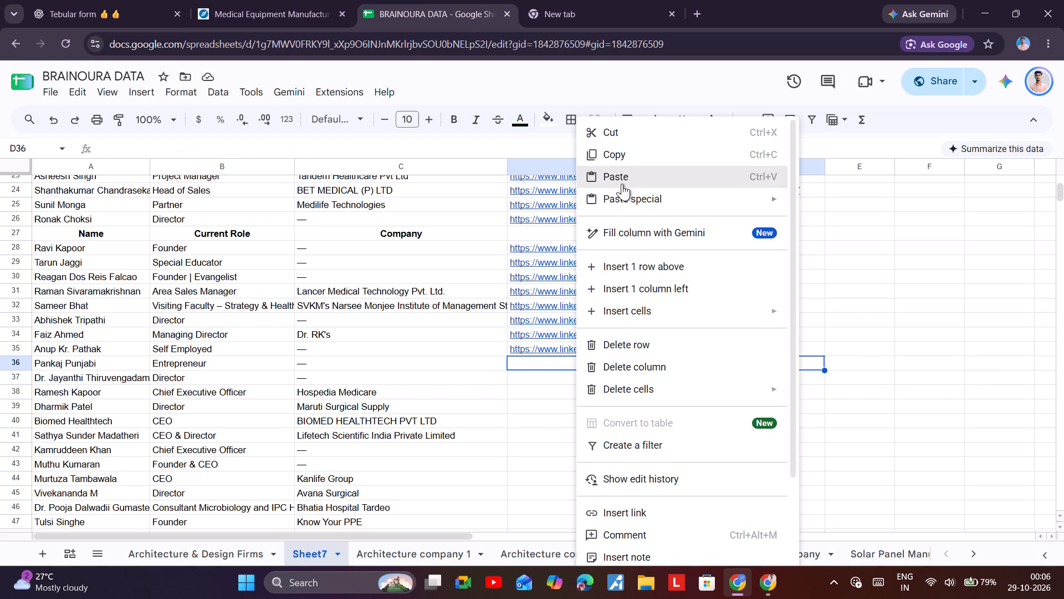
{"action": "left_click", "coordinate": [622, 184]}
Copy the LinkedIn.com URL of page 2's tenth lead, the Director in Chennai, and paste it into cell D37 of Sheet7.
{"action": "left_click", "coordinate": [295, 0]}
{"action": "left_click", "coordinate": [147, 364]}
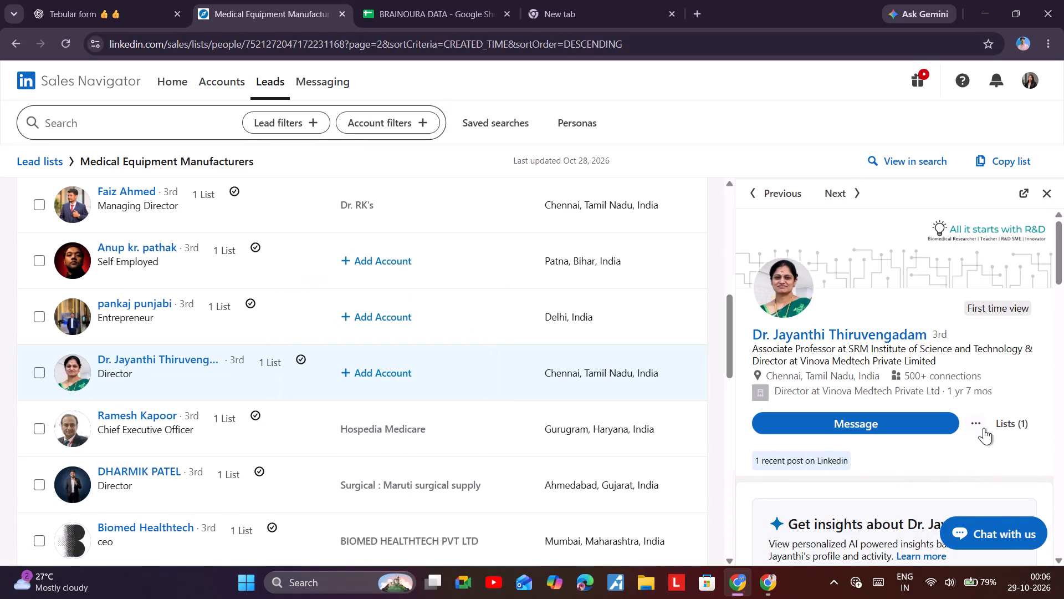
{"action": "left_click", "coordinate": [980, 425]}
{"action": "scroll", "coordinate": [980, 425], "scroll_direction": "down", "scroll_amount": 1}
{"action": "left_click", "coordinate": [921, 445]}
{"action": "left_click", "coordinate": [477, 0]}
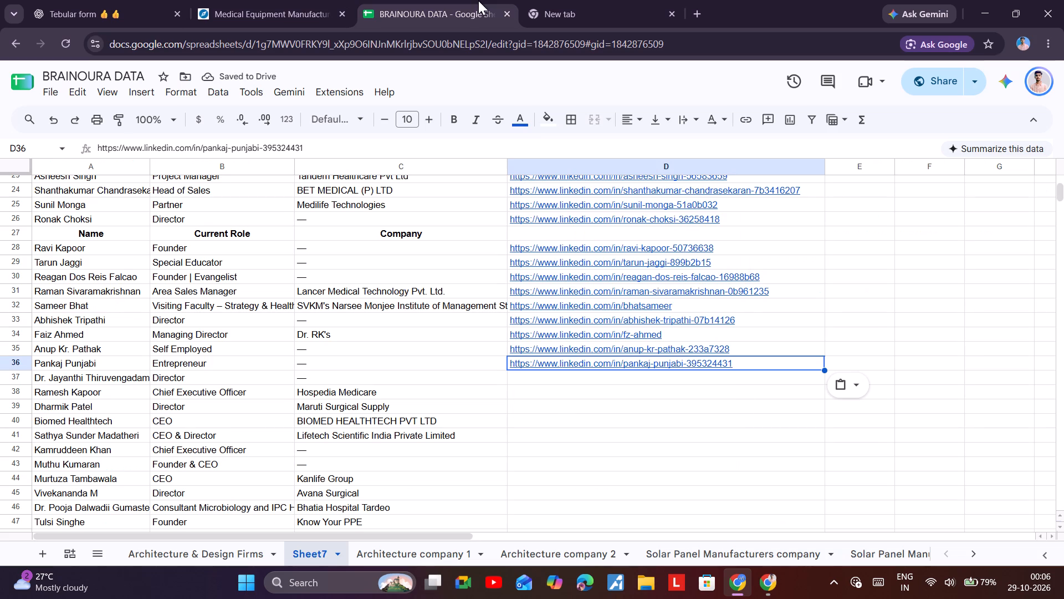
{"action": "right_click", "coordinate": [565, 383]}
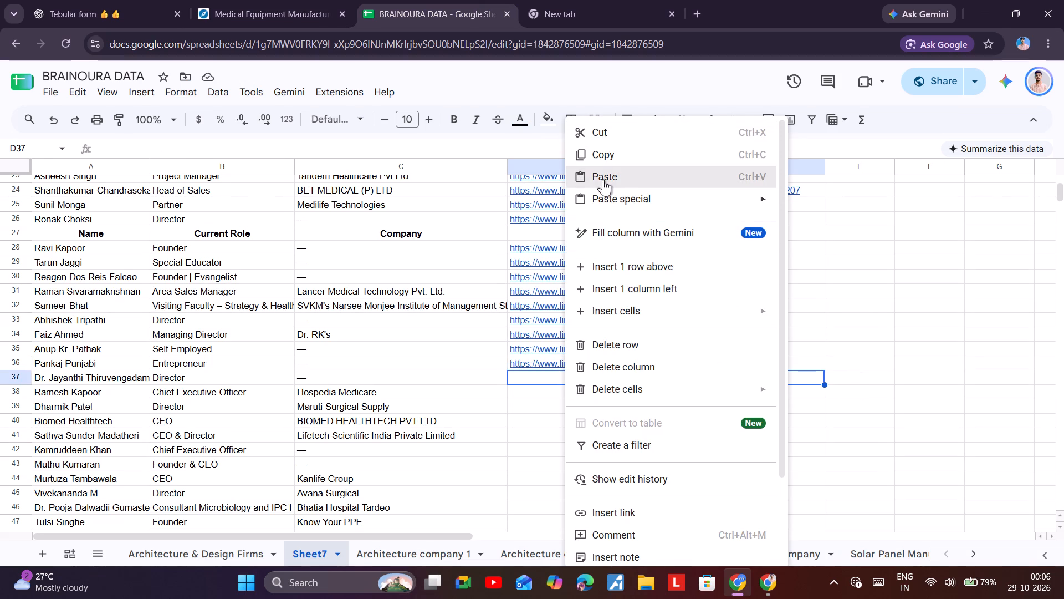
{"action": "left_click", "coordinate": [603, 177]}
Copy the LinkedIn.com URL of page 2's eleventh lead, the Hospedia Medicare Chief Executive Officer in Gurugram.
{"action": "left_click", "coordinate": [246, 0]}
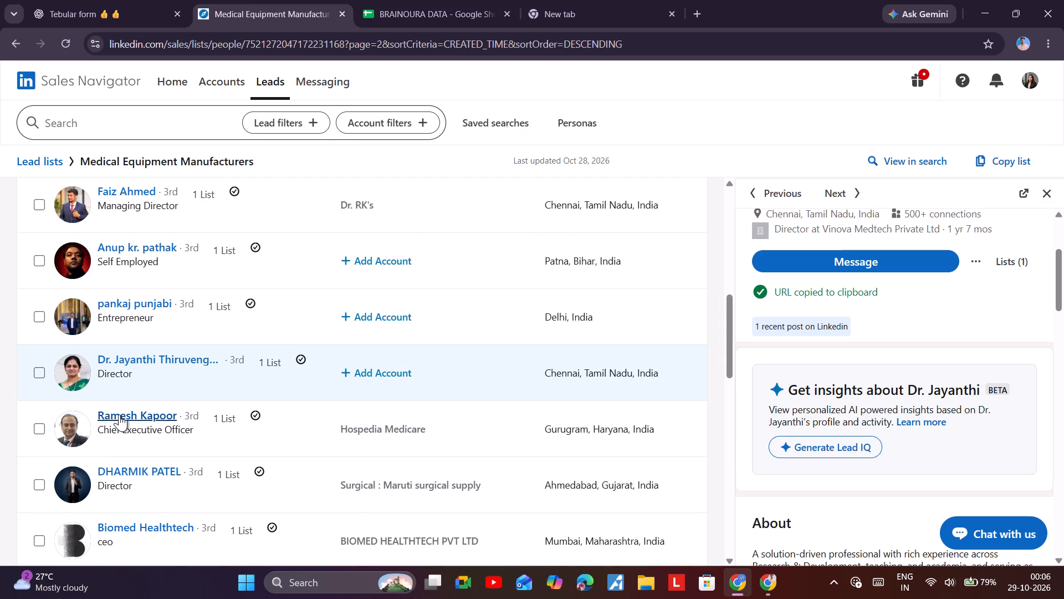
{"action": "left_click", "coordinate": [119, 414]}
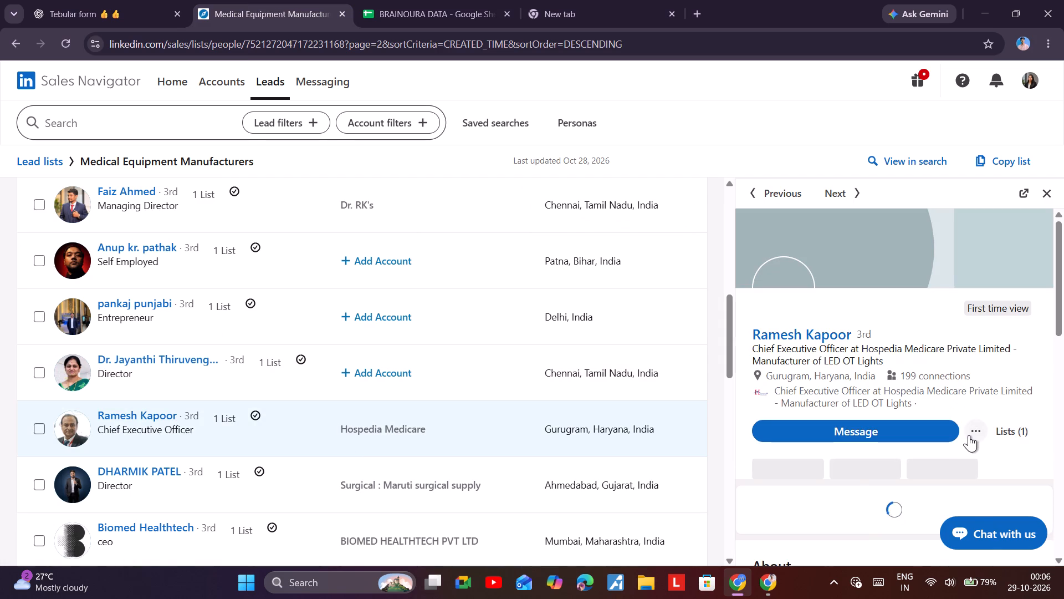
{"action": "left_click", "coordinate": [970, 433]}
{"action": "scroll", "coordinate": [968, 434], "scroll_direction": "down", "scroll_amount": 1}
{"action": "left_click", "coordinate": [901, 434]}
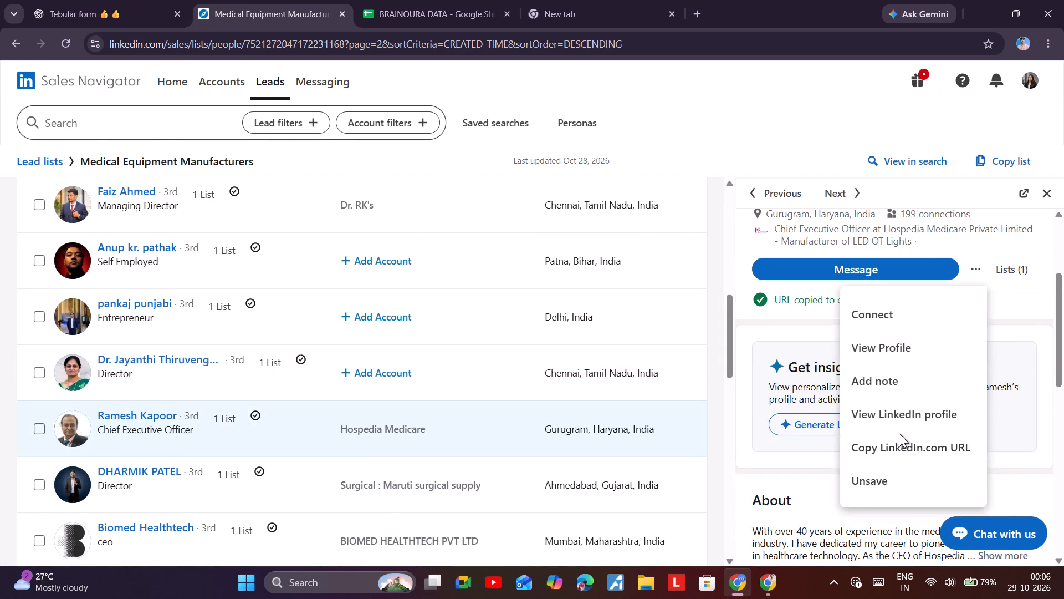
Paste the copied LinkedIn.com URL of page 2's eleventh lead, the Hospedia Medicare Chief Executive Officer, into cell D38 of Sheet7.
{"action": "left_click", "coordinate": [431, 0]}
{"action": "right_click", "coordinate": [625, 387]}
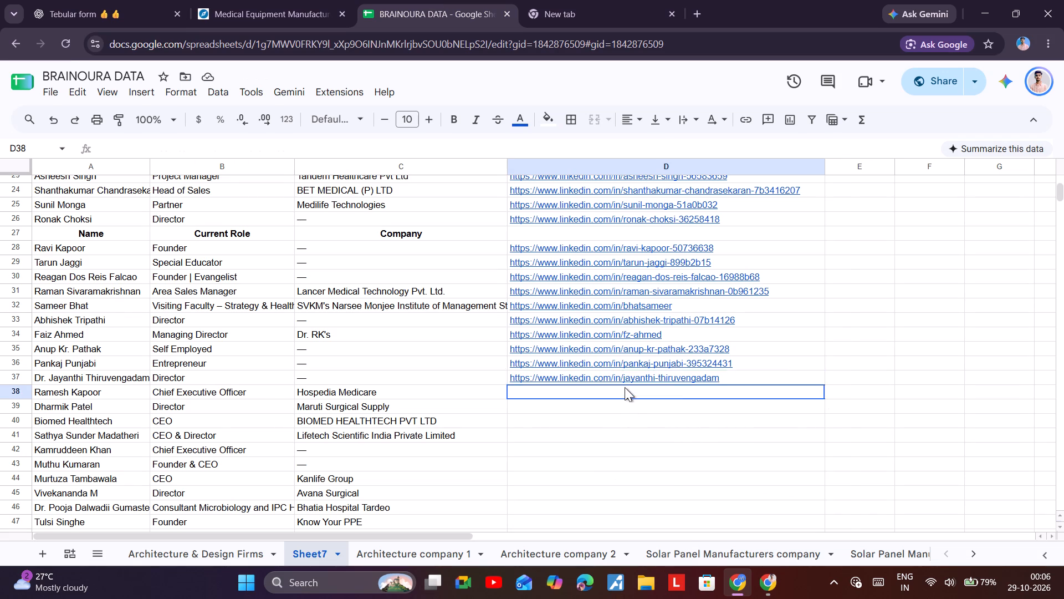
{"action": "left_click", "coordinate": [706, 170]}
Copy the LinkedIn.com URL of page 2's twelfth lead, the Maruti surgical supply Director in Ahmedabad, and paste it into cell D39.
{"action": "scroll", "coordinate": [641, 291], "scroll_direction": "down", "scroll_amount": 1}
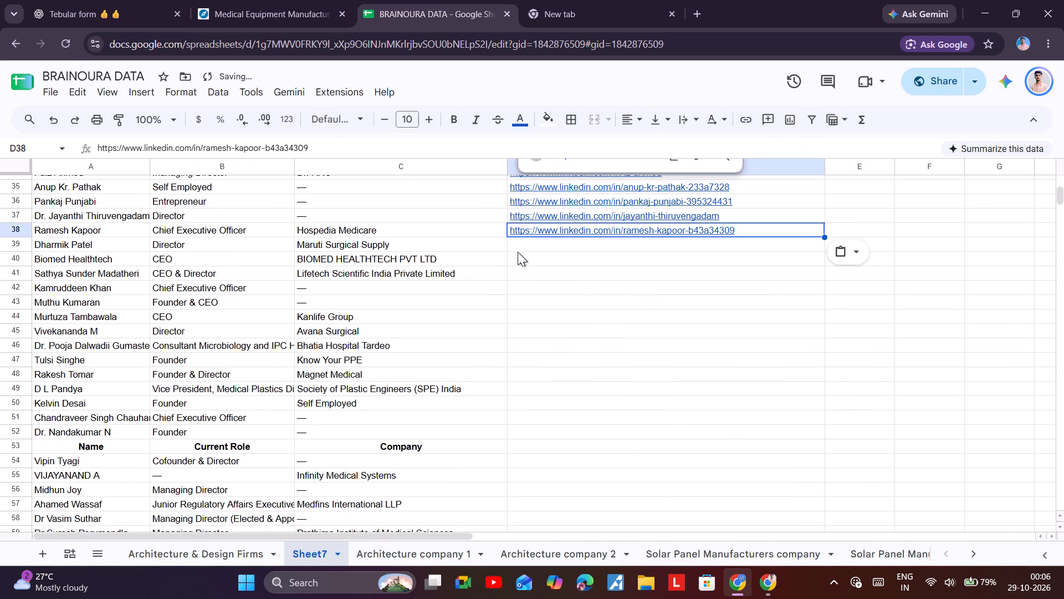
{"action": "left_click", "coordinate": [213, 0]}
{"action": "left_click", "coordinate": [115, 471]}
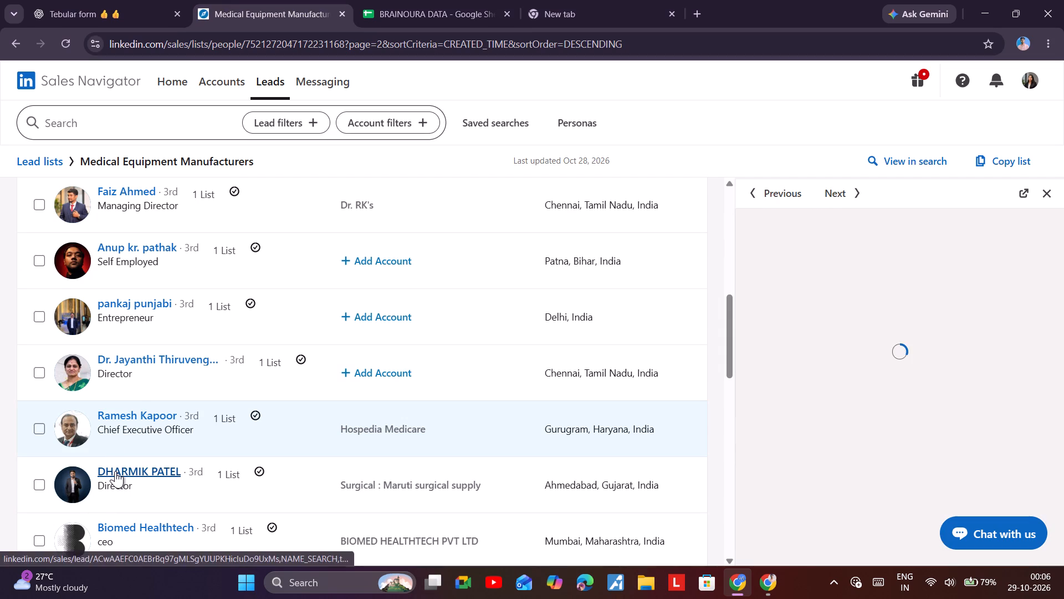
{"action": "scroll", "coordinate": [115, 471], "scroll_direction": "down", "scroll_amount": 1}
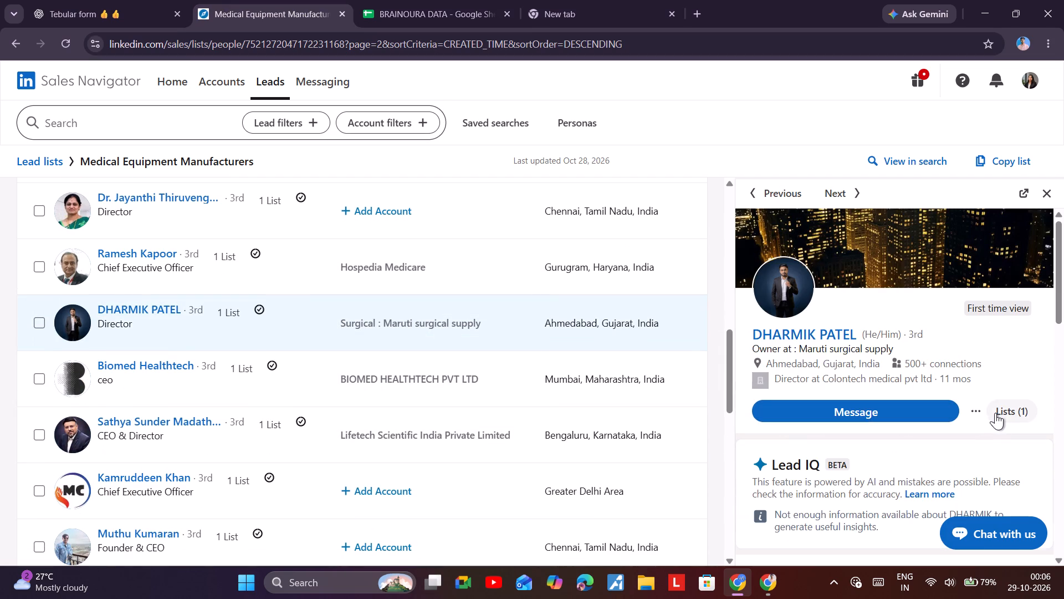
{"action": "left_click", "coordinate": [967, 405]}
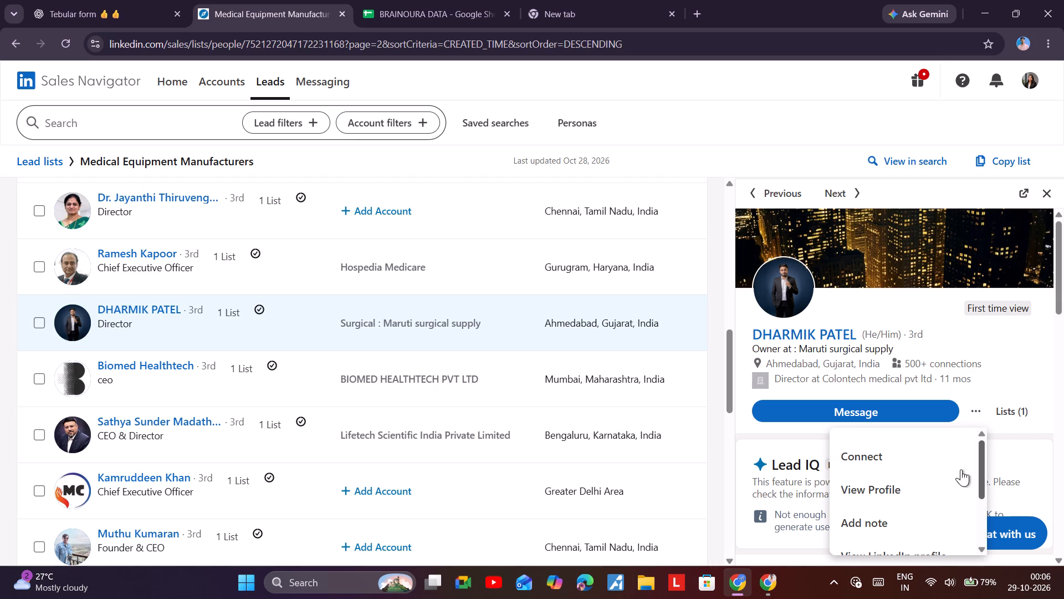
{"action": "scroll", "coordinate": [970, 399], "scroll_direction": "down", "scroll_amount": 1}
{"action": "left_click", "coordinate": [917, 429]}
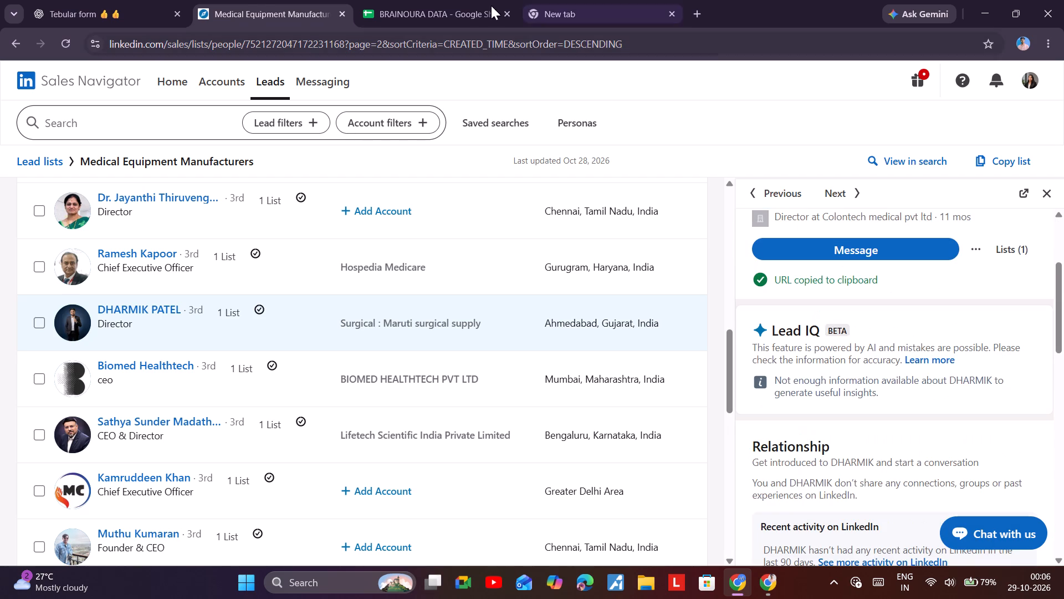
{"action": "left_click", "coordinate": [401, 0]}
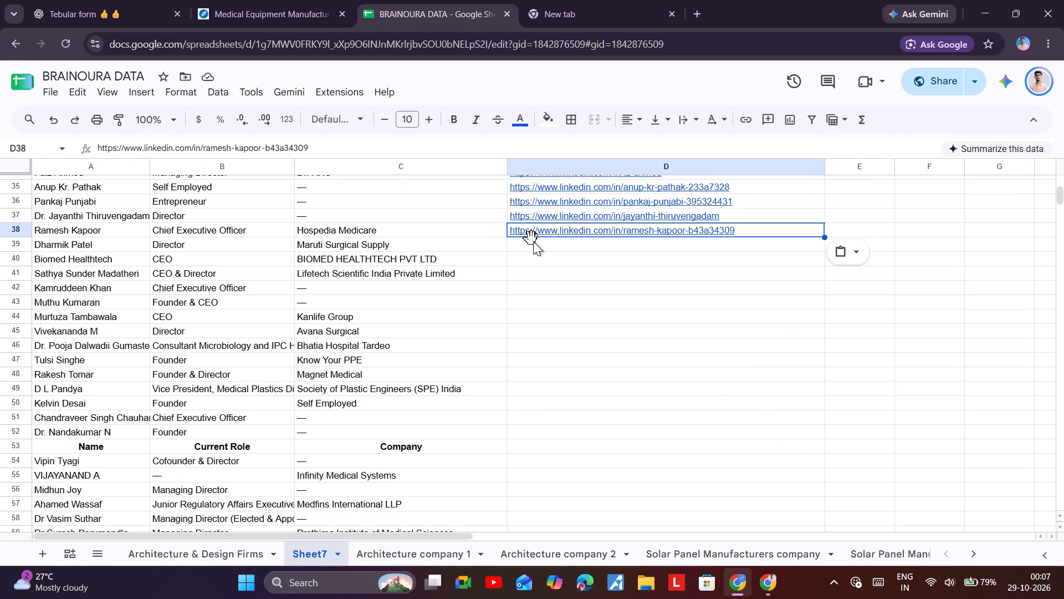
{"action": "right_click", "coordinate": [533, 241]}
{"action": "left_click", "coordinate": [574, 179]}
Copy the LinkedIn.com URL of page 2's thirteenth lead, the BIOMED HEALTHTECH PVT LTD CEO in Mumbai, and paste it into cell D40.
{"action": "left_click", "coordinate": [313, 0]}
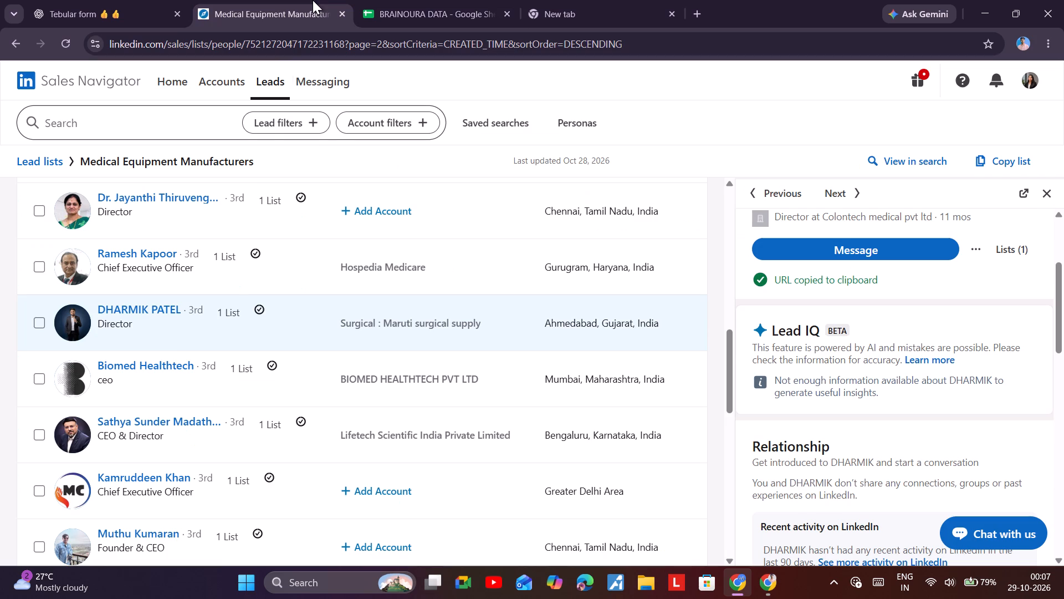
{"action": "left_click", "coordinate": [152, 368]}
{"action": "scroll", "coordinate": [152, 367], "scroll_direction": "down", "scroll_amount": 1}
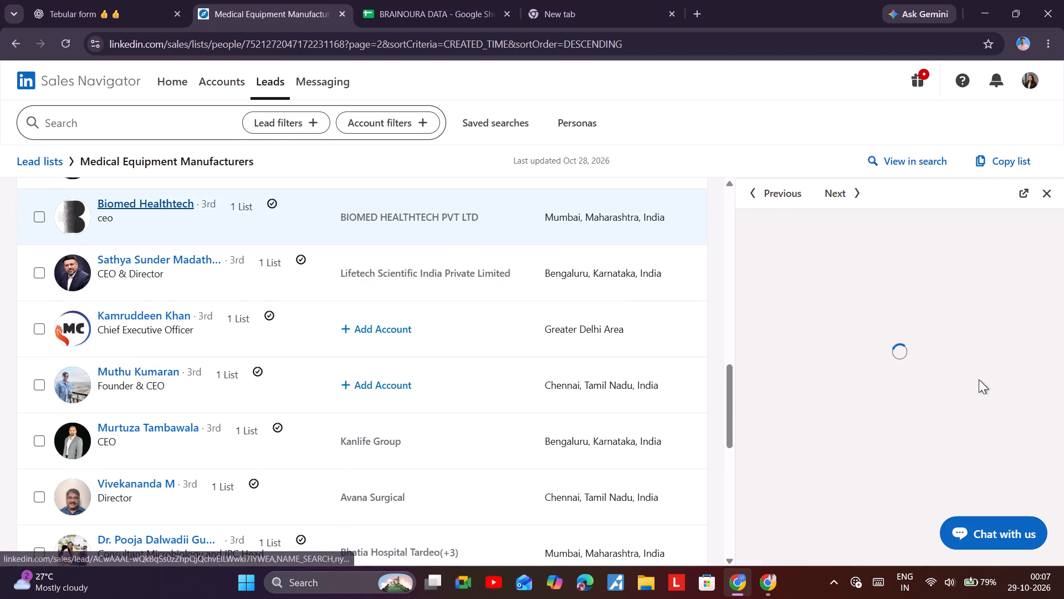
{"action": "left_click", "coordinate": [981, 413]}
{"action": "scroll", "coordinate": [981, 413], "scroll_direction": "down", "scroll_amount": 1}
{"action": "left_click", "coordinate": [947, 420]}
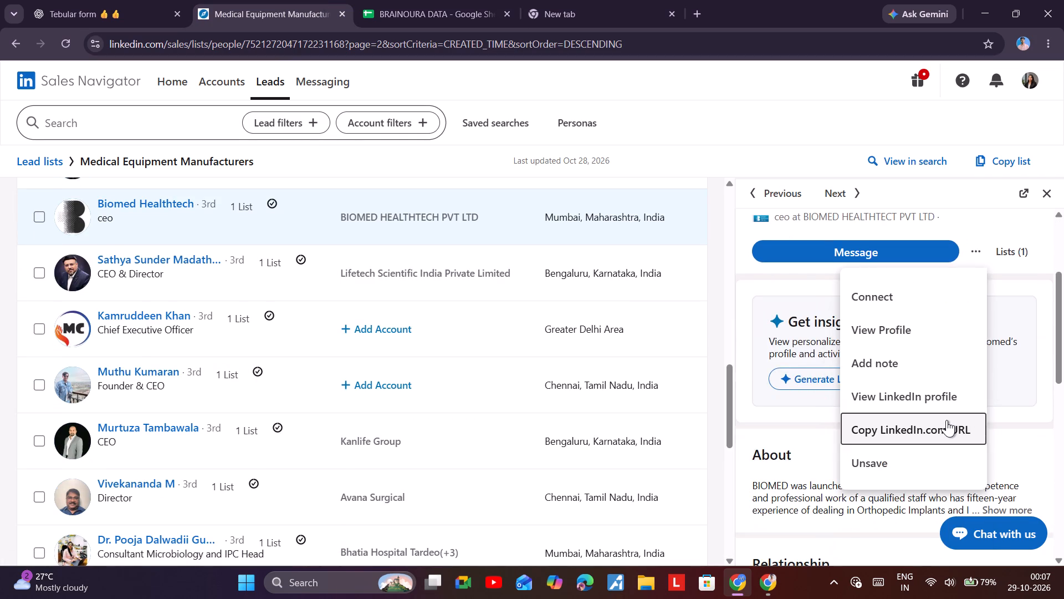
{"action": "left_click", "coordinate": [484, 0]}
{"action": "right_click", "coordinate": [535, 264]}
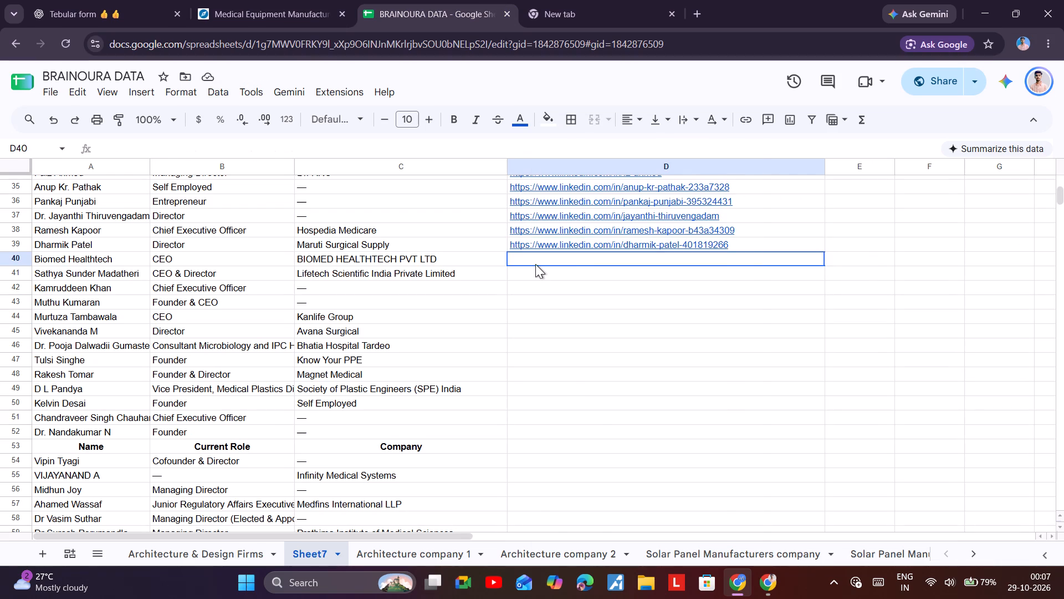
{"action": "left_click", "coordinate": [583, 172]}
Copy the LinkedIn.com URL of page 2's fourteenth lead, the Lifetech Scientific CEO & Director in Bengaluru, and paste it into cell D41.
{"action": "left_click", "coordinate": [314, 0]}
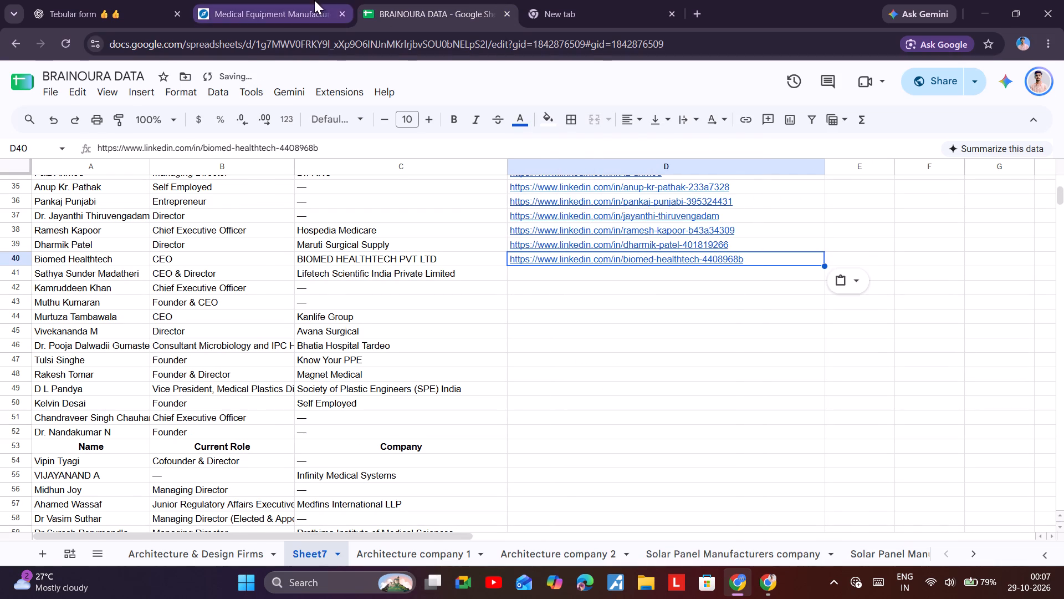
{"action": "left_click", "coordinate": [156, 256]}
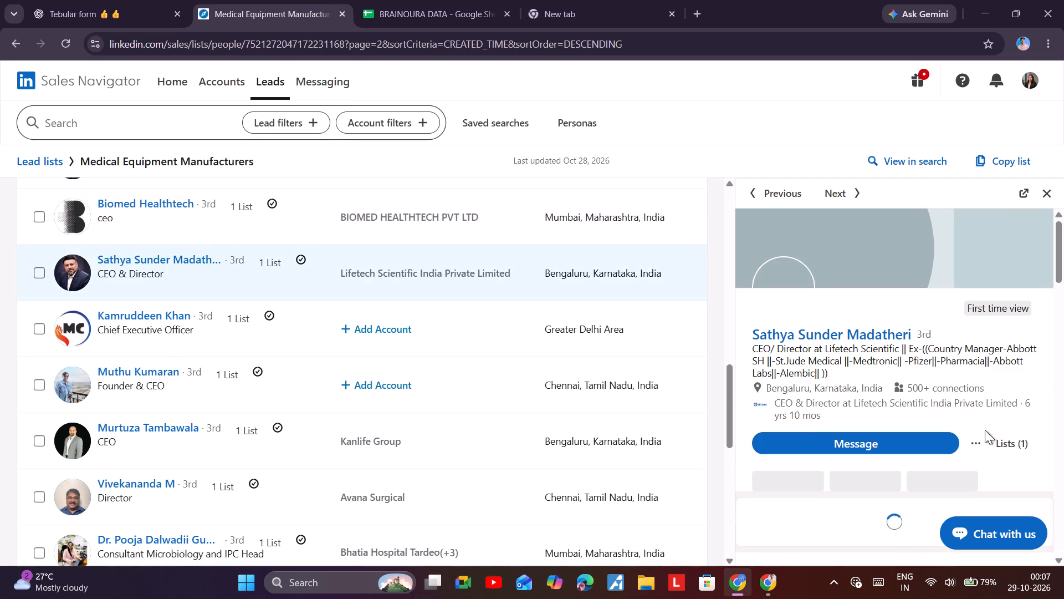
{"action": "left_click", "coordinate": [975, 446]}
{"action": "scroll", "coordinate": [973, 446], "scroll_direction": "down", "scroll_amount": 1}
{"action": "left_click", "coordinate": [954, 459]}
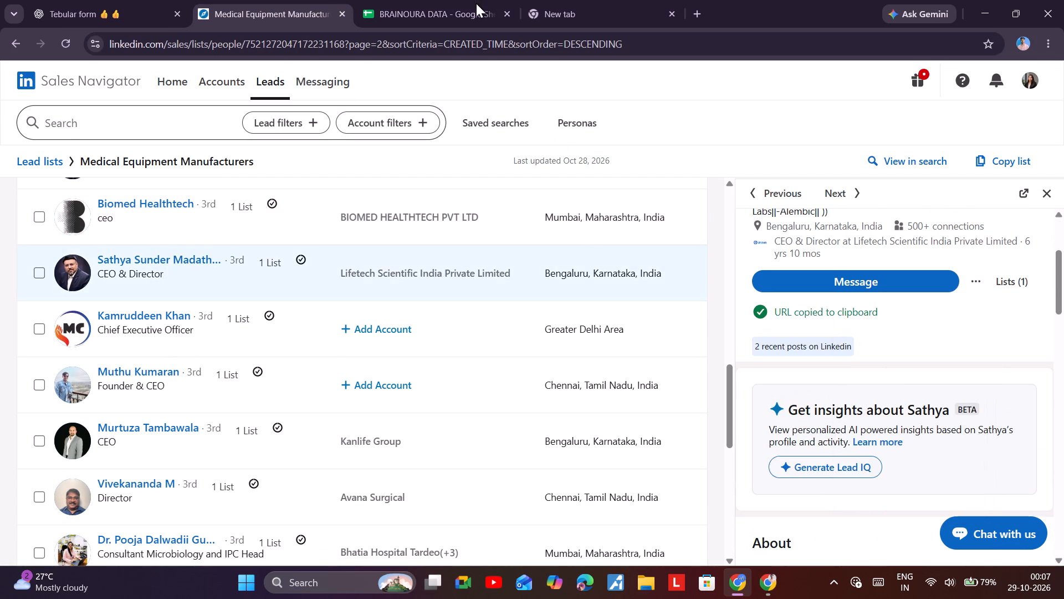
{"action": "left_click", "coordinate": [476, 0]}
{"action": "right_click", "coordinate": [550, 275]}
{"action": "left_click", "coordinate": [594, 175]}
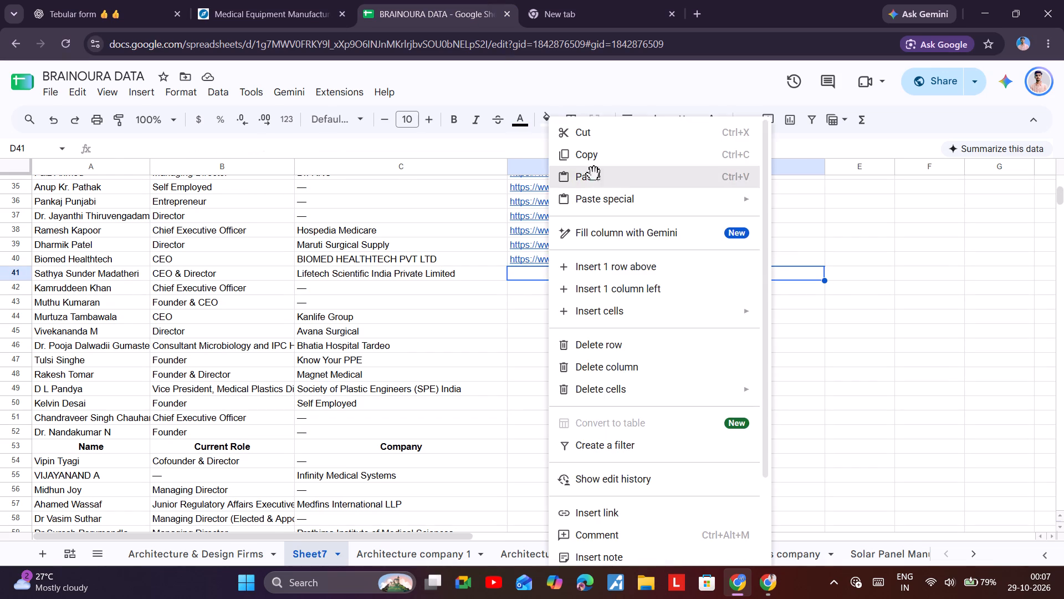
Copy the LinkedIn.com URL of page 2's fifteenth lead, the MEDI CARE Chief Executive Officer in Greater Delhi, and paste it into cell D42.
{"action": "left_click", "coordinate": [287, 0]}
{"action": "left_click", "coordinate": [151, 316]}
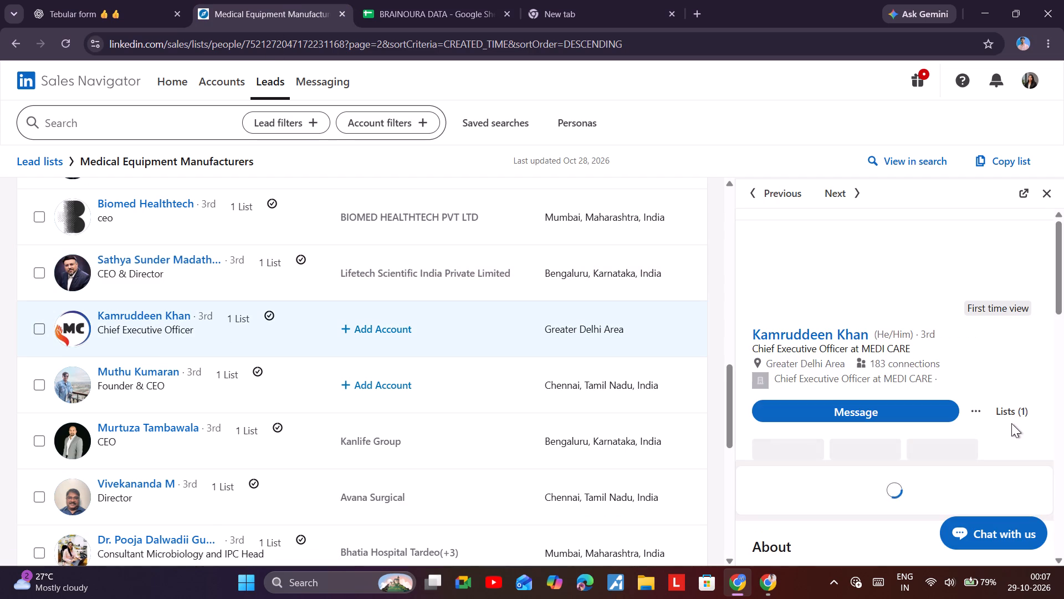
{"action": "left_click", "coordinate": [974, 412]}
{"action": "scroll", "coordinate": [973, 413], "scroll_direction": "down", "scroll_amount": 1}
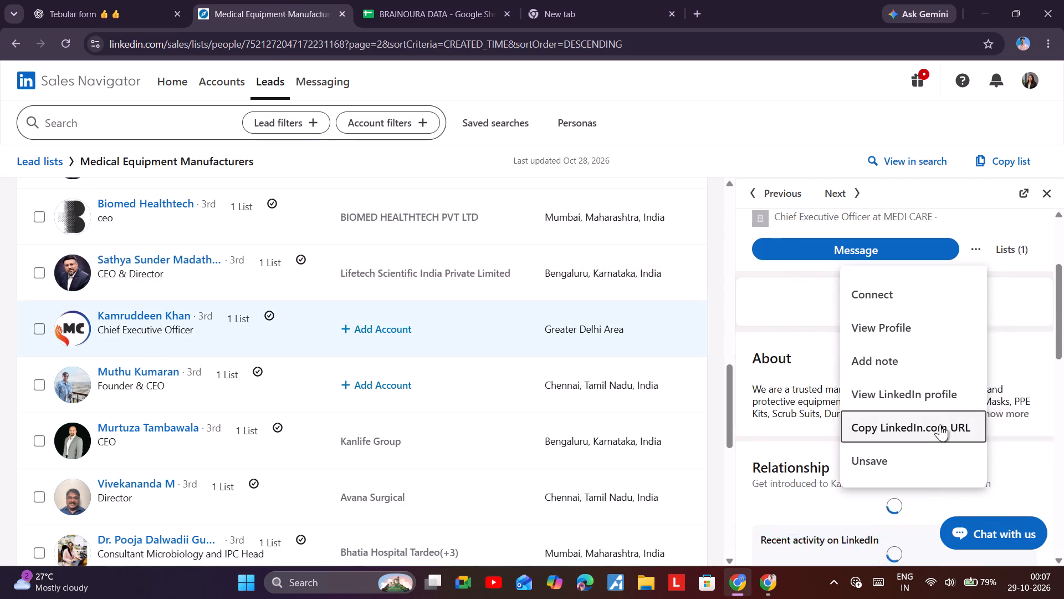
{"action": "left_click", "coordinate": [939, 423]}
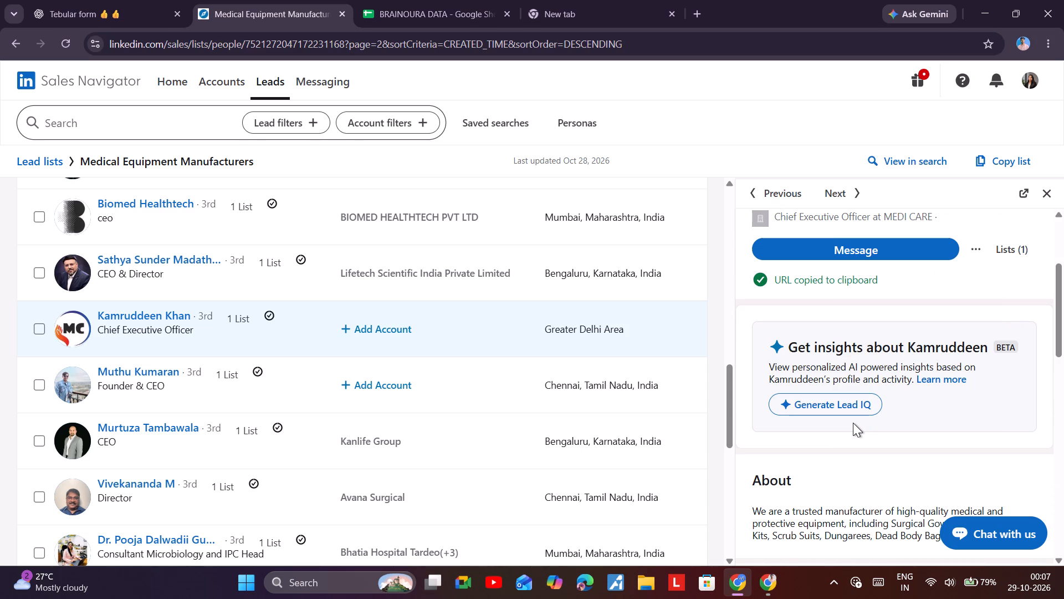
{"action": "left_click", "coordinate": [423, 0]}
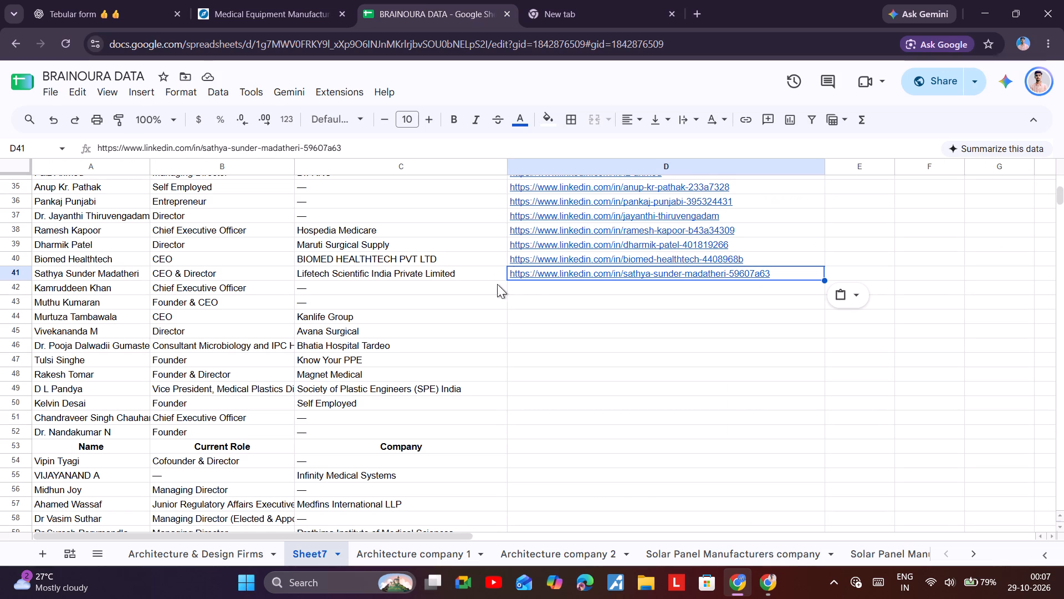
{"action": "right_click", "coordinate": [530, 288]}
{"action": "left_click", "coordinate": [562, 170]}
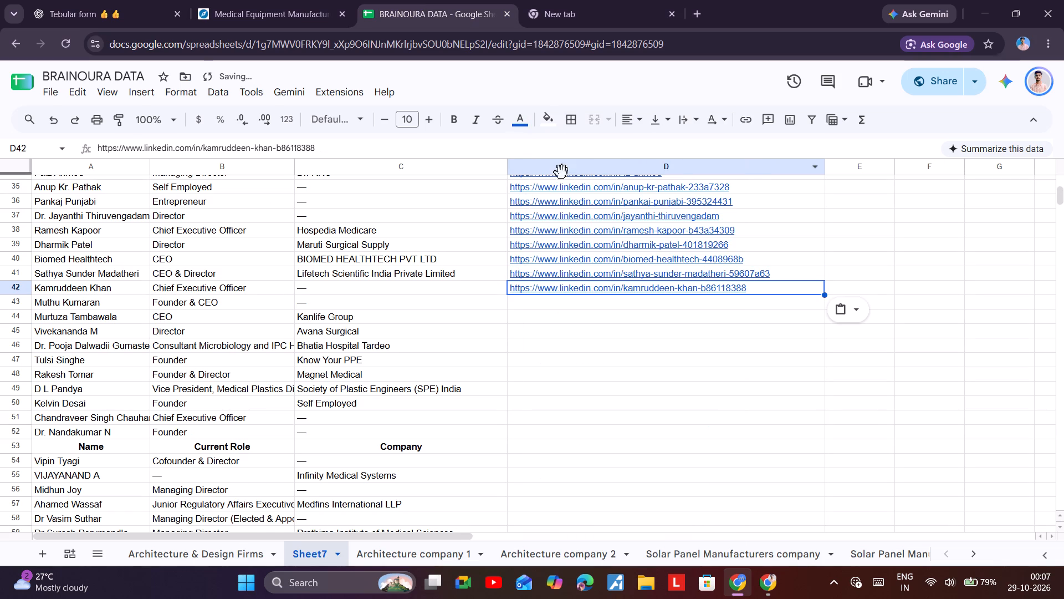
Copy the LinkedIn.com URL of page 2's sixteenth lead, the 2M Medical Devices Founder & CEO in Chennai, and paste it into cell D43.
{"action": "left_click", "coordinate": [241, 0]}
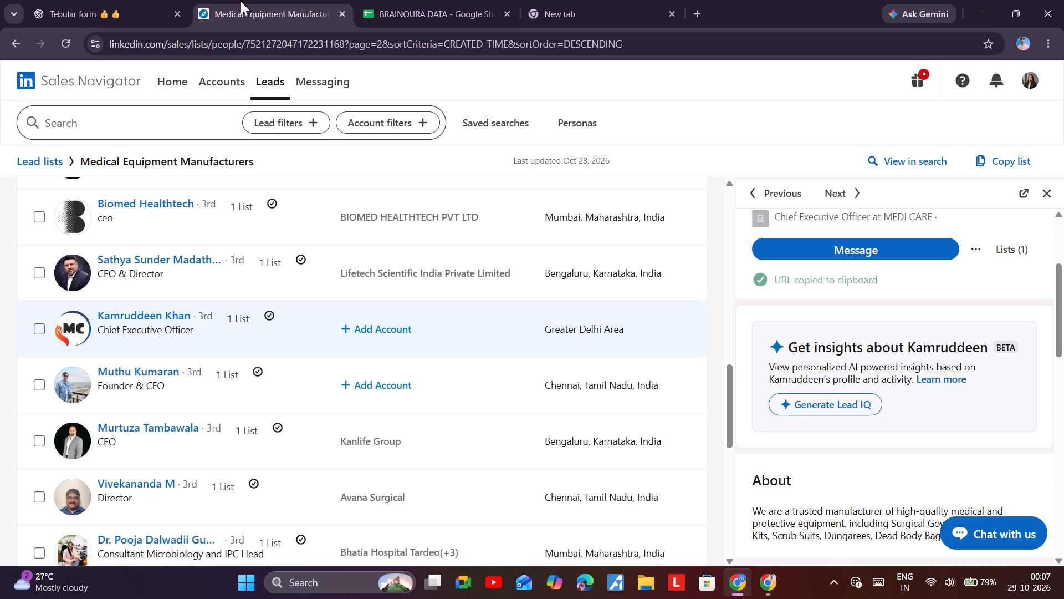
{"action": "left_click", "coordinate": [135, 373]}
{"action": "scroll", "coordinate": [137, 373], "scroll_direction": "down", "scroll_amount": 1}
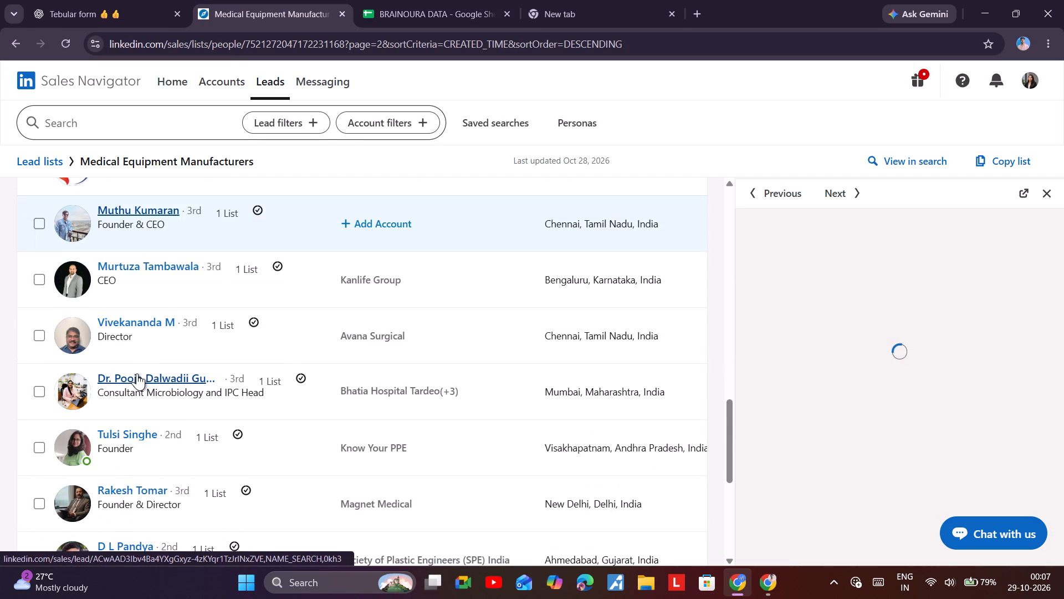
{"action": "left_click", "coordinate": [974, 412]}
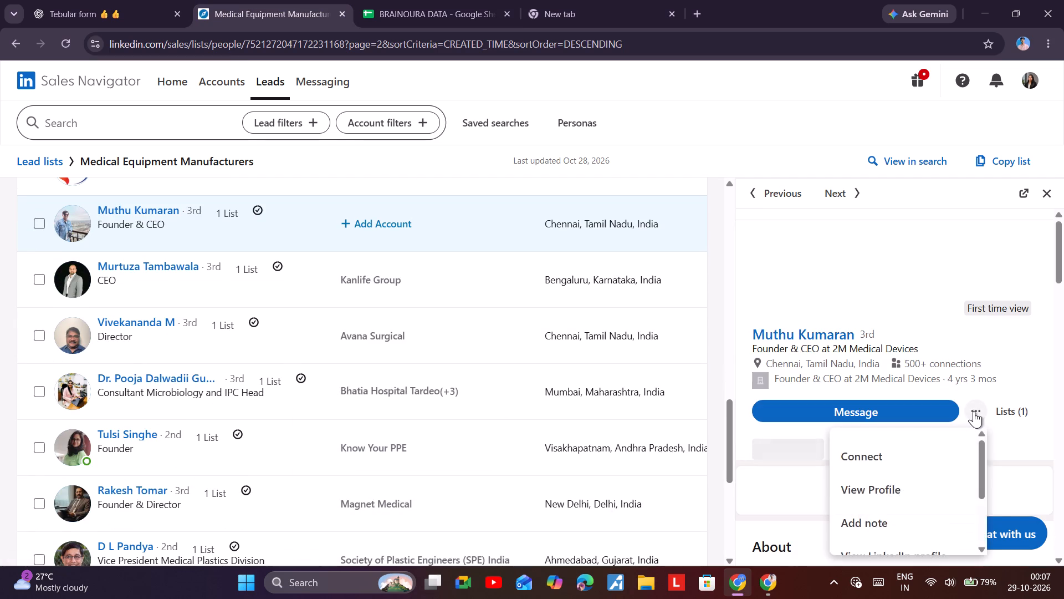
{"action": "scroll", "coordinate": [971, 411], "scroll_direction": "down", "scroll_amount": 1}
{"action": "left_click", "coordinate": [903, 425]}
{"action": "left_click", "coordinate": [475, 0]}
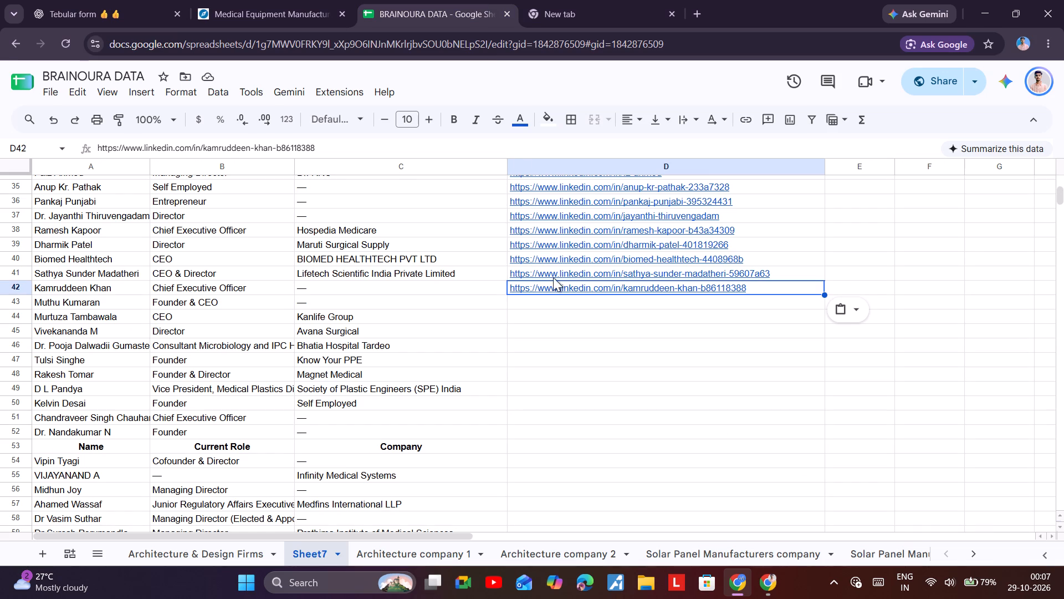
{"action": "right_click", "coordinate": [559, 298]}
{"action": "left_click", "coordinate": [610, 171]}
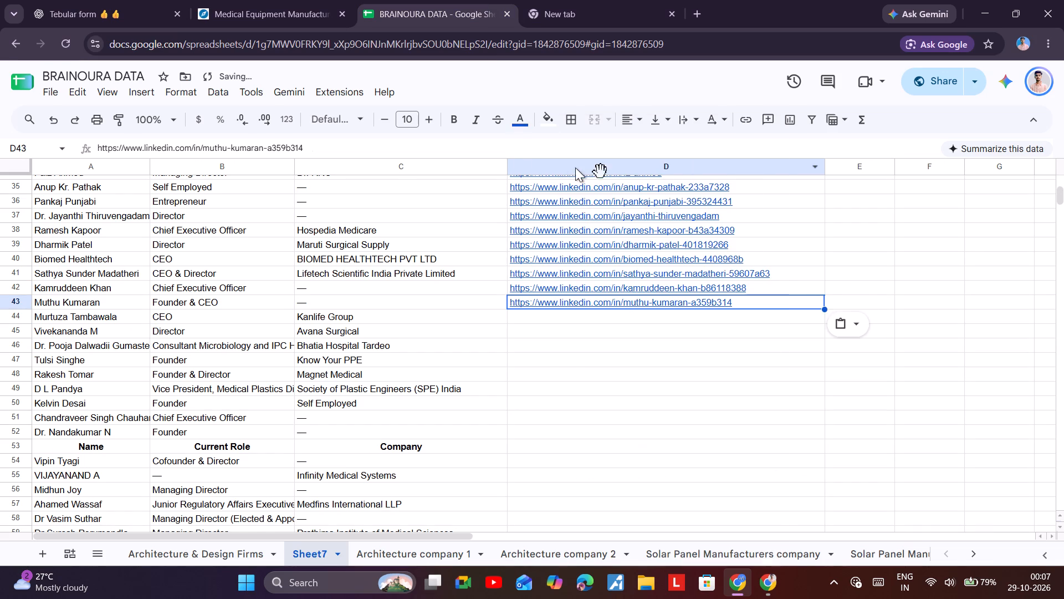
Copy the LinkedIn.com URL of page 2's seventeenth lead, the Kanlife Group CEO in Bengaluru, and paste it into cell D44.
{"action": "left_click", "coordinate": [245, 0]}
{"action": "left_click", "coordinate": [130, 267]}
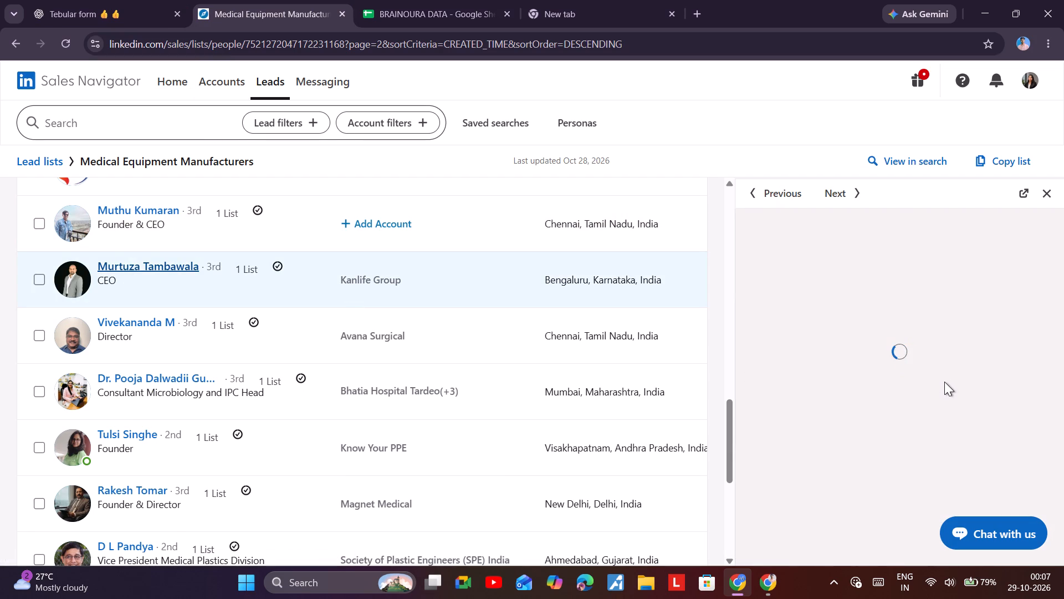
{"action": "left_click", "coordinate": [978, 408]}
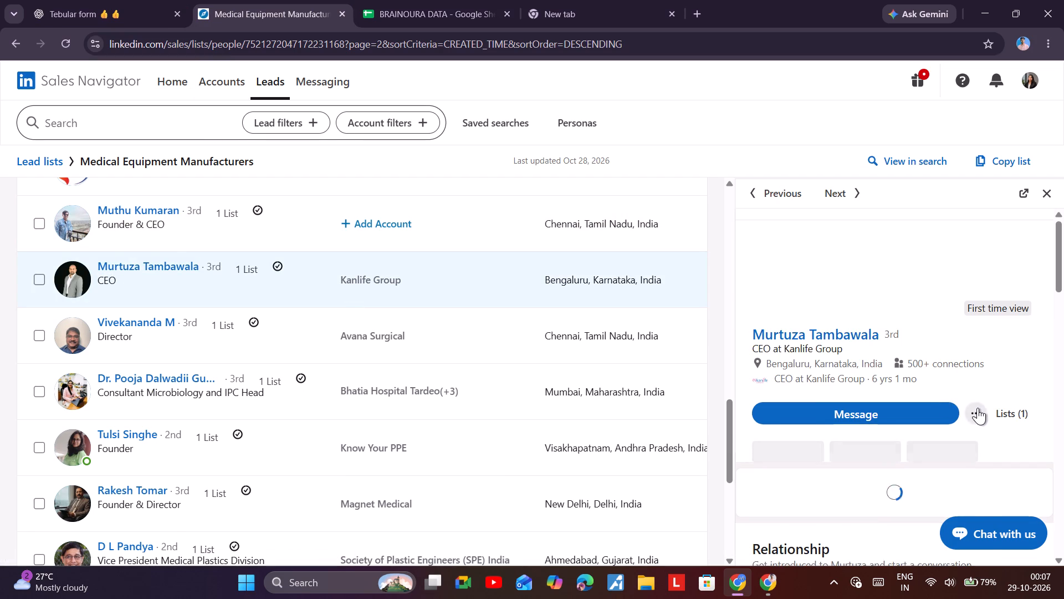
{"action": "scroll", "coordinate": [973, 409], "scroll_direction": "down", "scroll_amount": 1}
{"action": "left_click", "coordinate": [941, 419]}
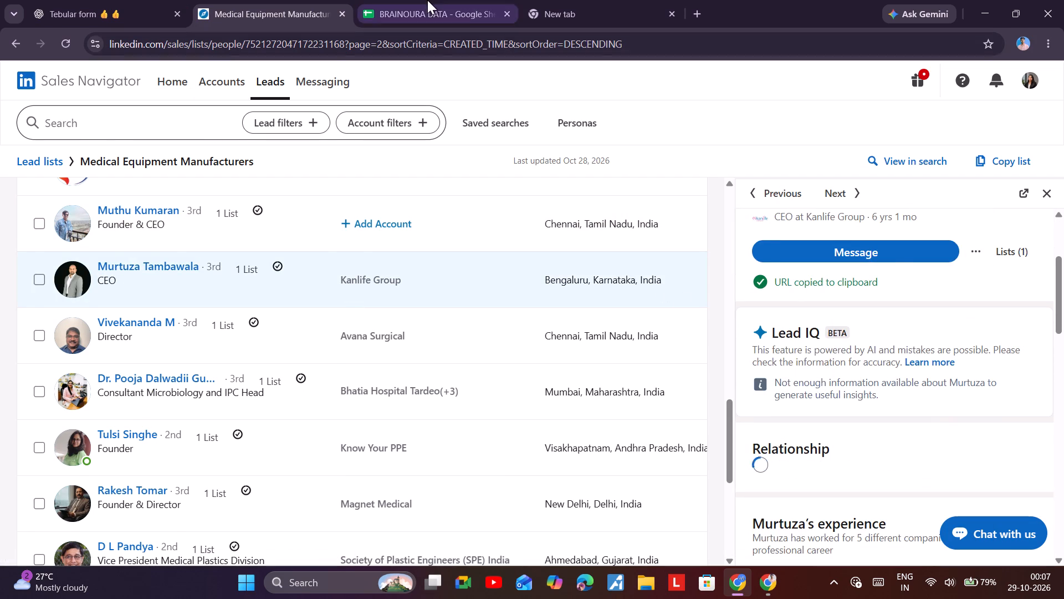
{"action": "left_click", "coordinate": [417, 0]}
{"action": "right_click", "coordinate": [525, 318]}
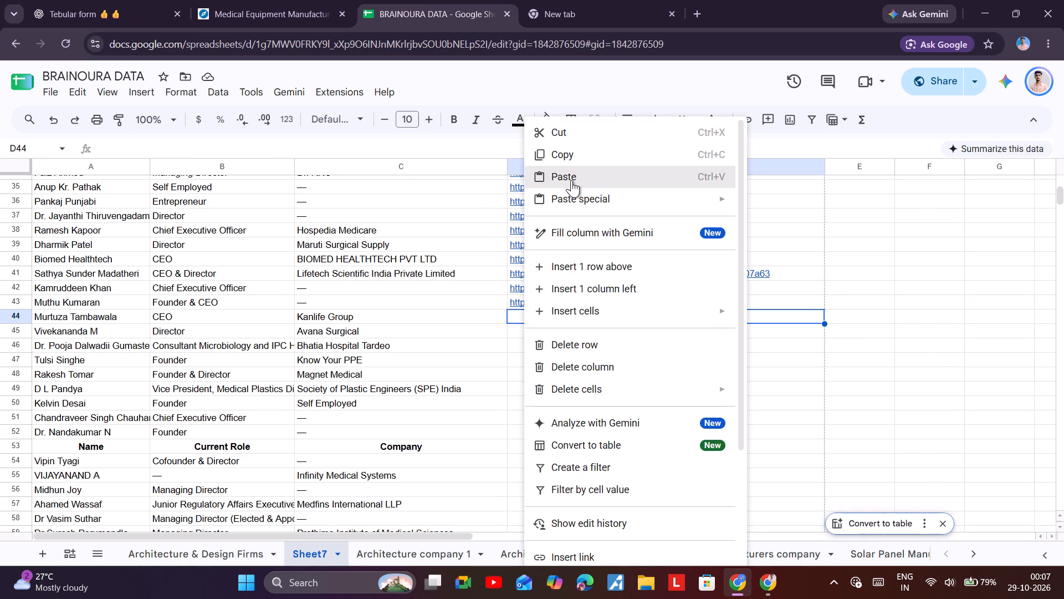
{"action": "left_click", "coordinate": [571, 180]}
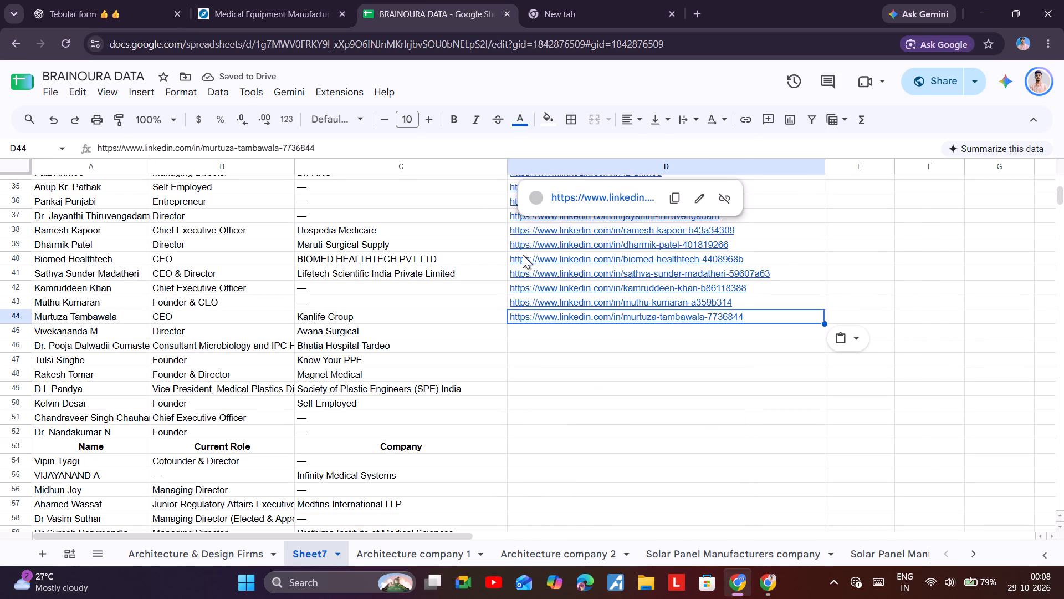
Select cell D45 and open the profile of page 2's eighteenth lead, the Avana Surgical Director in Chennai.
{"action": "left_click", "coordinate": [536, 331]}
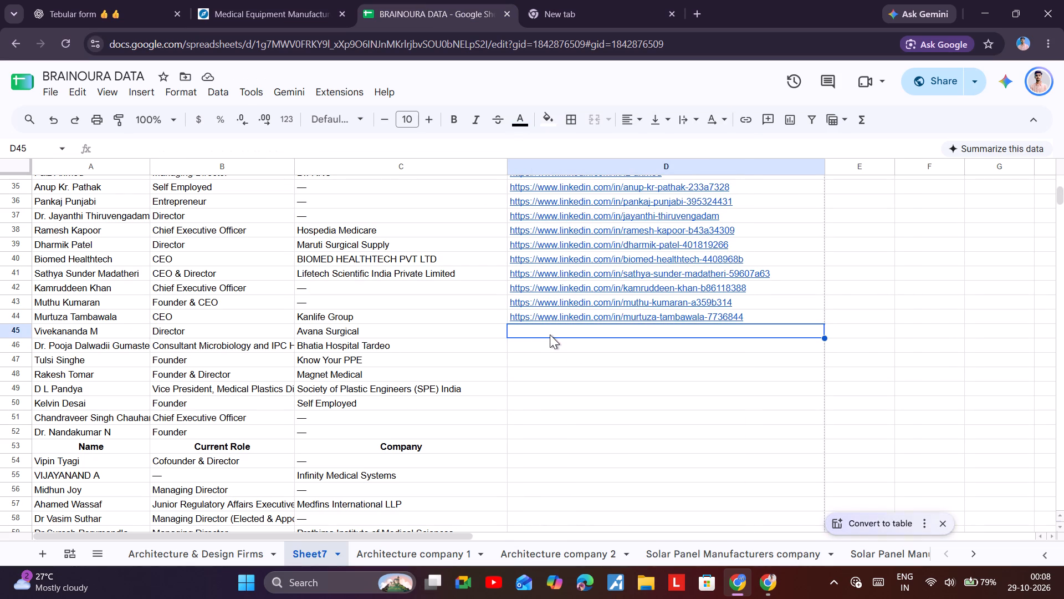
{"action": "left_click", "coordinate": [479, 0]}
{"action": "left_click", "coordinate": [215, 0]}
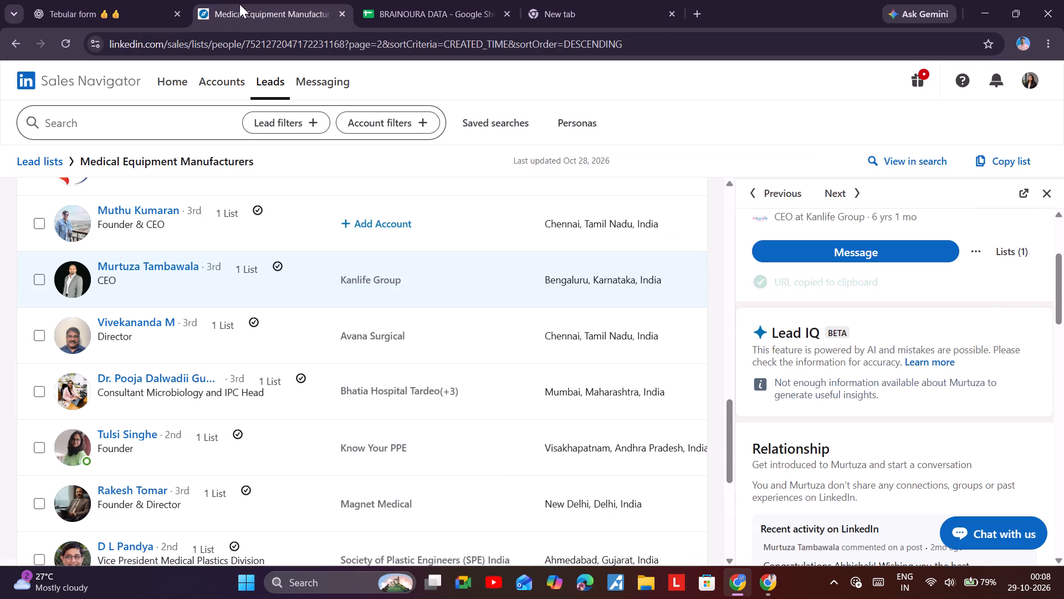
{"action": "left_click", "coordinate": [128, 329]}
{"action": "left_click", "coordinate": [139, 309]}
{"action": "left_click", "coordinate": [137, 322]}
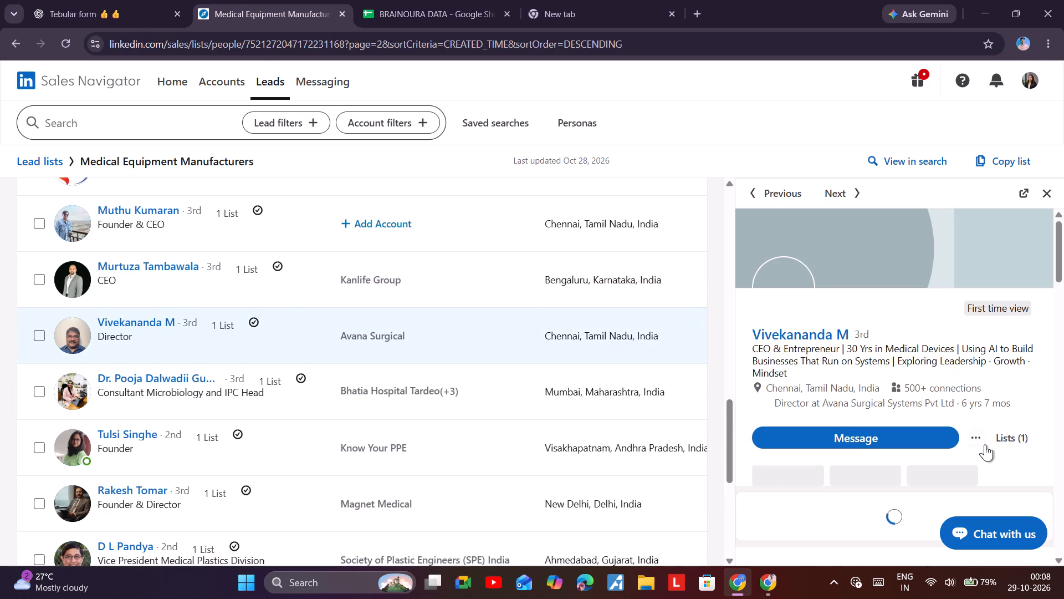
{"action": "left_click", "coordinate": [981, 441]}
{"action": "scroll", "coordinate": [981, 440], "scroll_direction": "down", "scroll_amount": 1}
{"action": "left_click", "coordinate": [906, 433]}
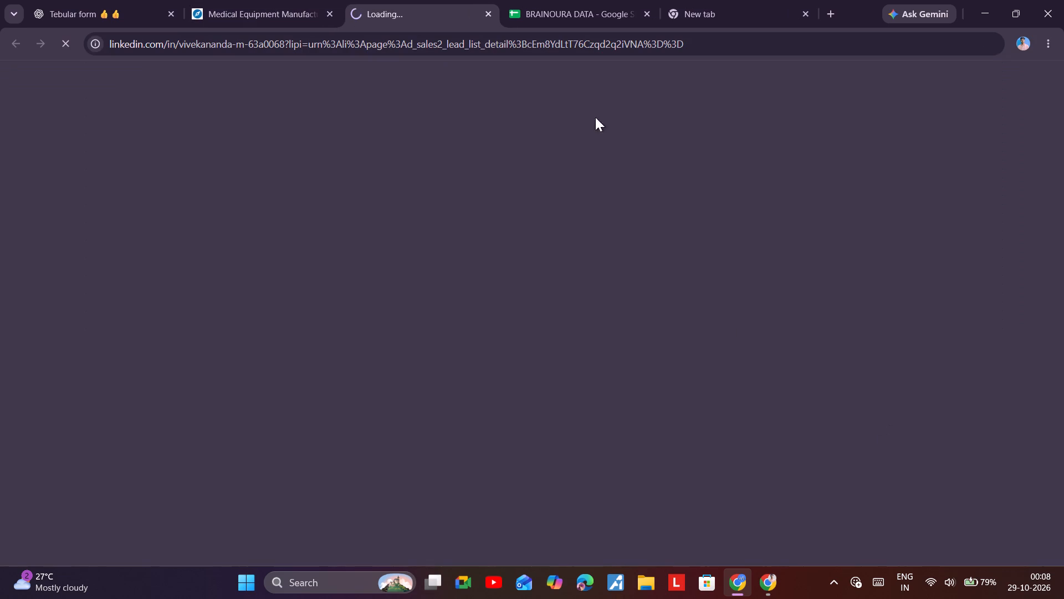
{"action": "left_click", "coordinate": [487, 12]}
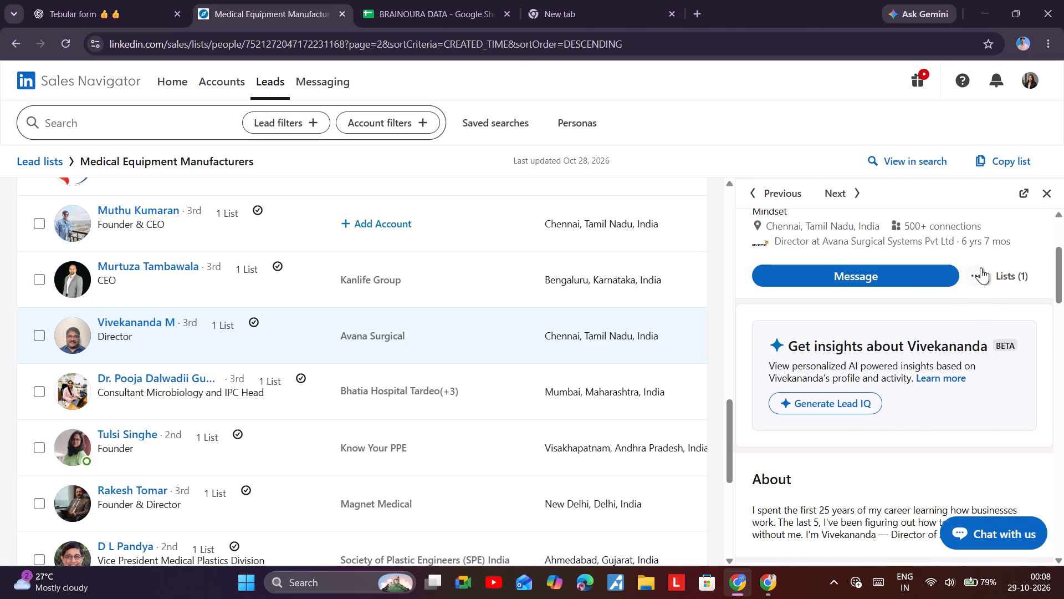
Copy the LinkedIn.com URL of page 2's eighteenth lead, the Avana Surgical Director in Chennai, and paste it into cell D45.
{"action": "left_click", "coordinate": [981, 266]}
{"action": "left_click", "coordinate": [909, 445]}
{"action": "left_click", "coordinate": [278, 0]}
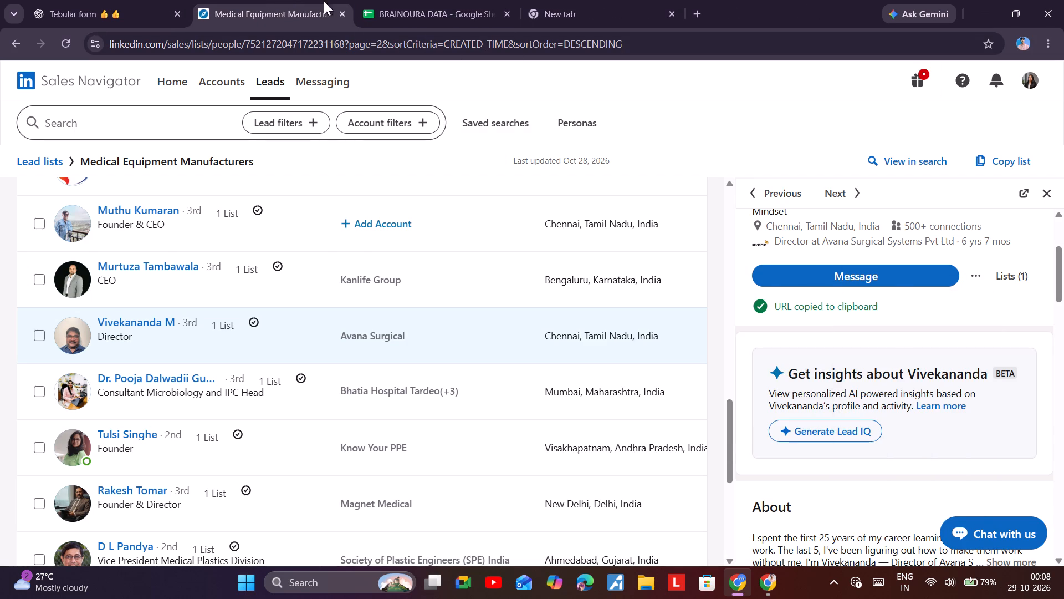
{"action": "left_click", "coordinate": [455, 0]}
{"action": "right_click", "coordinate": [580, 328]}
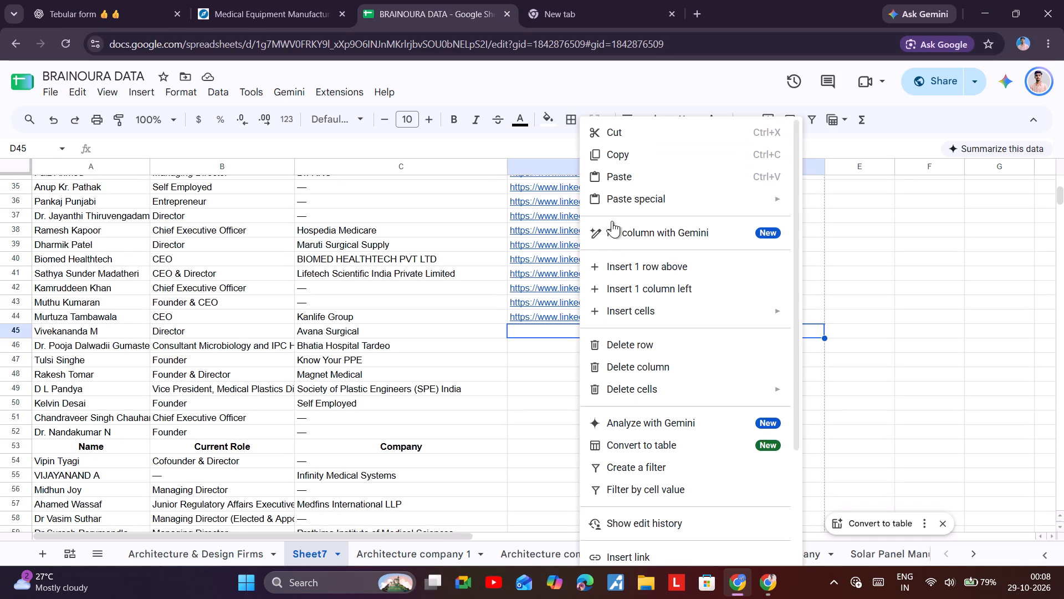
{"action": "left_click", "coordinate": [616, 185]}
Copy the LinkedIn.com URL of page 2's nineteenth lead, the Bhatia Hospital Tardeo consultant in Mumbai, and paste it into cell D46.
{"action": "left_click", "coordinate": [259, 0]}
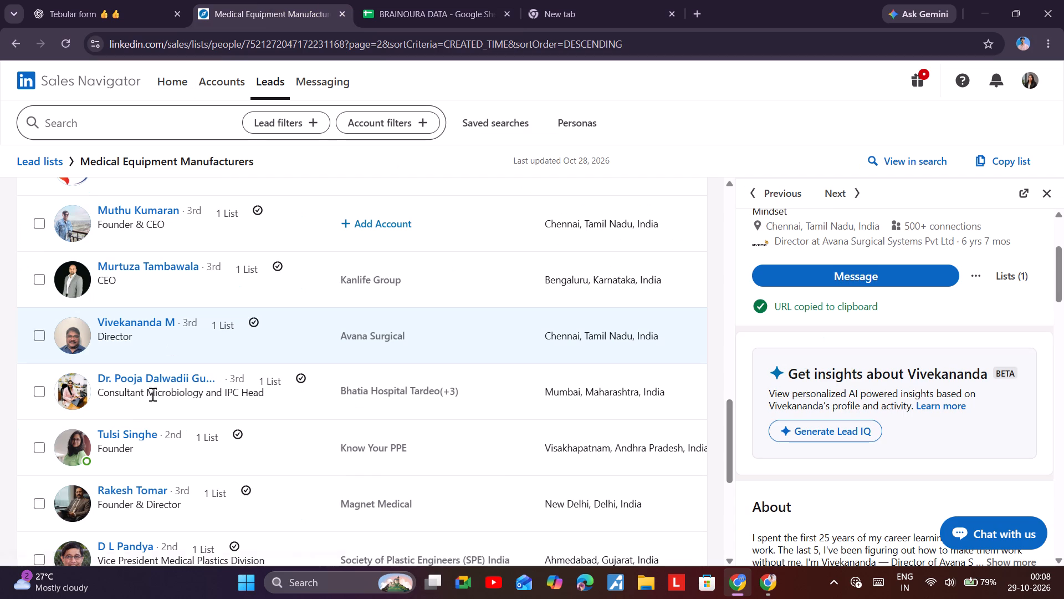
{"action": "left_click", "coordinate": [136, 375]}
{"action": "scroll", "coordinate": [136, 375], "scroll_direction": "down", "scroll_amount": 1}
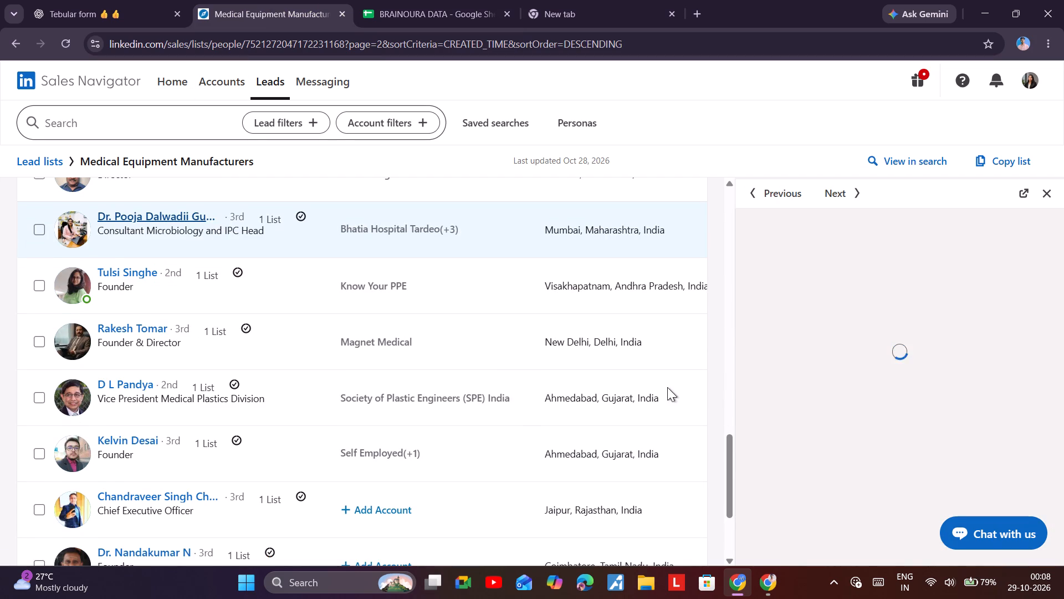
{"action": "left_click", "coordinate": [967, 431]}
{"action": "scroll", "coordinate": [967, 431], "scroll_direction": "down", "scroll_amount": 1}
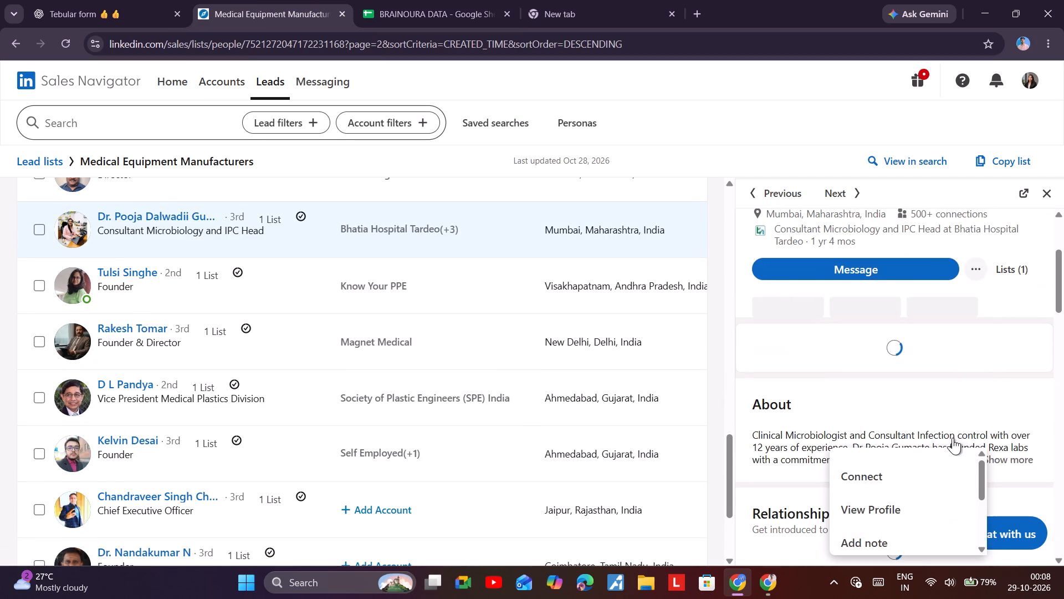
{"action": "left_click", "coordinate": [917, 451]}
{"action": "left_click", "coordinate": [456, 6]}
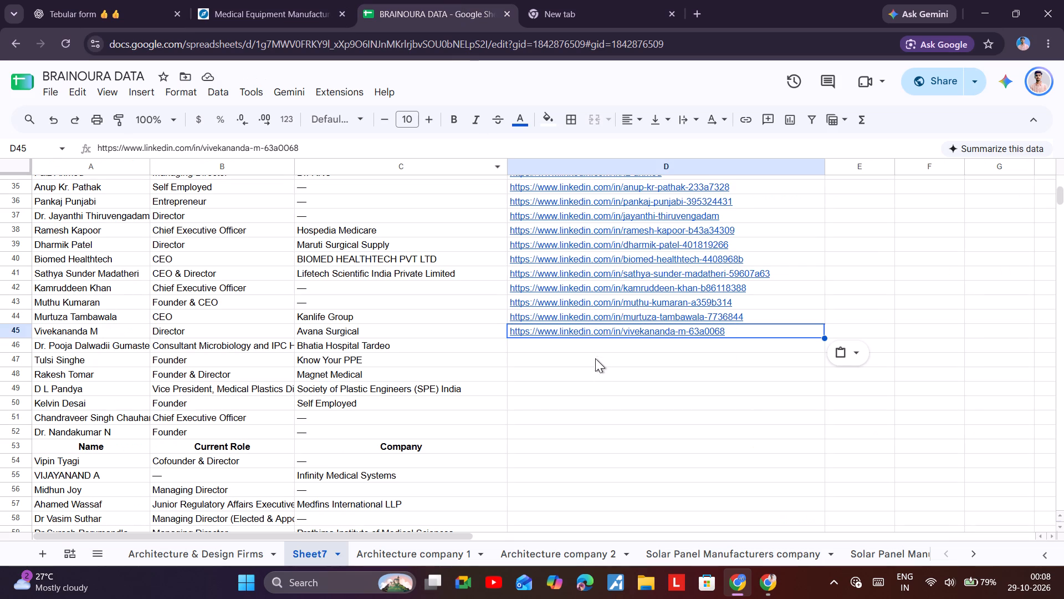
{"action": "right_click", "coordinate": [592, 351]}
{"action": "left_click", "coordinate": [643, 176]}
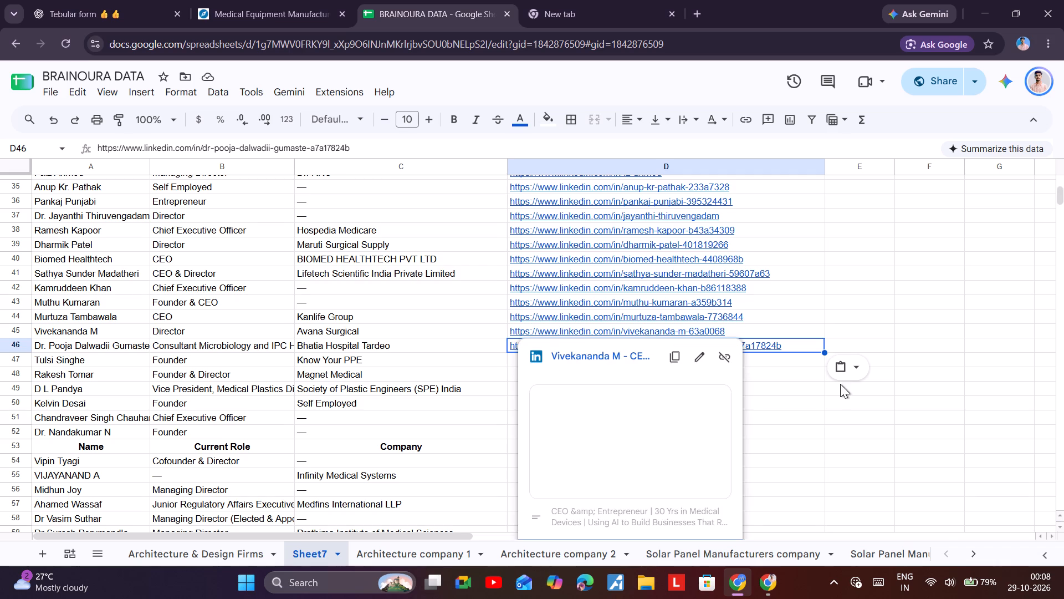
Copy the LinkedIn.com URL of page 2's twentieth lead, the Know Your PPE Founder in Visakhapatnam, and paste it into cell D47.
{"action": "left_click", "coordinate": [790, 369]}
{"action": "left_click", "coordinate": [789, 361]}
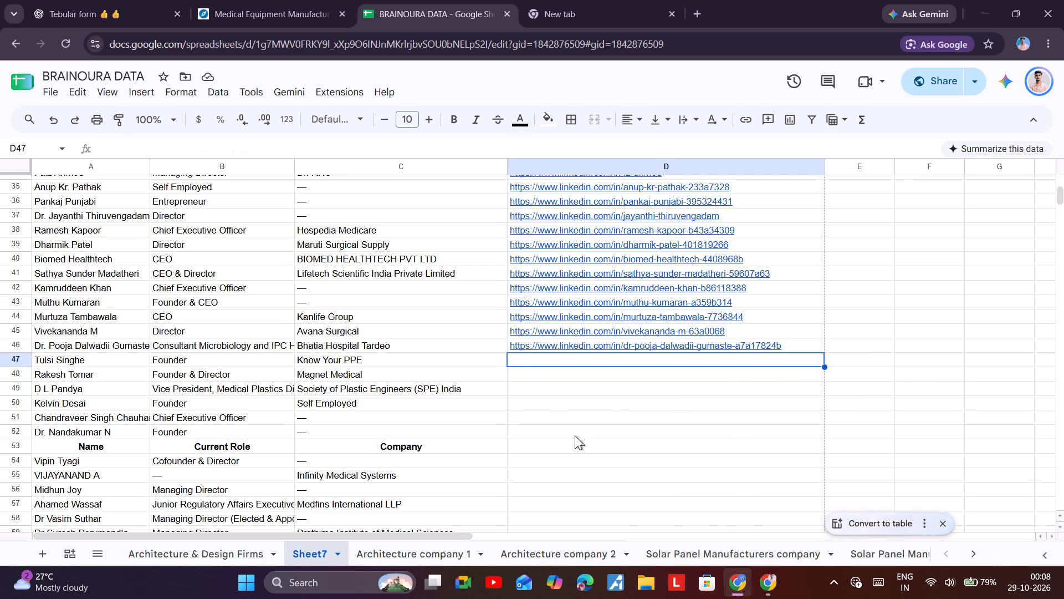
{"action": "left_click", "coordinate": [263, 0]}
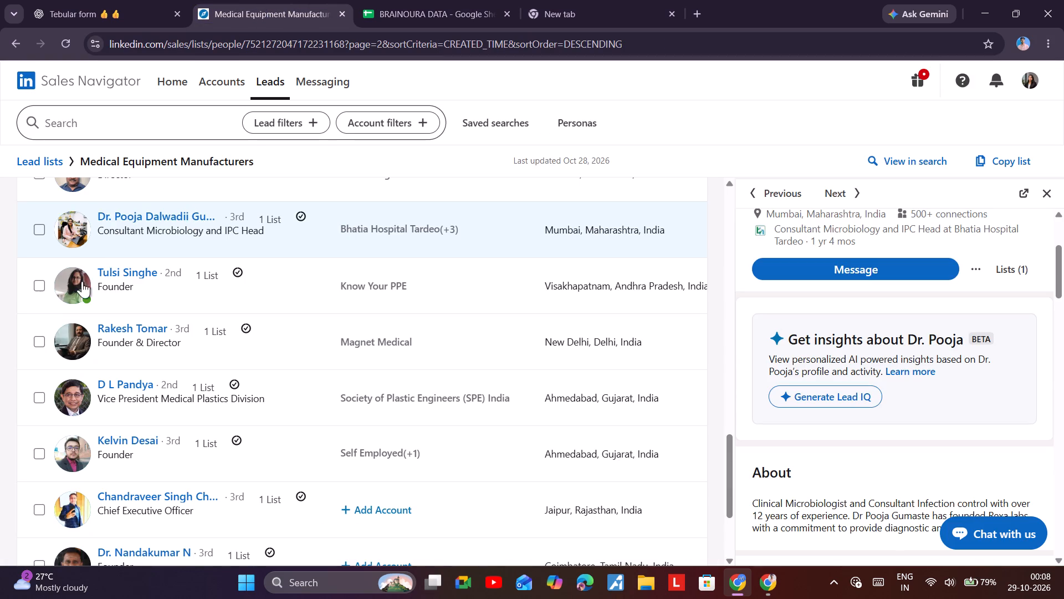
{"action": "left_click", "coordinate": [114, 262]}
{"action": "left_click", "coordinate": [114, 275]}
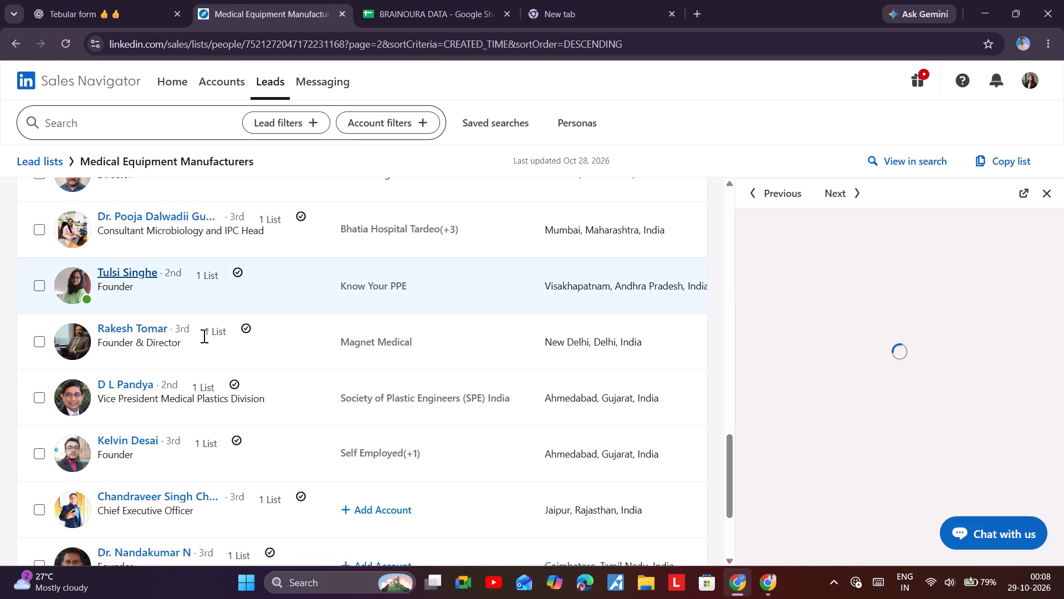
{"action": "left_click", "coordinate": [984, 441]}
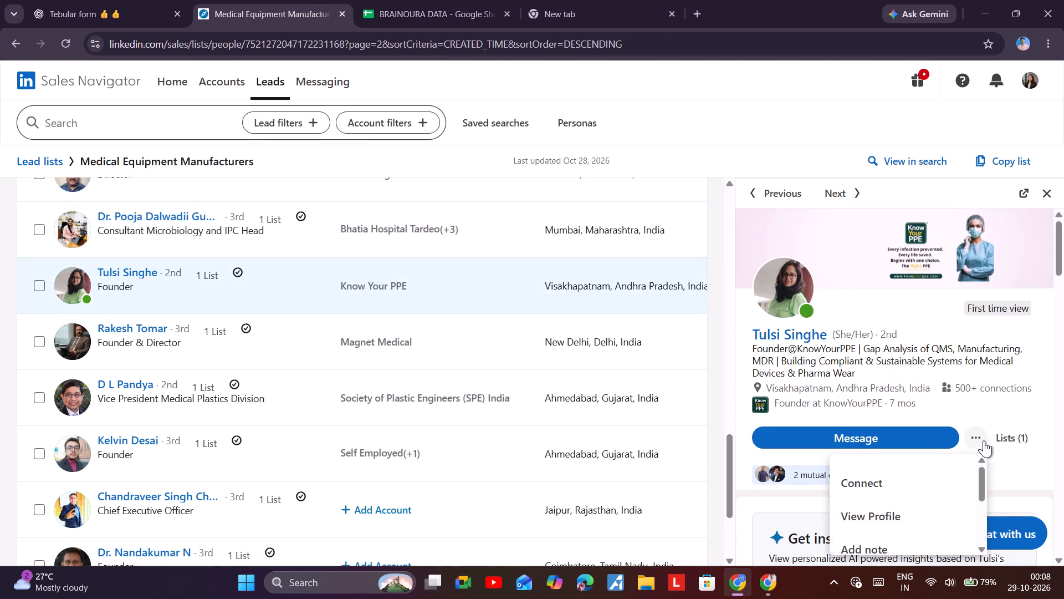
{"action": "scroll", "coordinate": [984, 440], "scroll_direction": "down", "scroll_amount": 1}
{"action": "left_click", "coordinate": [968, 464]}
{"action": "left_click", "coordinate": [425, 0]}
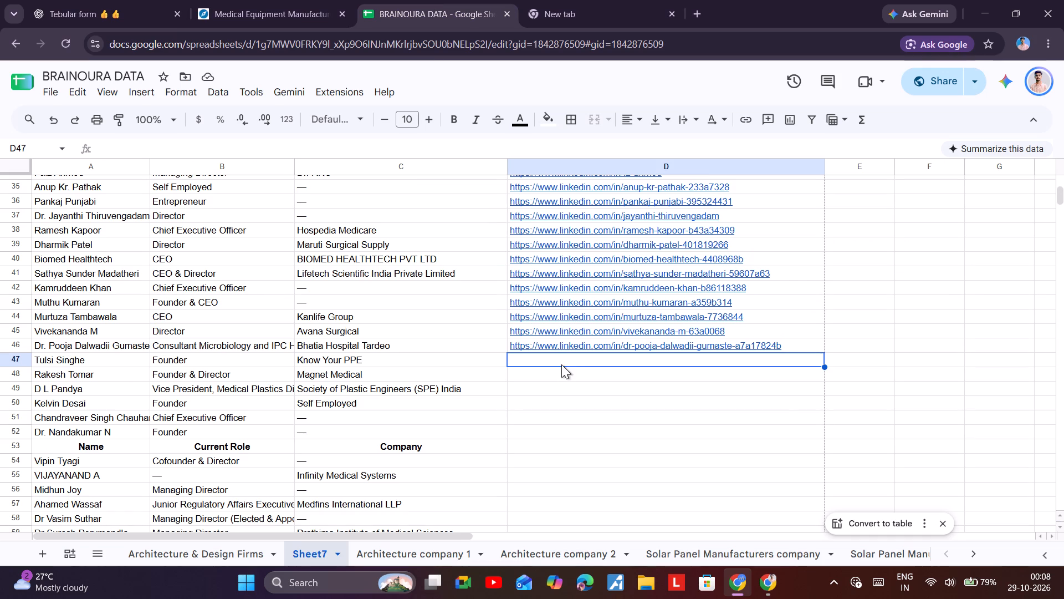
{"action": "right_click", "coordinate": [562, 355]}
{"action": "left_click", "coordinate": [616, 171]}
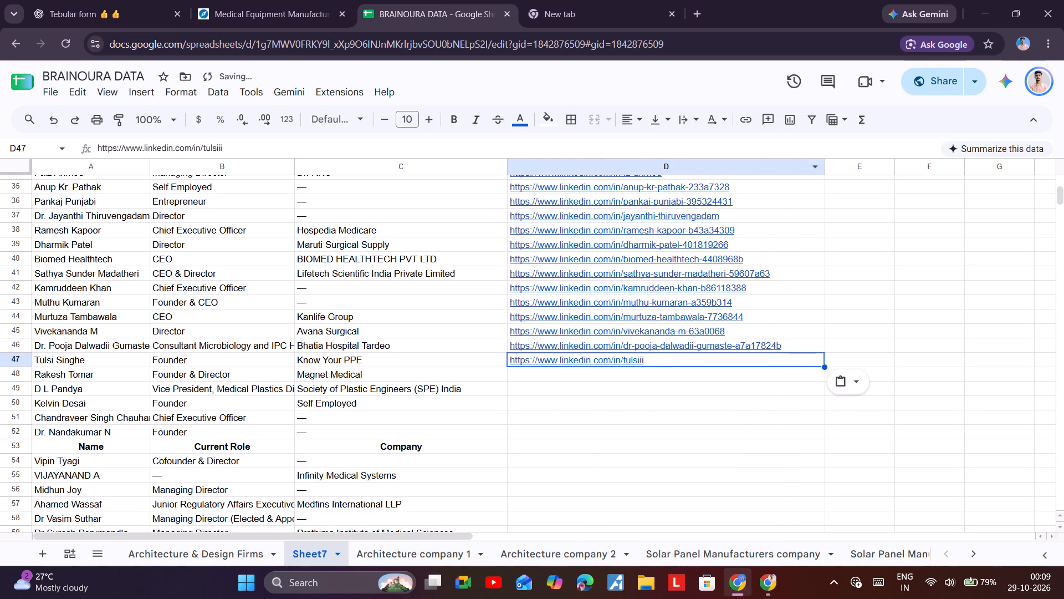
Copy the LinkedIn.com URL of page 2's twenty-first lead, the Magnet Medical Founder & Director in New Delhi.
{"action": "left_click", "coordinate": [255, 0]}
{"action": "left_click", "coordinate": [116, 323]}
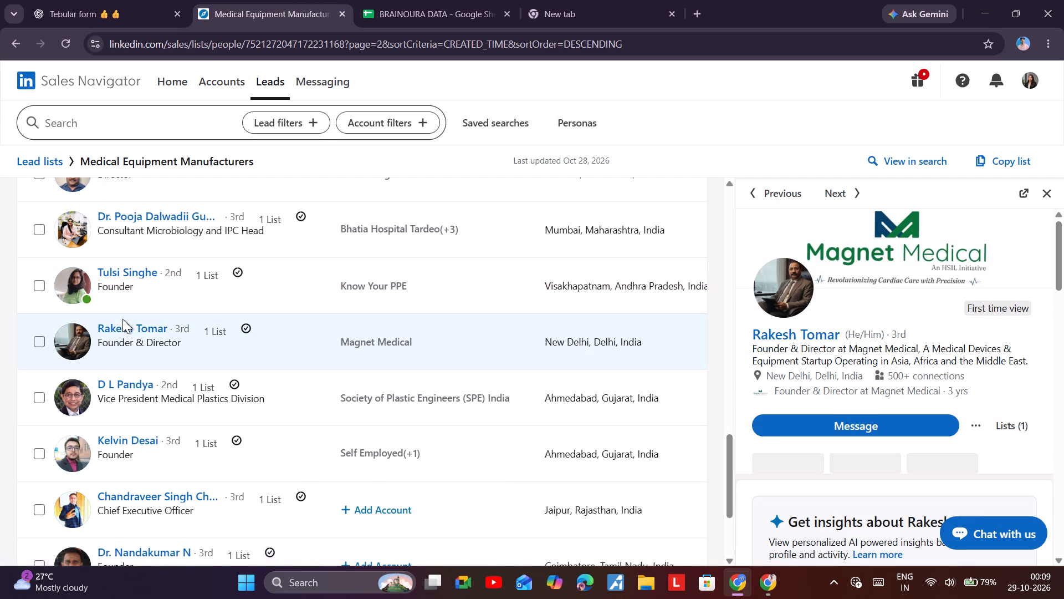
{"action": "left_click", "coordinate": [983, 425]}
{"action": "scroll", "coordinate": [981, 425], "scroll_direction": "down", "scroll_amount": 1}
{"action": "left_click", "coordinate": [951, 438]}
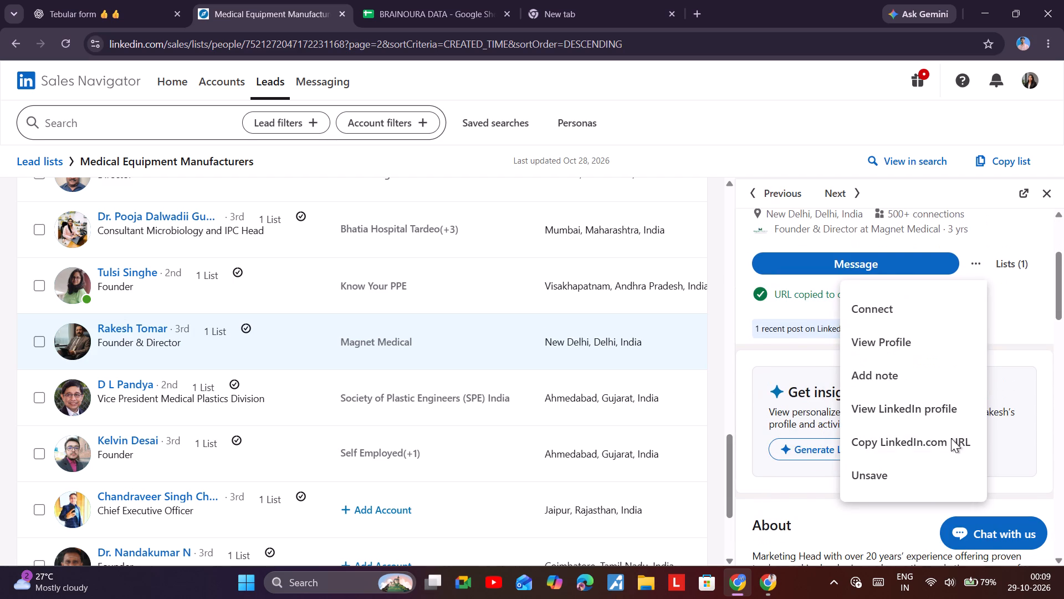
Paste the copied LinkedIn.com URL of page 2's twenty-first lead, the Magnet Medical Founder & Director in New Delhi, into cell D48.
{"action": "left_click", "coordinate": [445, 0]}
{"action": "right_click", "coordinate": [689, 382]}
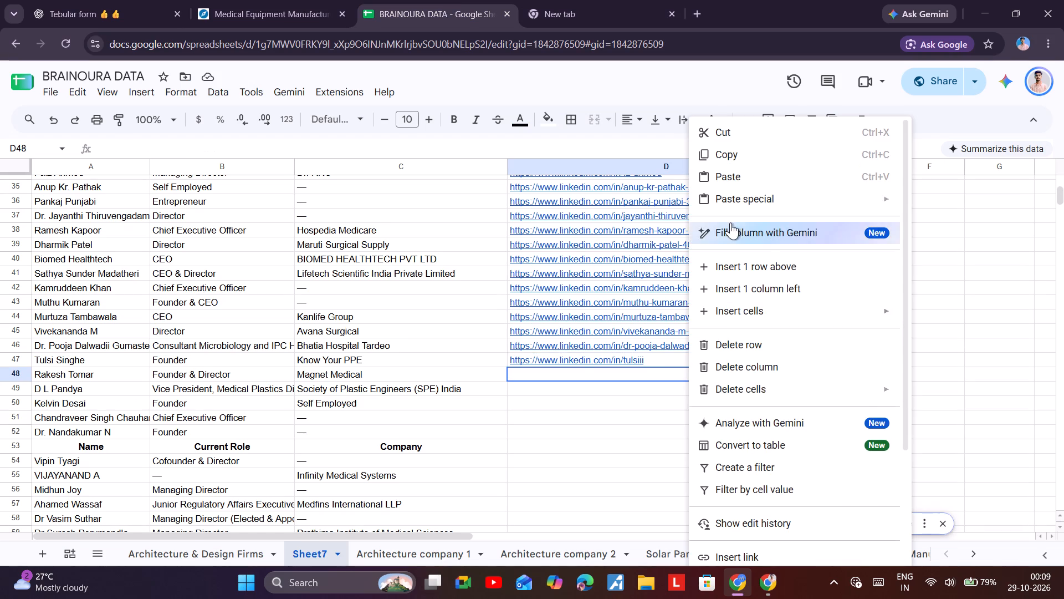
{"action": "left_click", "coordinate": [730, 180]}
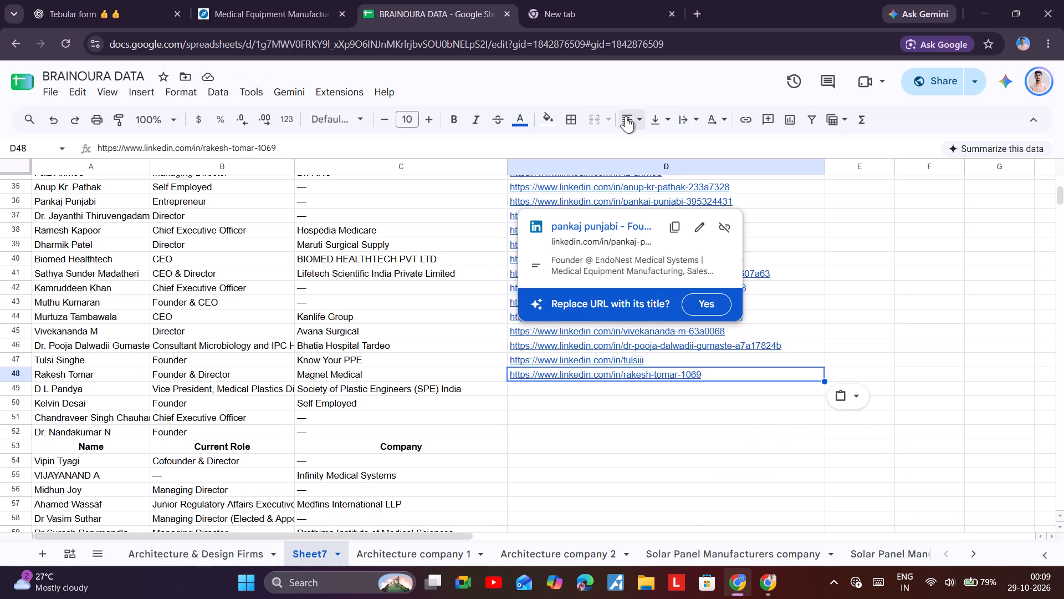
Copy the LinkedIn.com URL of page 2's twenty-second lead, the Society of Plastic Engineers Vice President in Ahmedabad, and paste it into cell D49.
{"action": "left_click", "coordinate": [603, 392]}
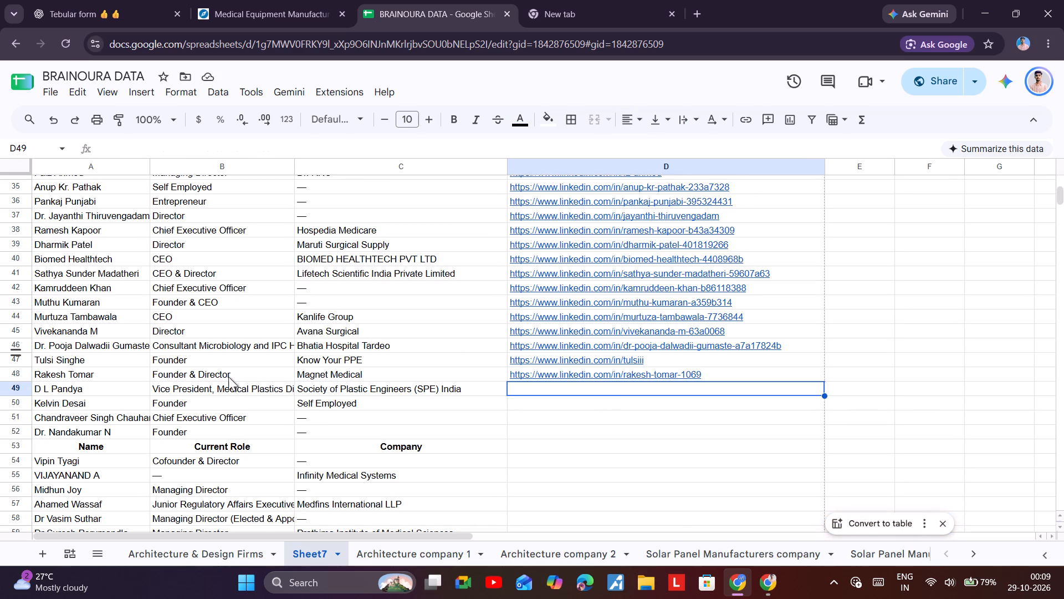
{"action": "left_click", "coordinate": [298, 0]}
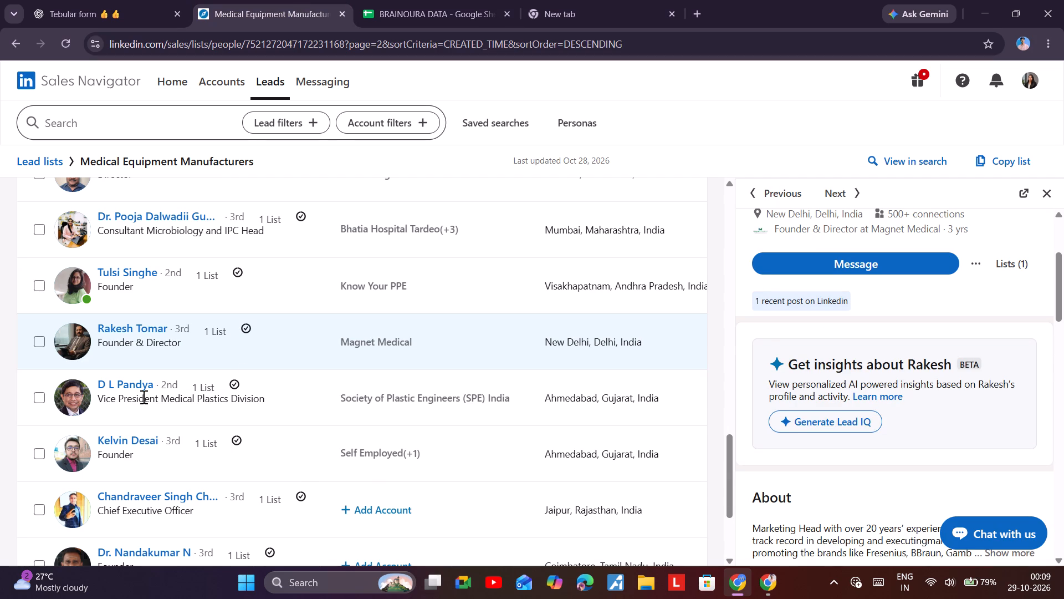
{"action": "scroll", "coordinate": [142, 389], "scroll_direction": "down", "scroll_amount": 1}
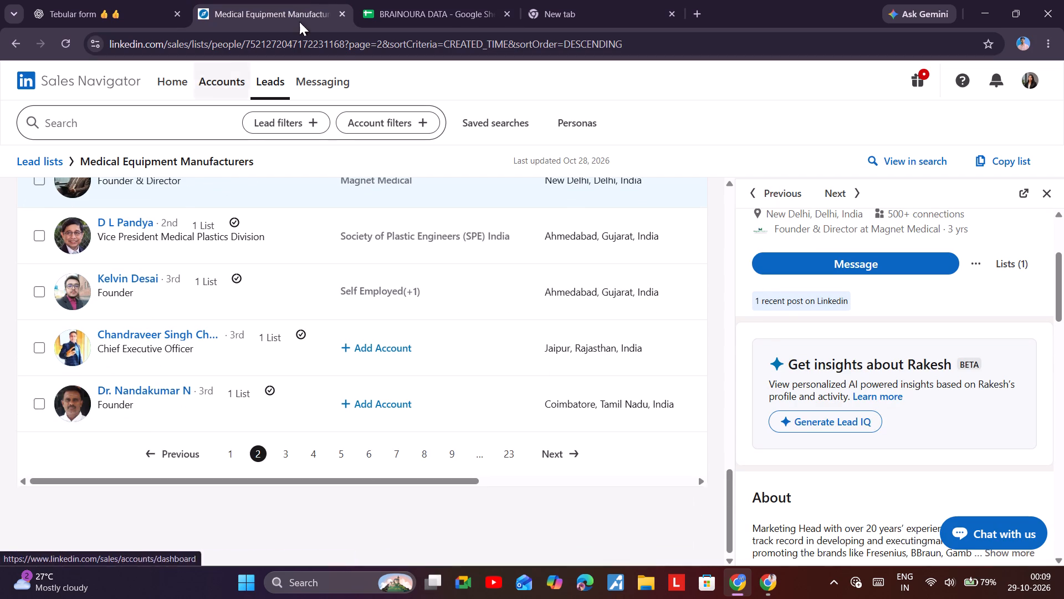
{"action": "left_click", "coordinate": [440, 0]}
{"action": "left_click", "coordinate": [308, 0]}
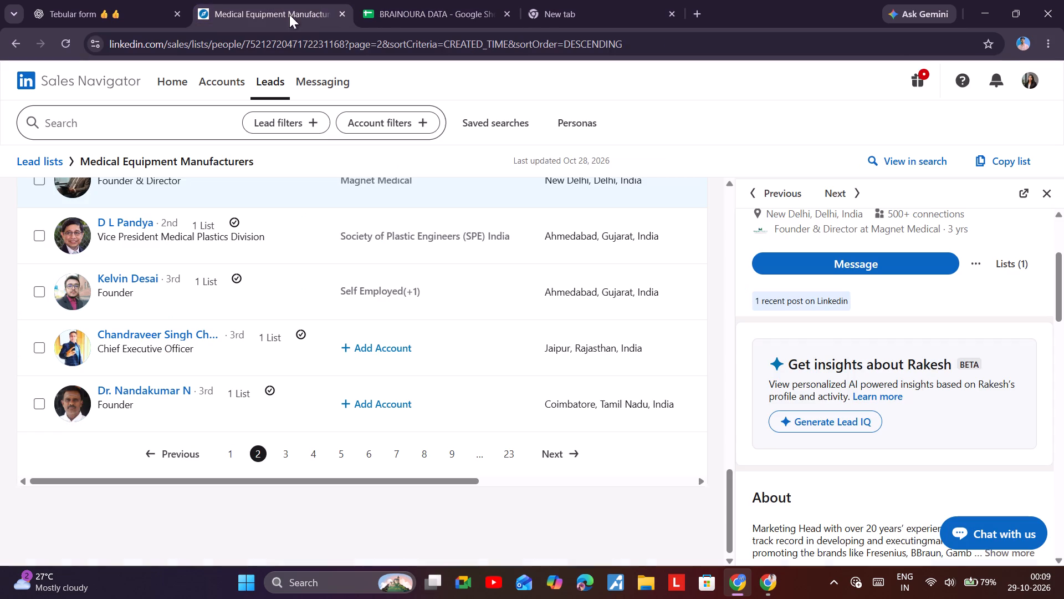
{"action": "left_click", "coordinate": [118, 226]}
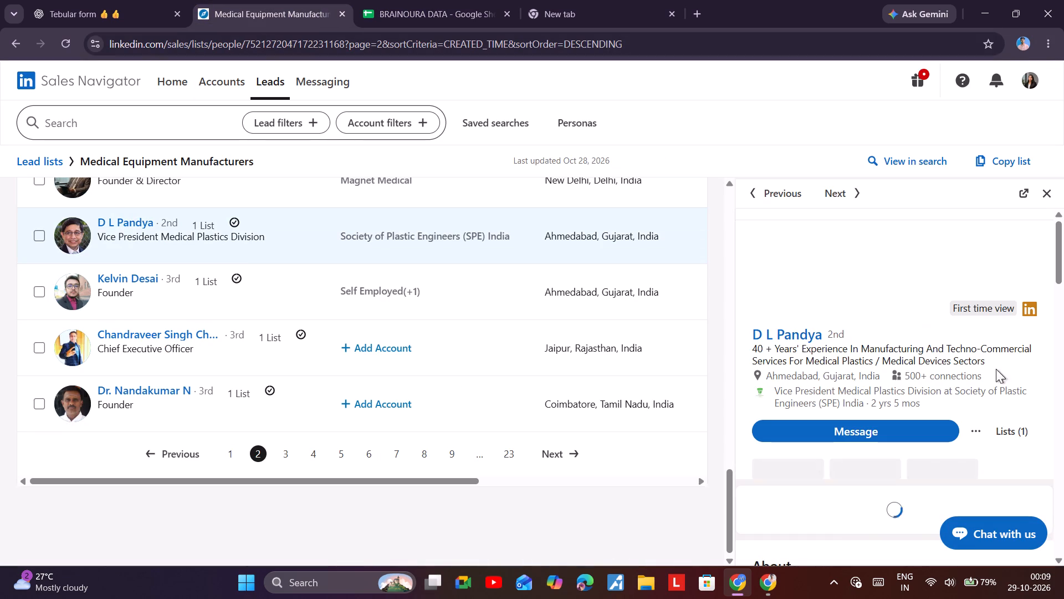
{"action": "left_click", "coordinate": [977, 438]}
{"action": "scroll", "coordinate": [943, 419], "scroll_direction": "down", "scroll_amount": 1}
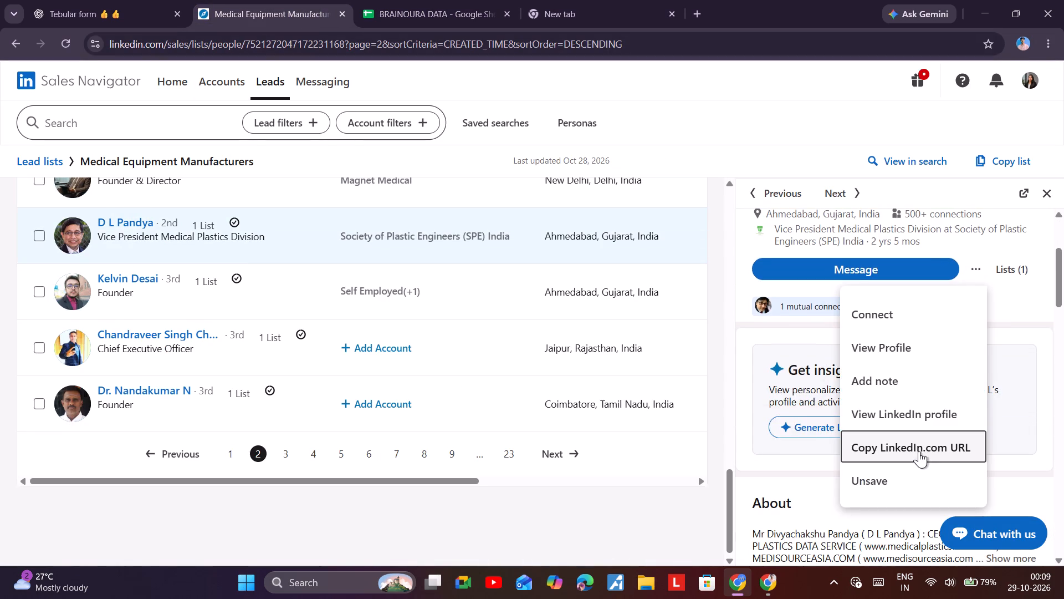
{"action": "left_click", "coordinate": [919, 449]}
{"action": "left_click", "coordinate": [478, 3]}
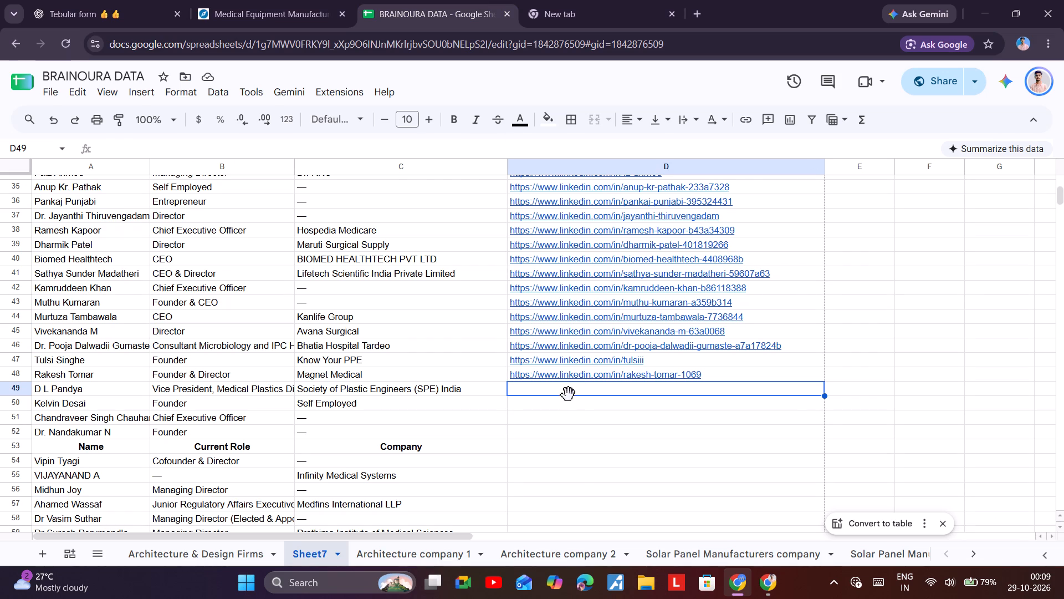
{"action": "right_click", "coordinate": [567, 392]}
{"action": "left_click", "coordinate": [625, 175]}
Copy the LinkedIn.com URL of page 2's twenty-third lead, the self-employed Founder in Ahmedabad, and paste it into cell D50.
{"action": "left_click", "coordinate": [308, 0]}
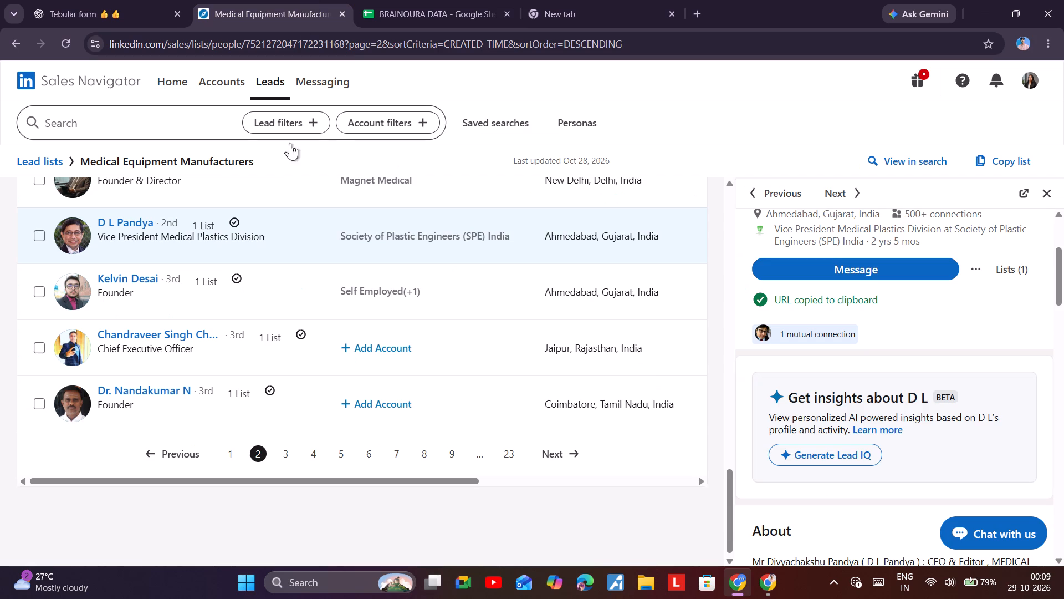
{"action": "left_click", "coordinate": [115, 272]}
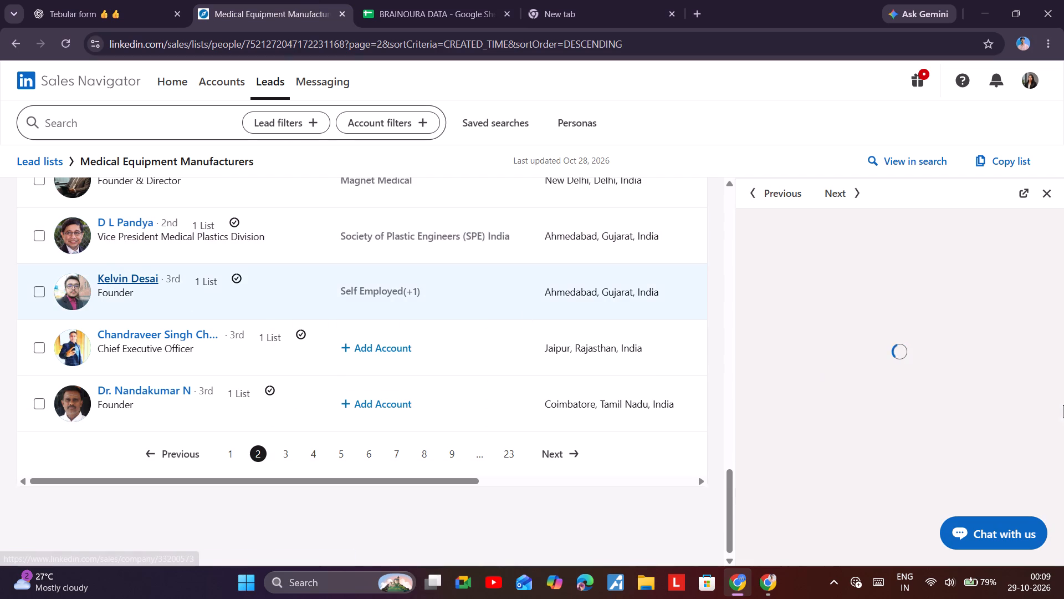
{"action": "left_click", "coordinate": [980, 438]}
{"action": "scroll", "coordinate": [972, 431], "scroll_direction": "down", "scroll_amount": 1}
{"action": "left_click", "coordinate": [933, 450]}
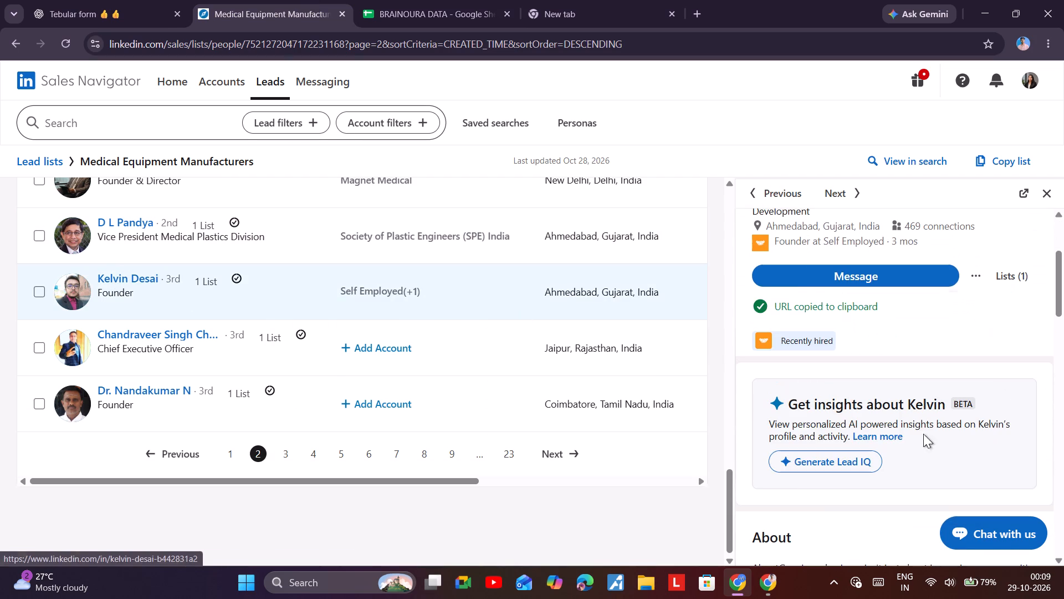
{"action": "left_click", "coordinate": [462, 1]}
{"action": "right_click", "coordinate": [552, 405]}
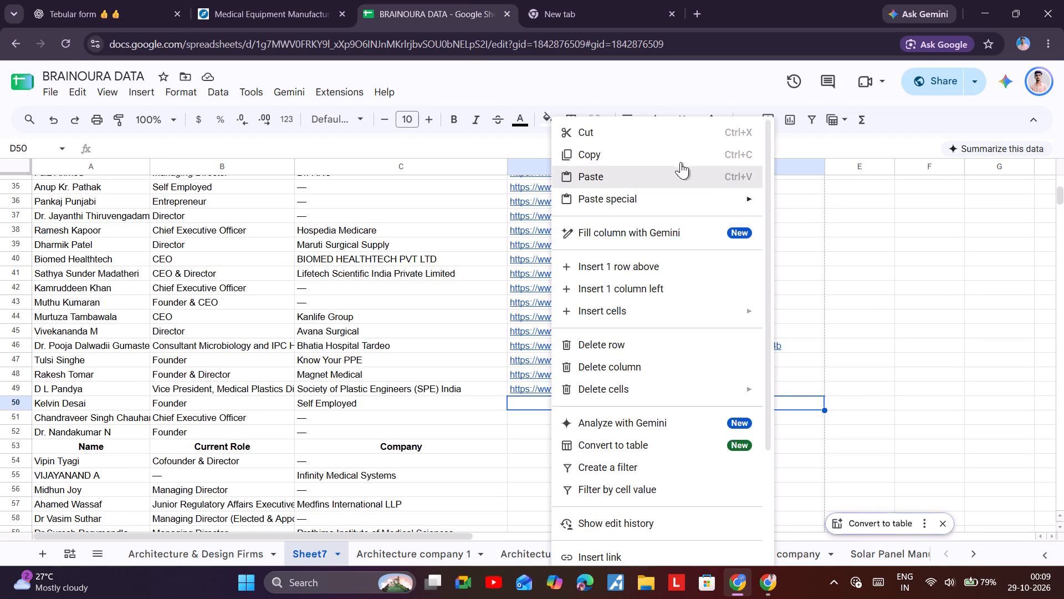
{"action": "left_click", "coordinate": [659, 169]}
Copy the LinkedIn.com URL of page 2's twenty-fourth lead, the Kasturi Associates Chief Executive Officer in Jaipur.
{"action": "left_click", "coordinate": [247, 0]}
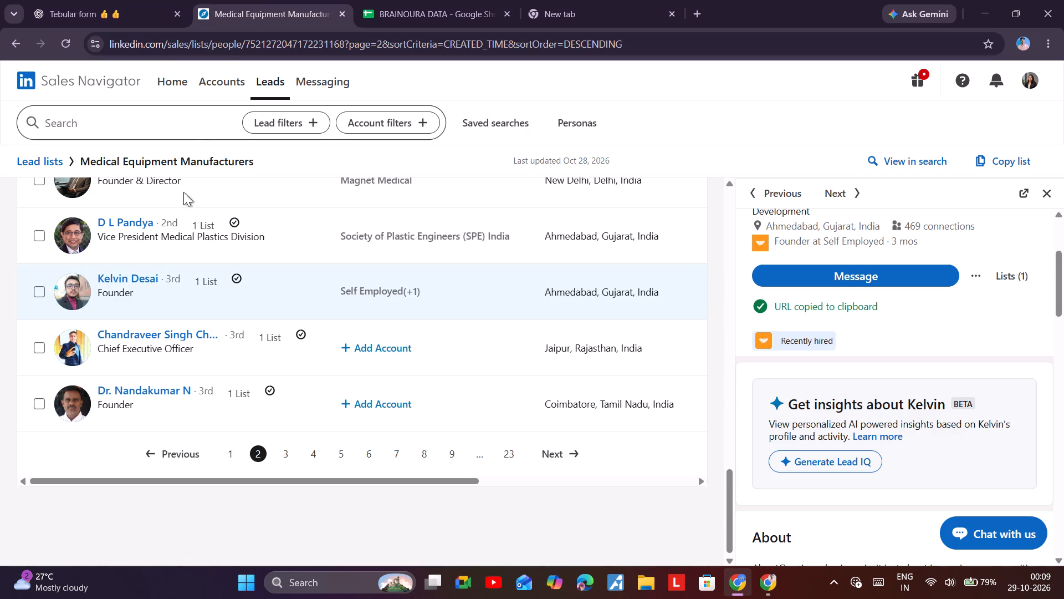
{"action": "left_click", "coordinate": [139, 331]}
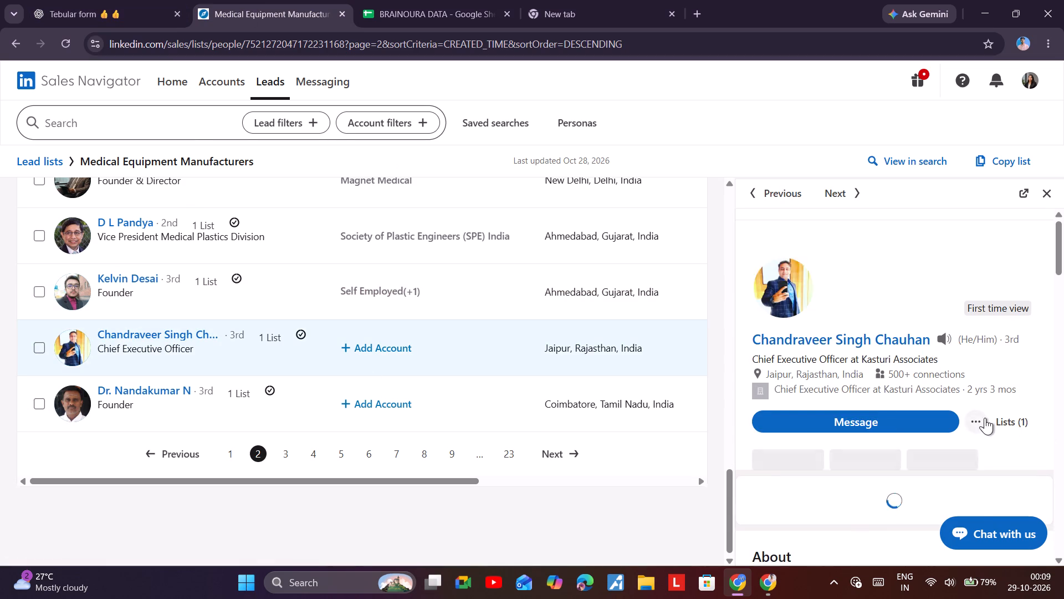
{"action": "left_click", "coordinate": [985, 416]}
{"action": "scroll", "coordinate": [981, 417], "scroll_direction": "down", "scroll_amount": 1}
{"action": "left_click", "coordinate": [951, 429]}
{"action": "left_click", "coordinate": [532, 0]}
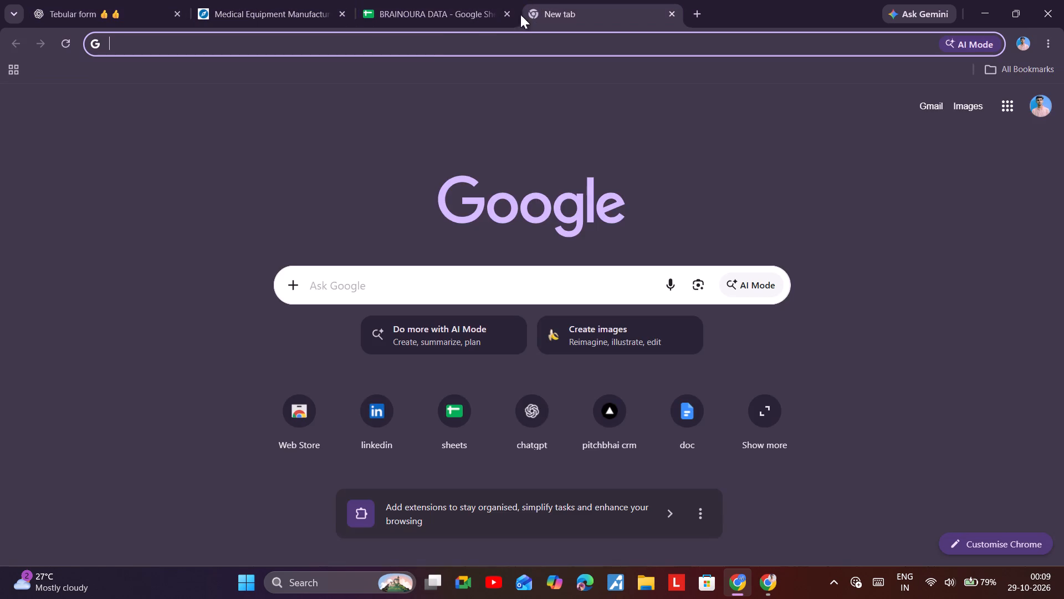
Paste the copied LinkedIn.com URL of page 2's twenty-fourth lead, the Chief Executive Officer in Jaipur, into cell D51.
{"action": "left_click", "coordinate": [431, 0]}
{"action": "right_click", "coordinate": [558, 420]}
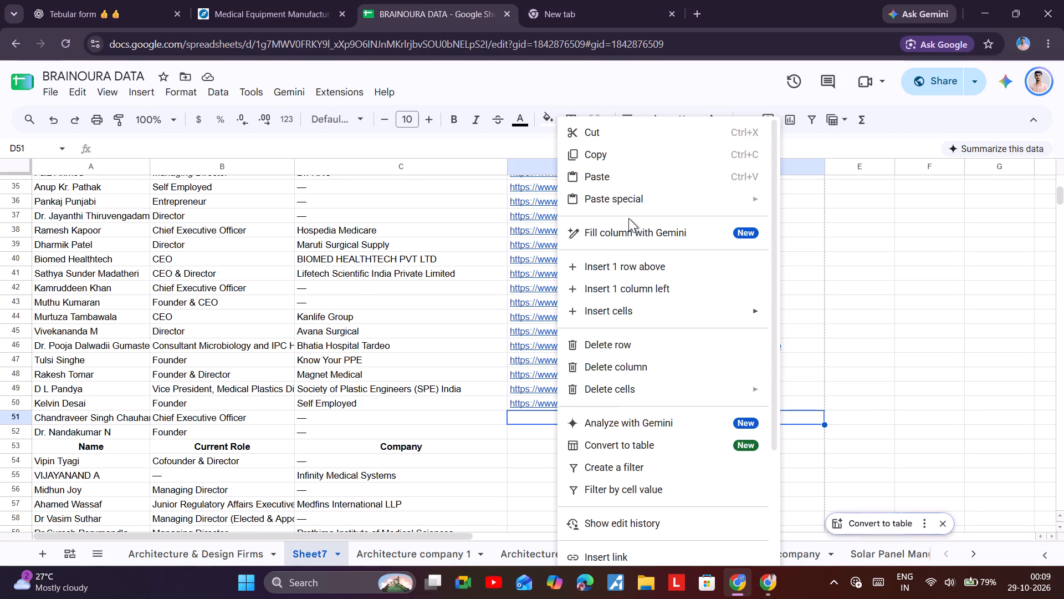
{"action": "left_click", "coordinate": [625, 176]}
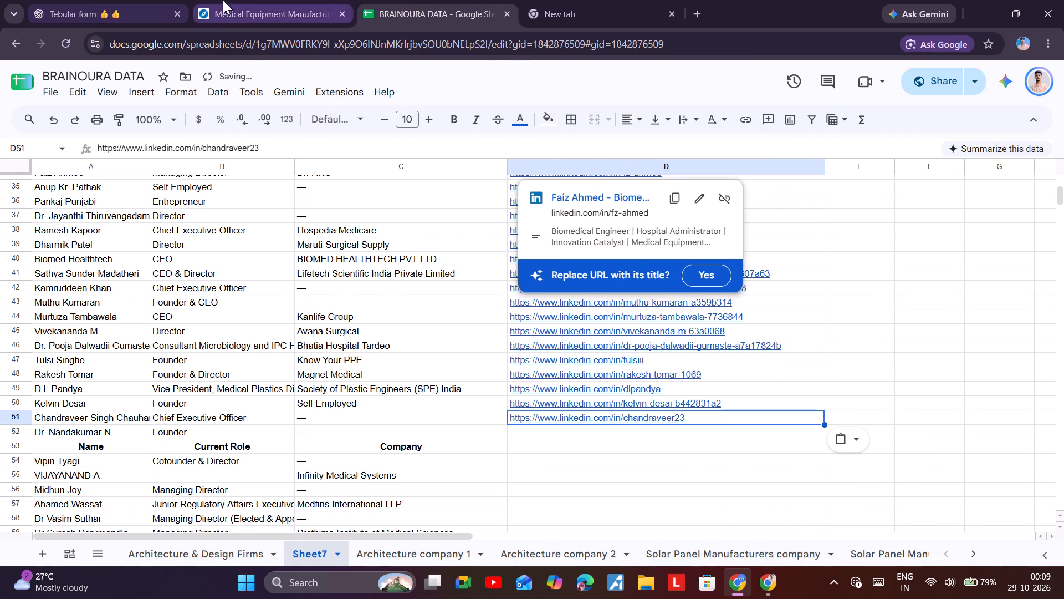
Copy the LinkedIn.com URL of page 2's twenty-fifth lead, the Prime Biomedical Systems Founder in Coimbatore, and paste it into cell D52.
{"action": "left_click", "coordinate": [223, 0]}
{"action": "left_click", "coordinate": [152, 380]}
{"action": "left_click", "coordinate": [150, 394]}
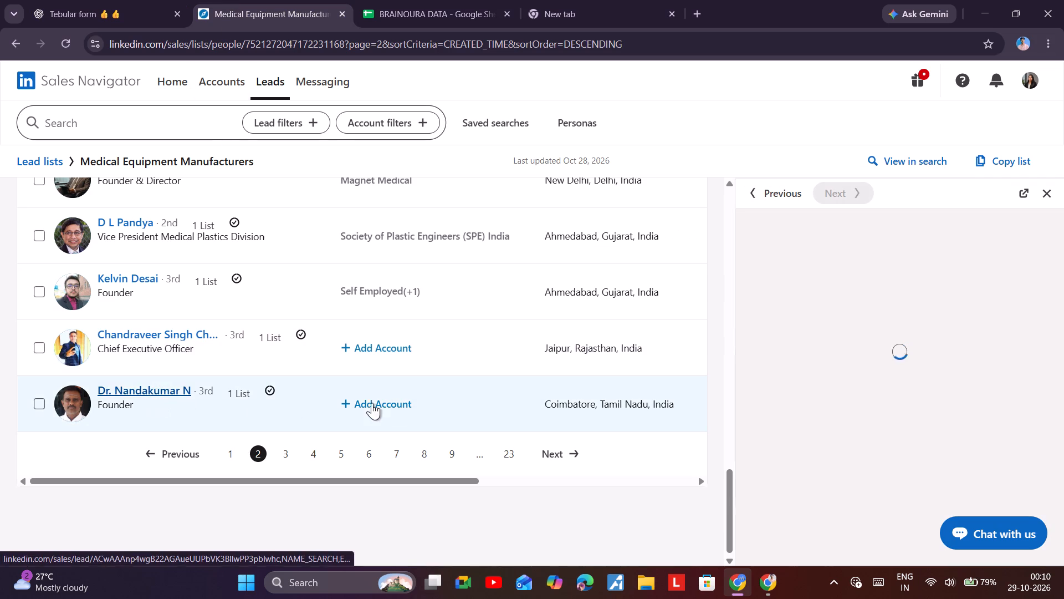
{"action": "left_click", "coordinate": [977, 431]}
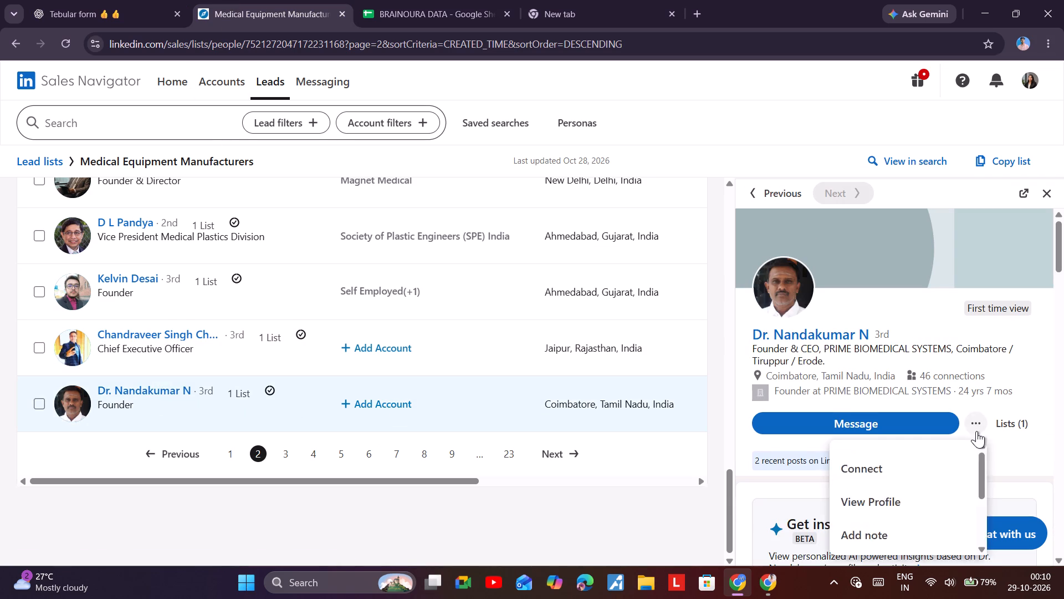
{"action": "scroll", "coordinate": [973, 433], "scroll_direction": "down", "scroll_amount": 1}
{"action": "left_click", "coordinate": [948, 441]}
{"action": "left_click", "coordinate": [461, 9]}
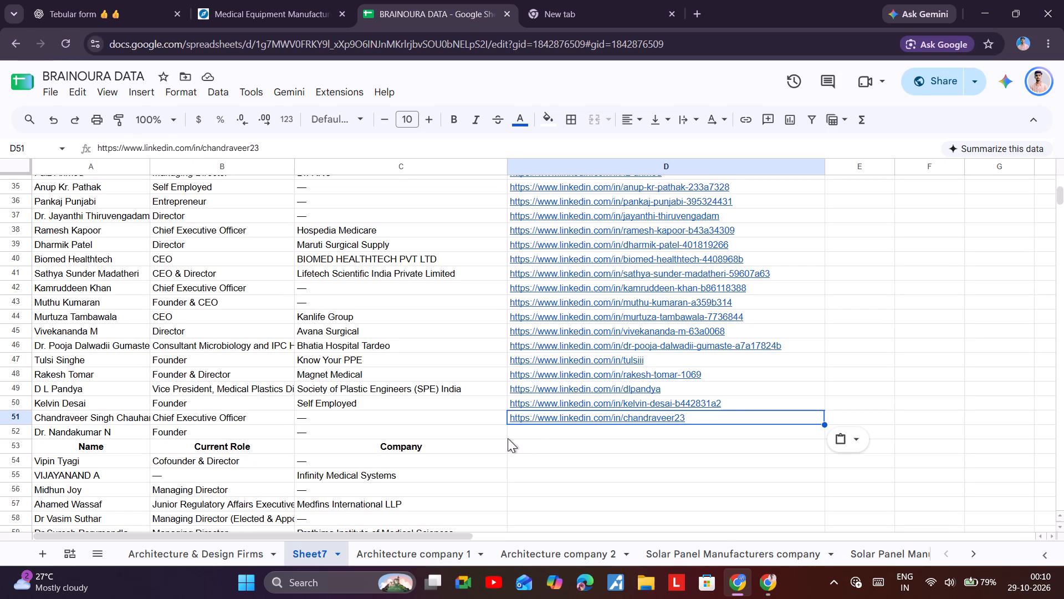
{"action": "right_click", "coordinate": [533, 436]}
{"action": "left_click", "coordinate": [570, 171]}
Select cell D54 at the start of the next lead block and open page 3 of the Medical Equipment Manufacturers list.
{"action": "scroll", "coordinate": [566, 193], "scroll_direction": "down", "scroll_amount": 1}
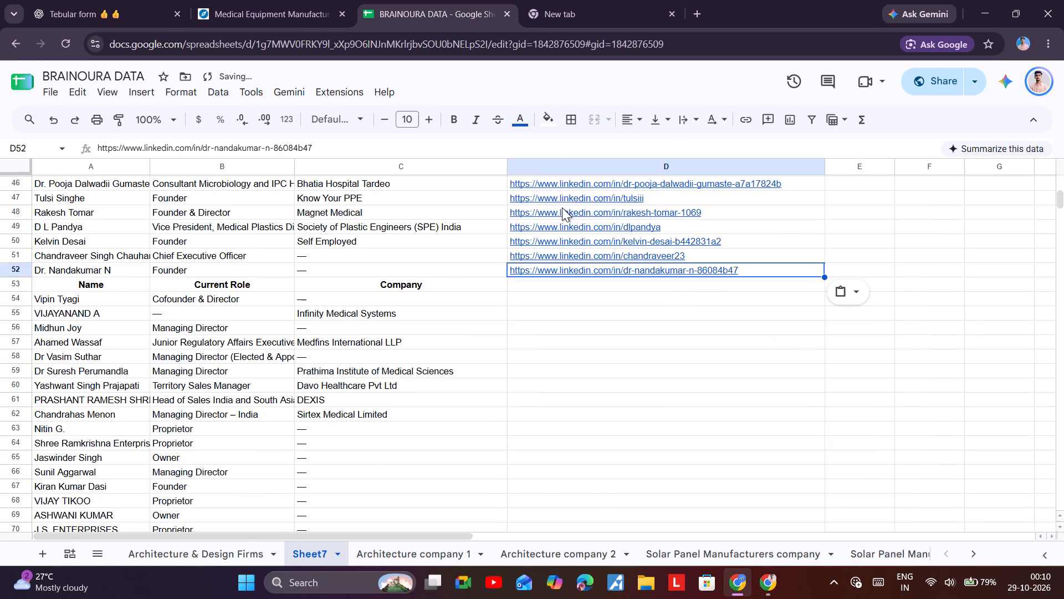
{"action": "left_click", "coordinate": [529, 310]}
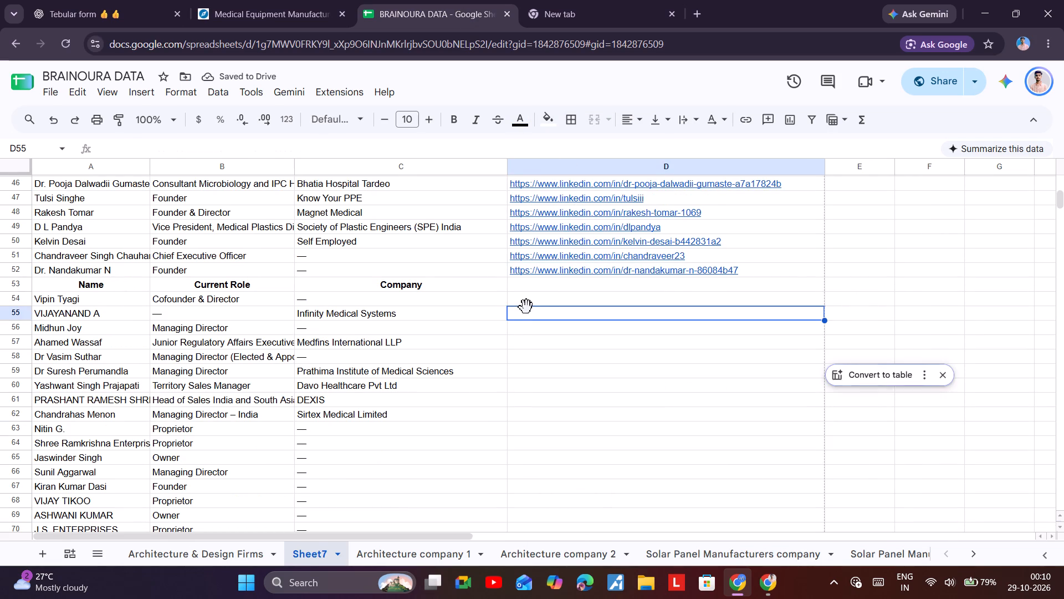
{"action": "left_click", "coordinate": [535, 293]}
{"action": "left_click", "coordinate": [256, 6]}
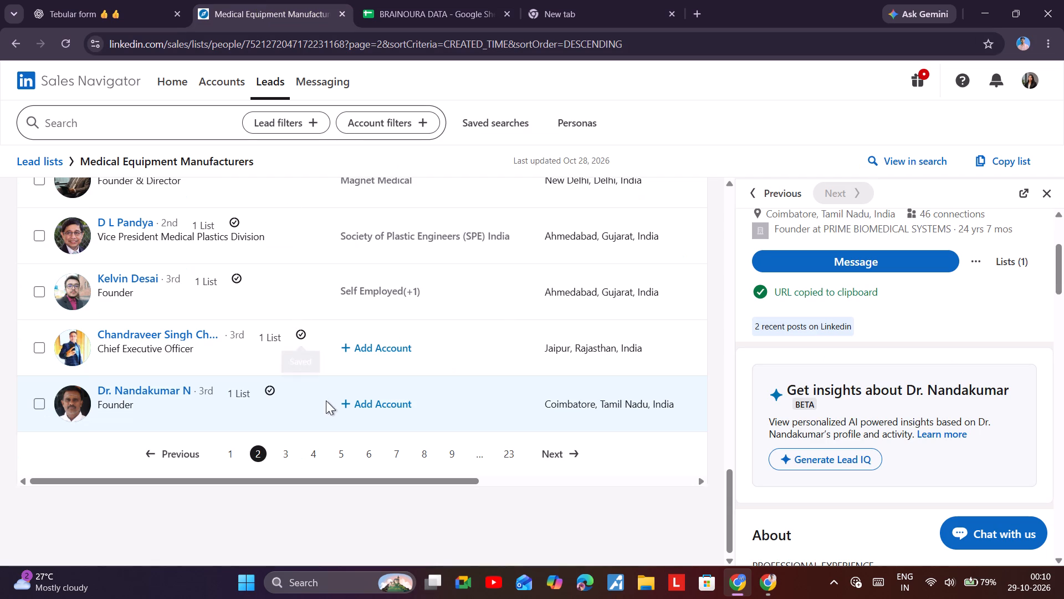
{"action": "left_click", "coordinate": [289, 448]}
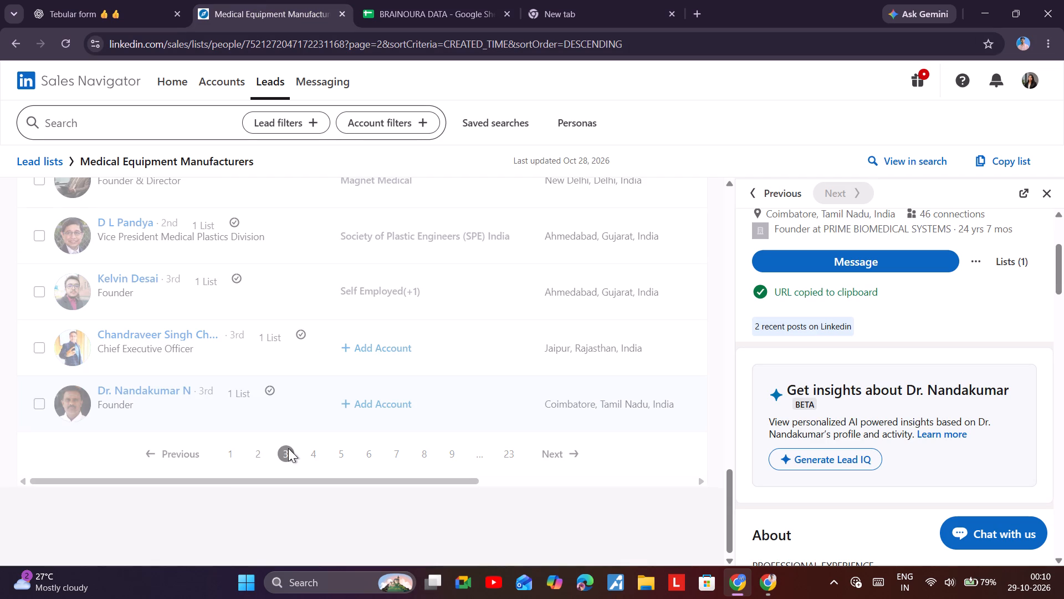
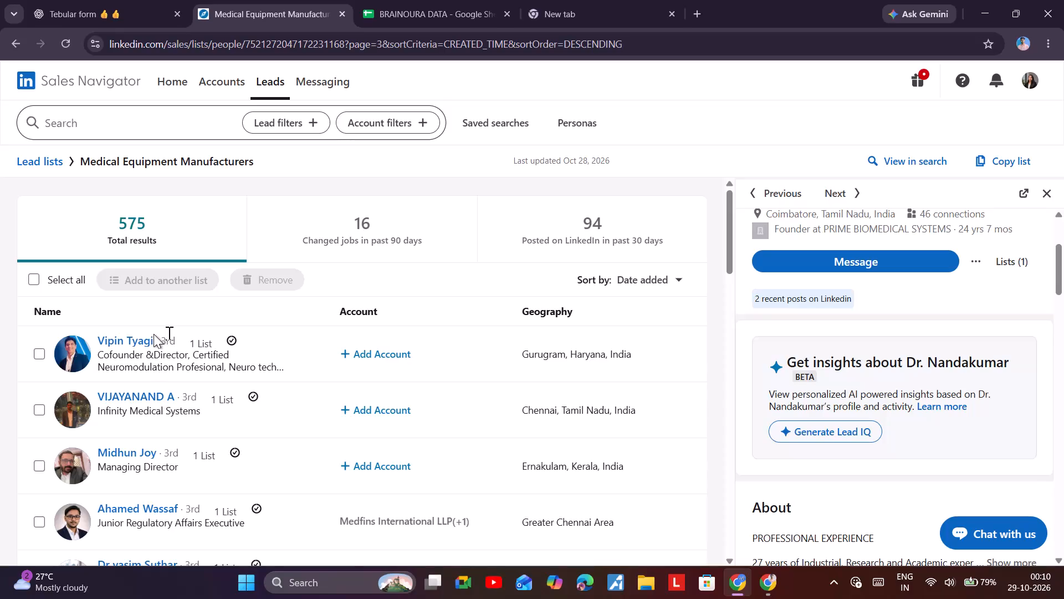
{"action": "left_click", "coordinate": [154, 333]}
{"action": "left_click", "coordinate": [139, 342]}
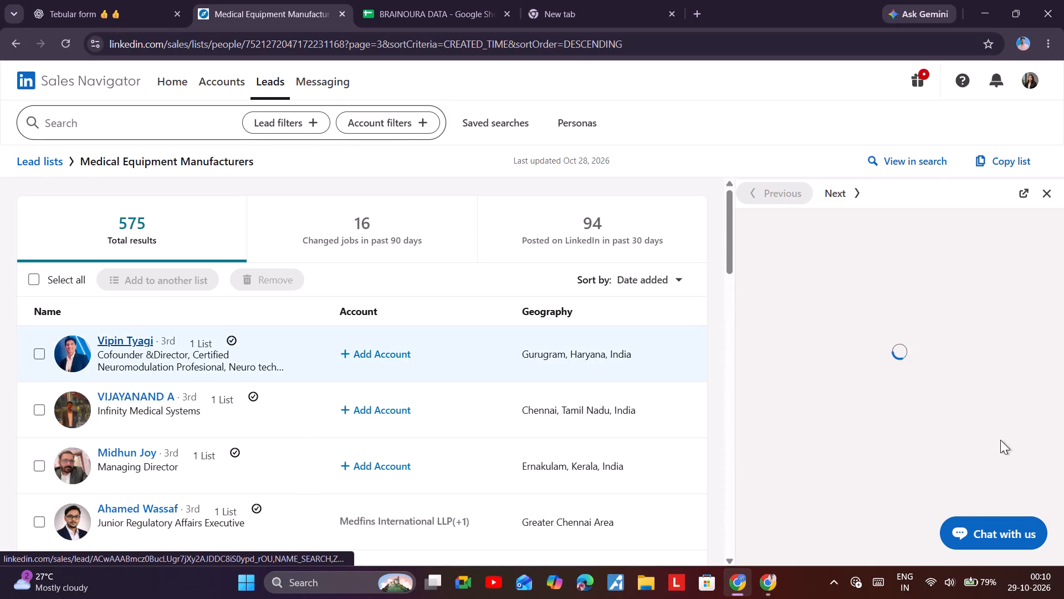
{"action": "left_click", "coordinate": [989, 464]}
{"action": "scroll", "coordinate": [980, 454], "scroll_direction": "down", "scroll_amount": 1}
{"action": "left_click", "coordinate": [989, 293]}
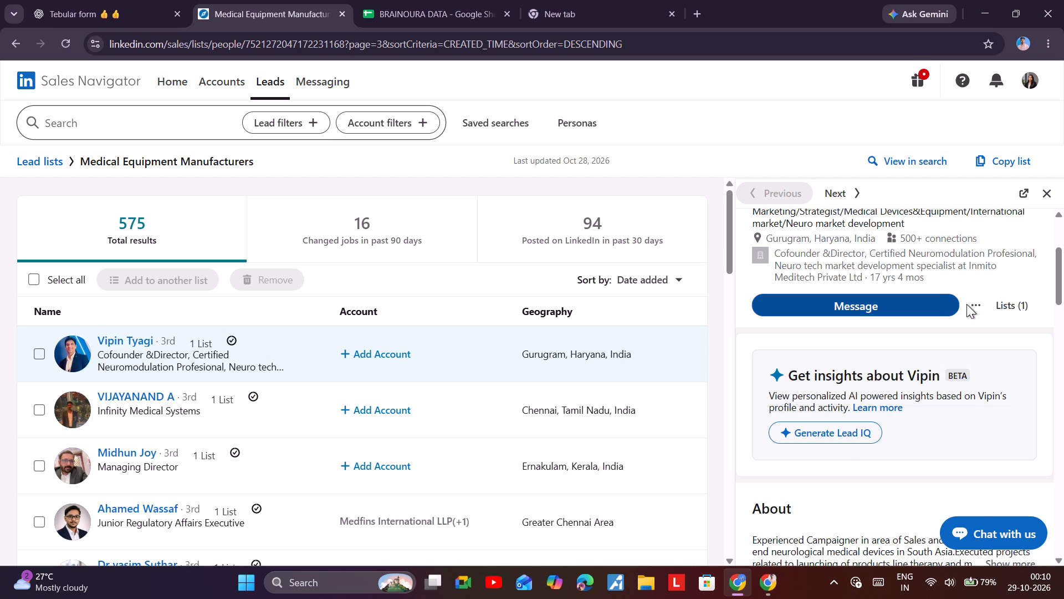
{"action": "left_click", "coordinate": [969, 302]}
{"action": "left_click", "coordinate": [920, 471]}
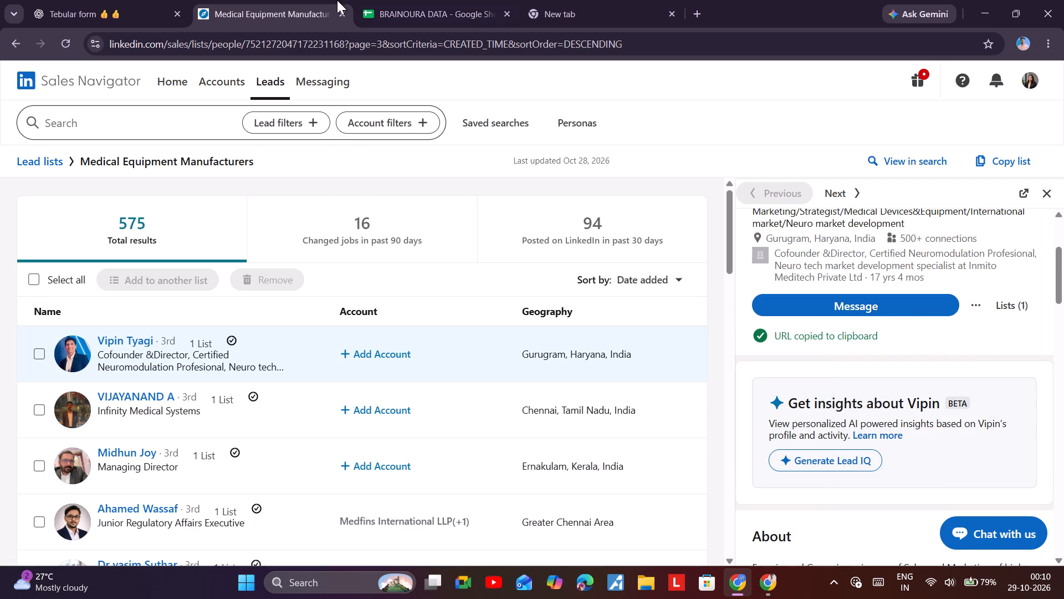
{"action": "left_click", "coordinate": [433, 0]}
{"action": "right_click", "coordinate": [546, 303]}
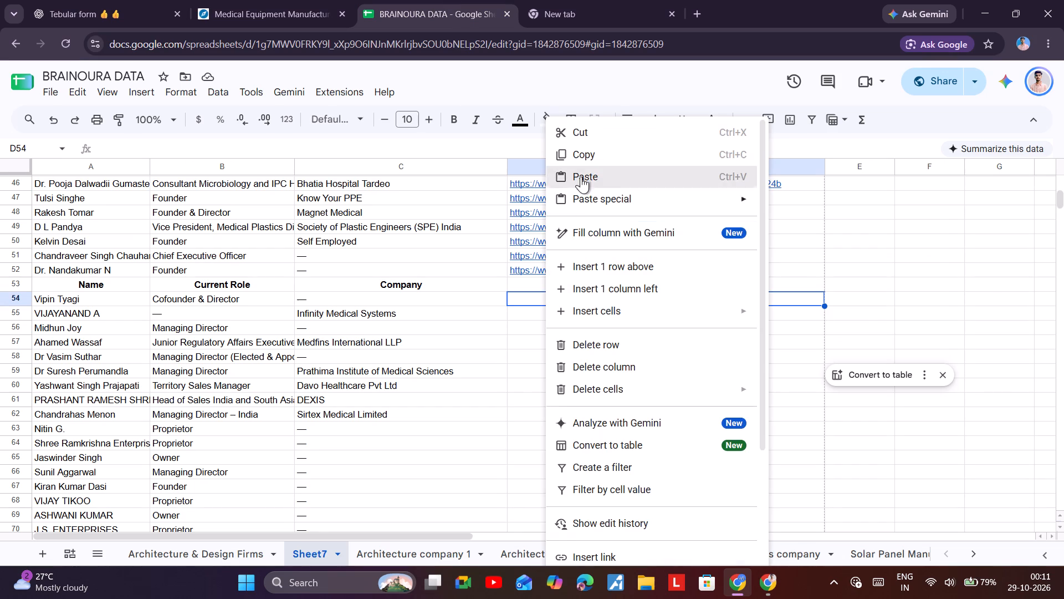
{"action": "left_click", "coordinate": [581, 175]}
{"action": "left_click", "coordinate": [279, 0]}
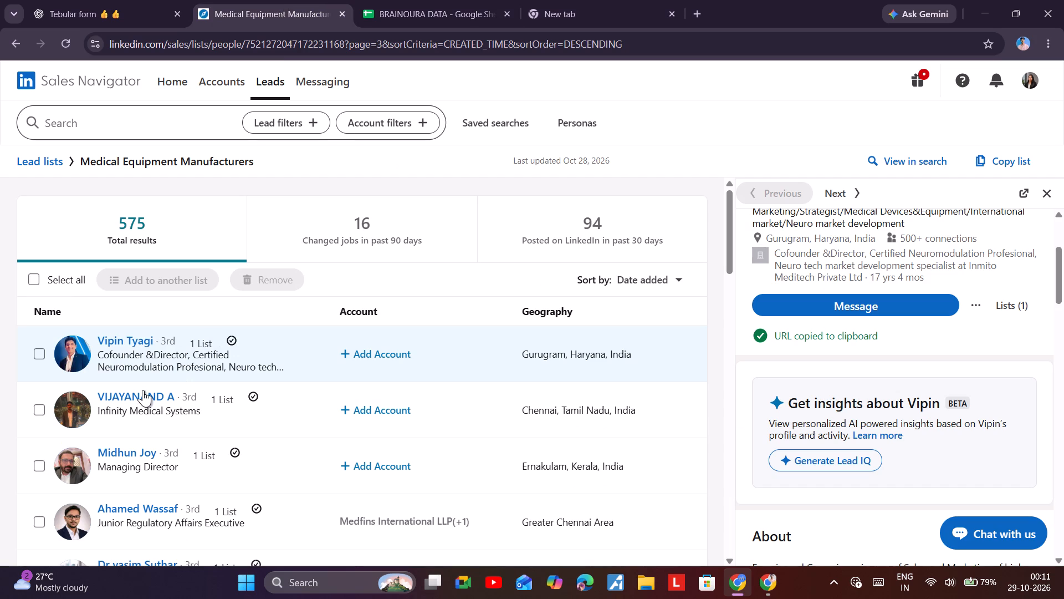
Copy the LinkedIn.com URL of page 3's second lead, the Infinity Medical Systems Proprietor in Chennai, and paste it into cell D55.
{"action": "left_click", "coordinate": [143, 390]}
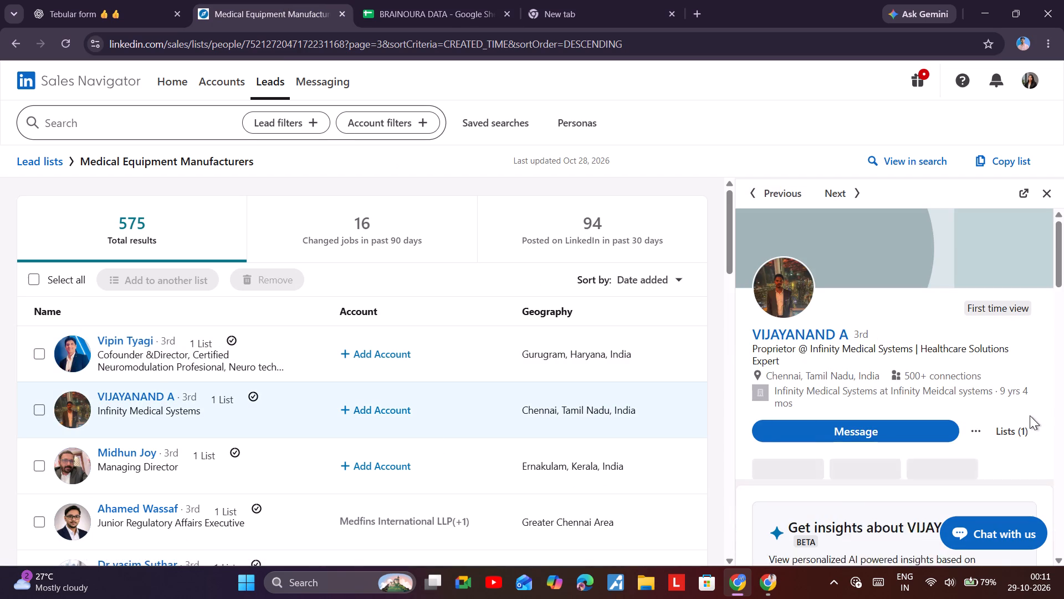
{"action": "left_click", "coordinate": [981, 428]}
{"action": "scroll", "coordinate": [981, 428], "scroll_direction": "down", "scroll_amount": 1}
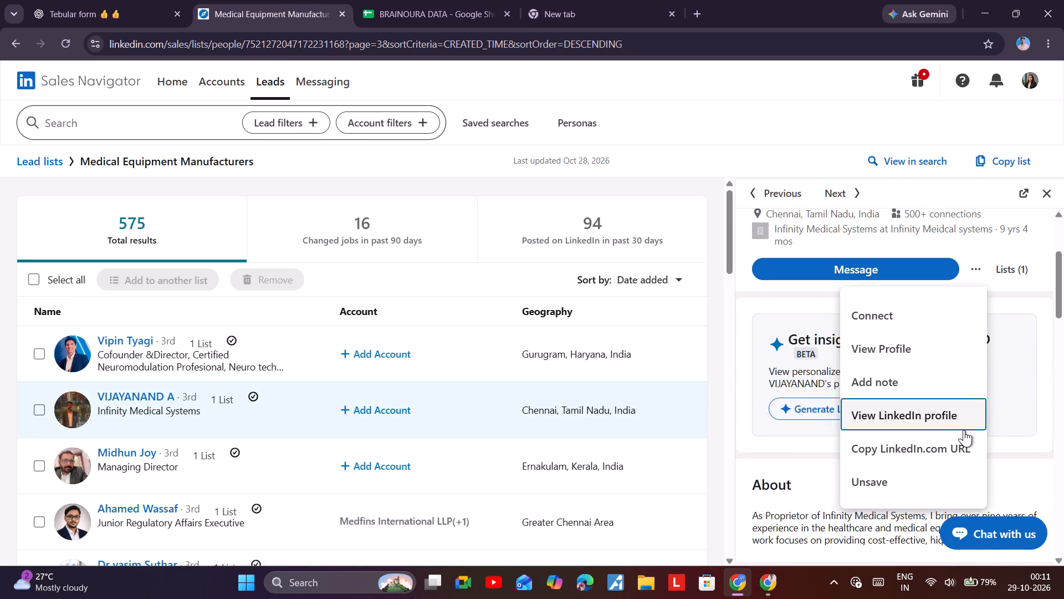
{"action": "left_click", "coordinate": [954, 433]}
{"action": "left_click", "coordinate": [459, 0]}
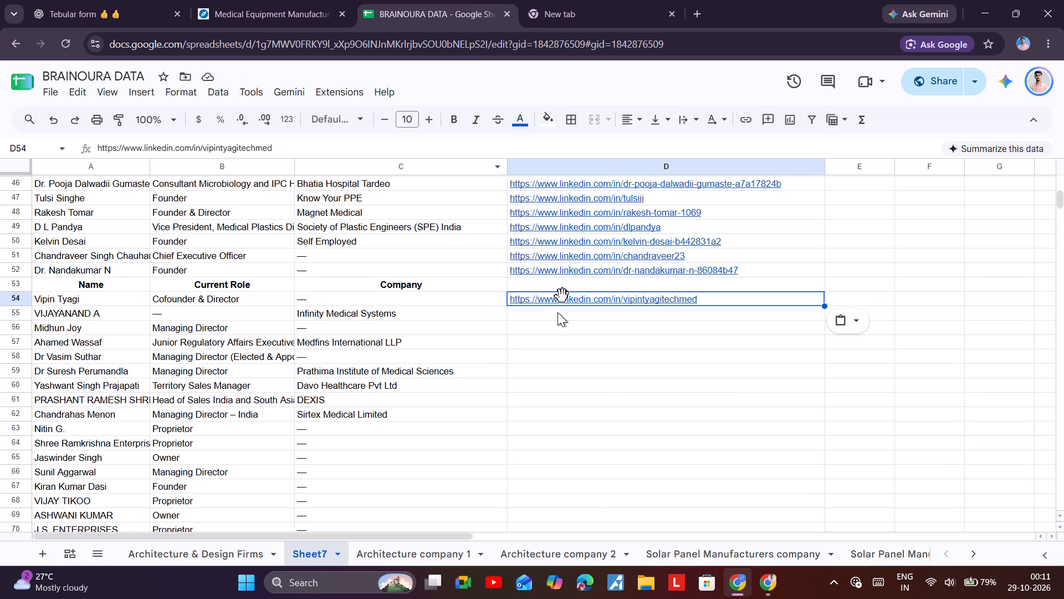
{"action": "right_click", "coordinate": [557, 312]}
{"action": "left_click", "coordinate": [600, 179]}
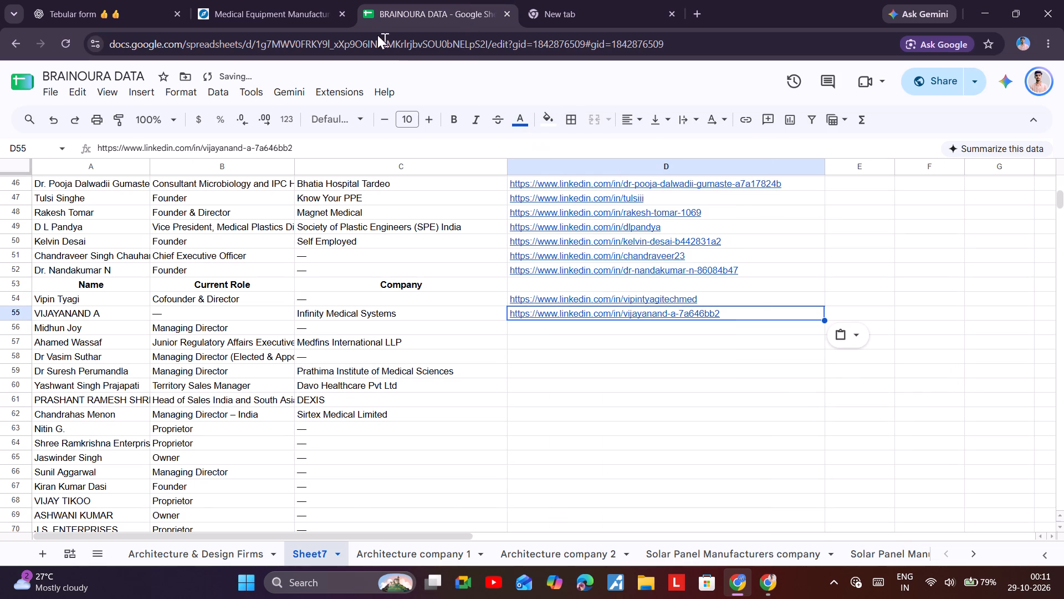
Copy the LinkedIn.com URL of page 3's third lead, the Managing Director in Ernakulam, and paste it into cell D56.
{"action": "left_click", "coordinate": [325, 0]}
{"action": "left_click", "coordinate": [139, 453]}
{"action": "scroll", "coordinate": [139, 452], "scroll_direction": "down", "scroll_amount": 1}
{"action": "left_click", "coordinate": [979, 413]}
{"action": "scroll", "coordinate": [976, 413], "scroll_direction": "down", "scroll_amount": 1}
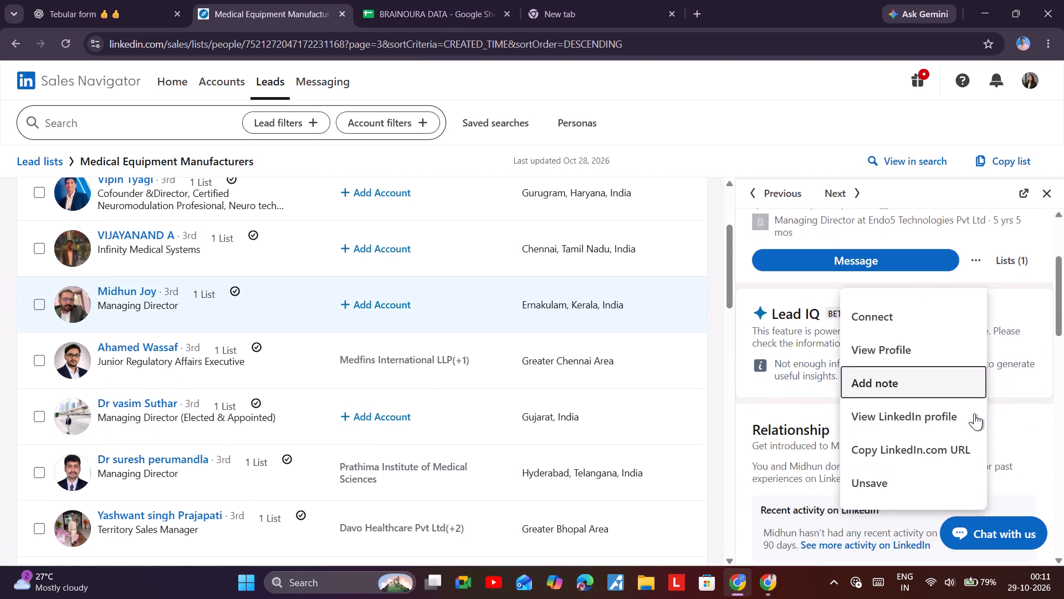
{"action": "left_click", "coordinate": [946, 425]}
{"action": "left_click", "coordinate": [475, 0]}
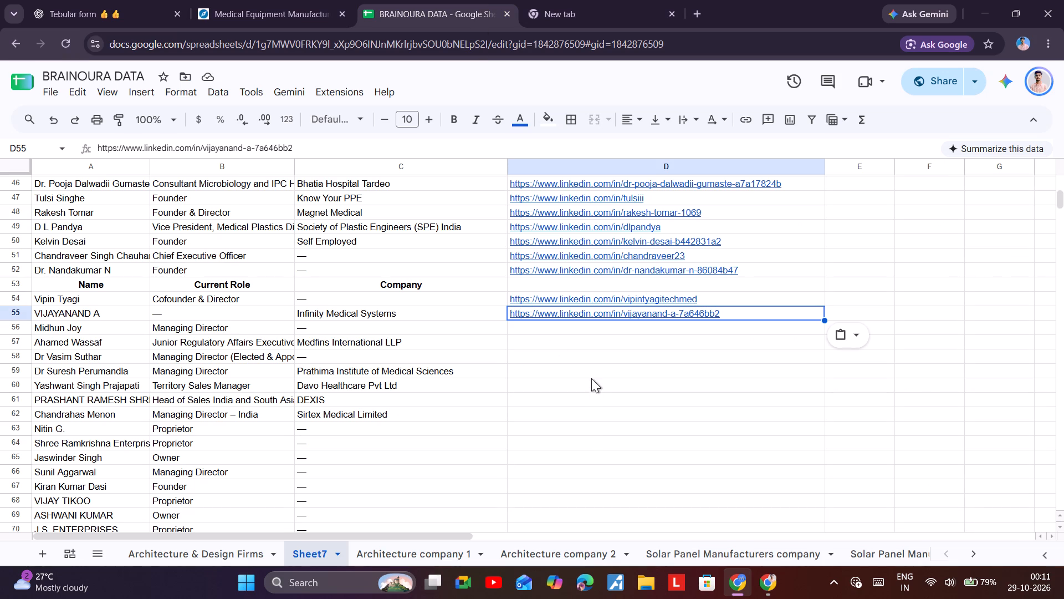
{"action": "left_click", "coordinate": [492, 326]}
{"action": "right_click", "coordinate": [516, 326]}
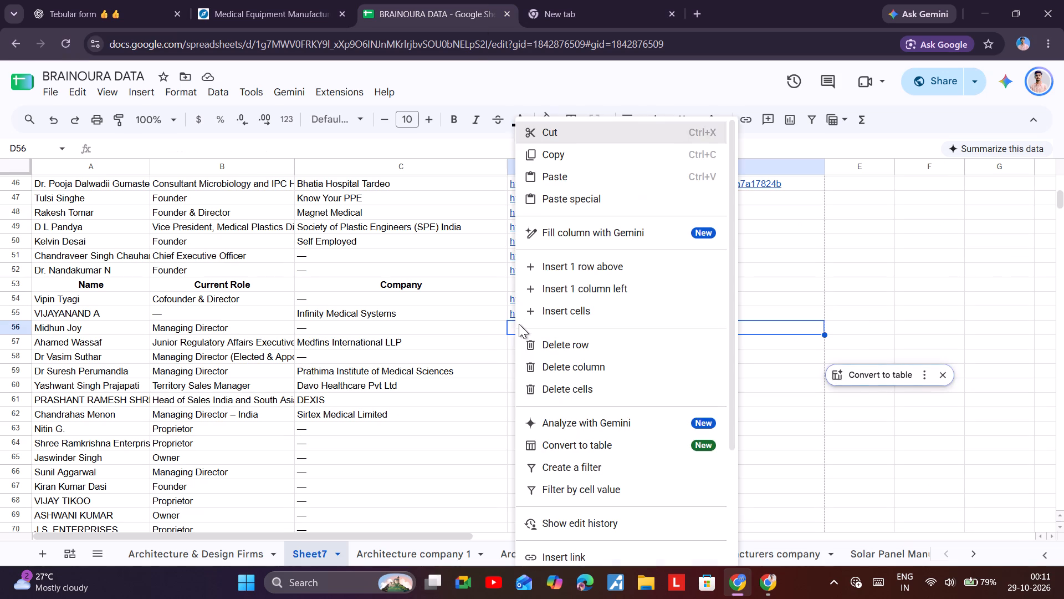
{"action": "left_click", "coordinate": [590, 183]}
Copy the LinkedIn.com URL of page 3's fourth lead, the Medfins International Junior Regulatory Affairs Executive, and paste it into cell D57.
{"action": "left_click", "coordinate": [258, 0]}
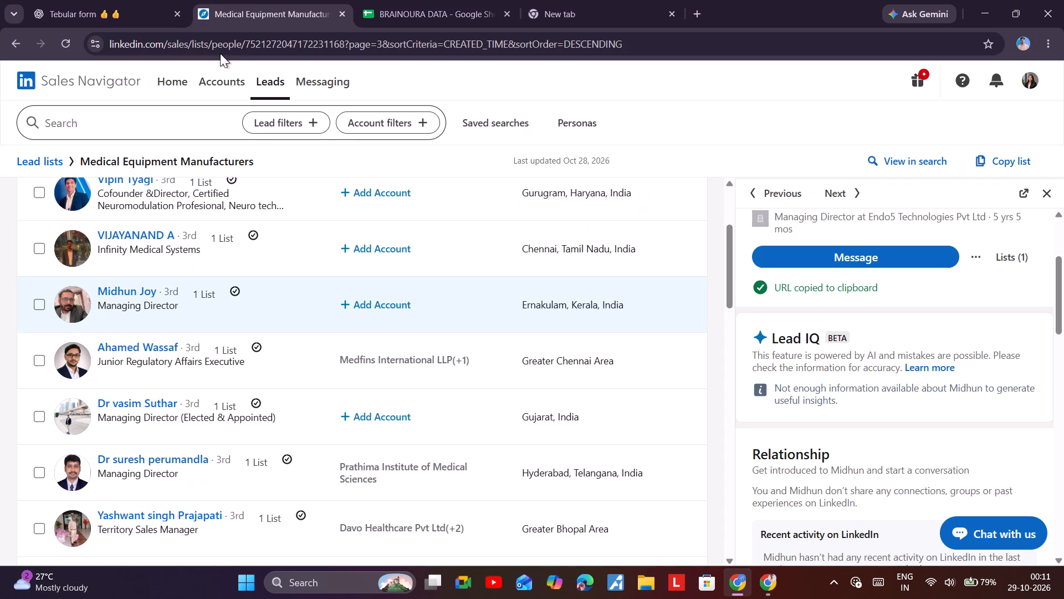
{"action": "left_click", "coordinate": [147, 342]}
{"action": "scroll", "coordinate": [151, 344], "scroll_direction": "down", "scroll_amount": 1}
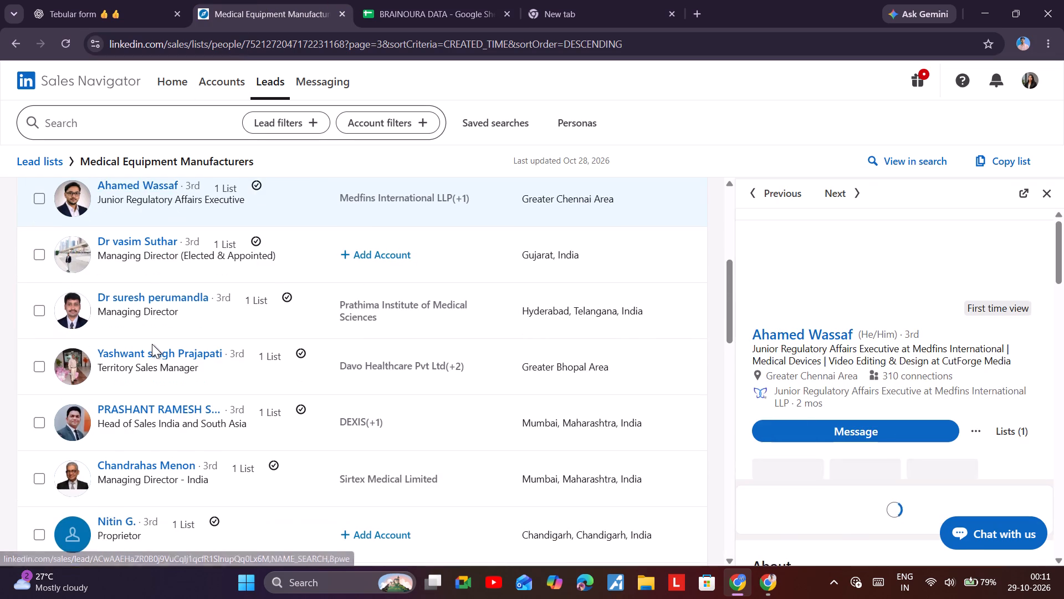
{"action": "left_click", "coordinate": [972, 428]}
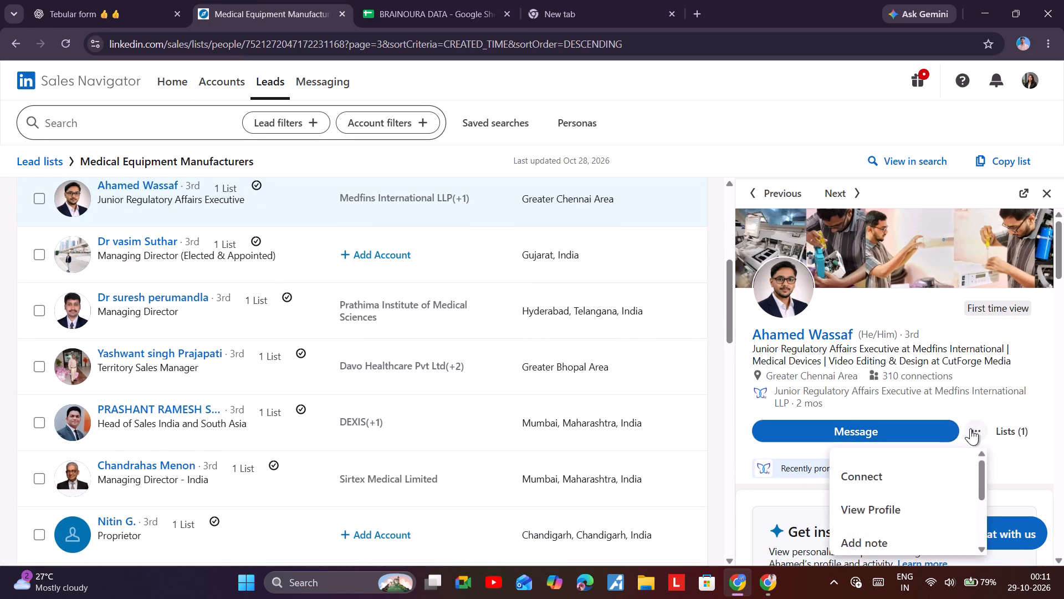
{"action": "scroll", "coordinate": [969, 429], "scroll_direction": "down", "scroll_amount": 1}
{"action": "left_click", "coordinate": [953, 437]}
{"action": "left_click", "coordinate": [396, 0]}
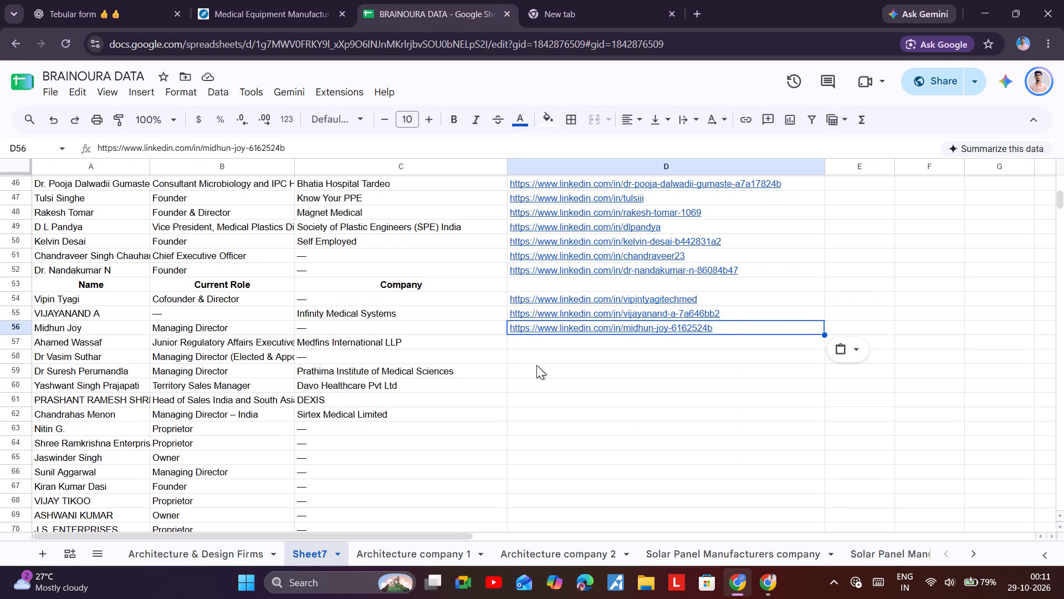
{"action": "right_click", "coordinate": [543, 348]}
{"action": "left_click", "coordinate": [593, 176]}
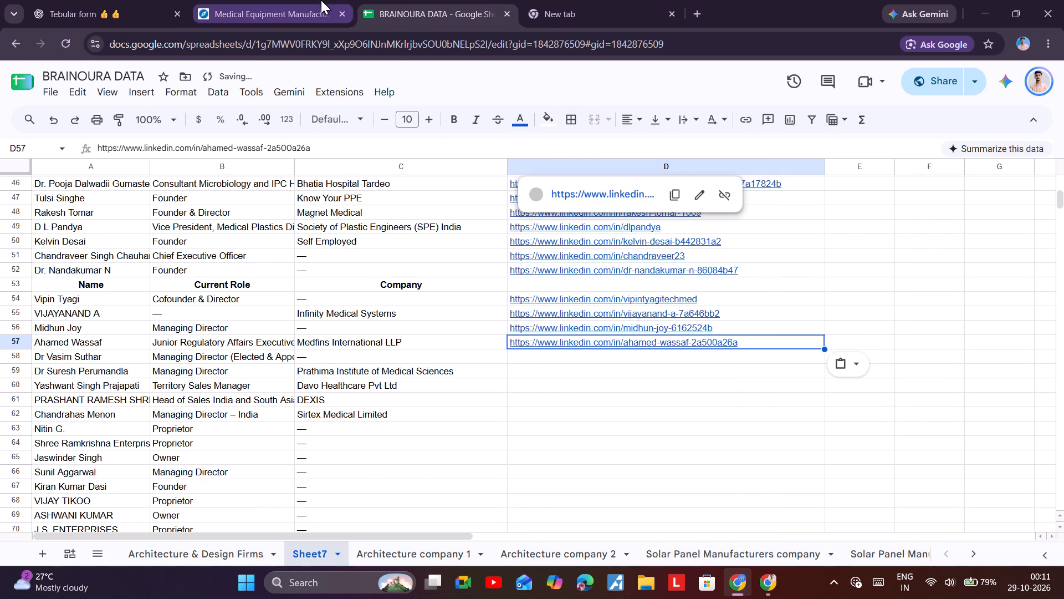
Copy the LinkedIn.com URL of page 3's fifth lead, the Managing Director (Elected & Appointed) in Gujarat, and paste it into cell D58.
{"action": "left_click", "coordinate": [321, 0]}
{"action": "left_click", "coordinate": [154, 238]}
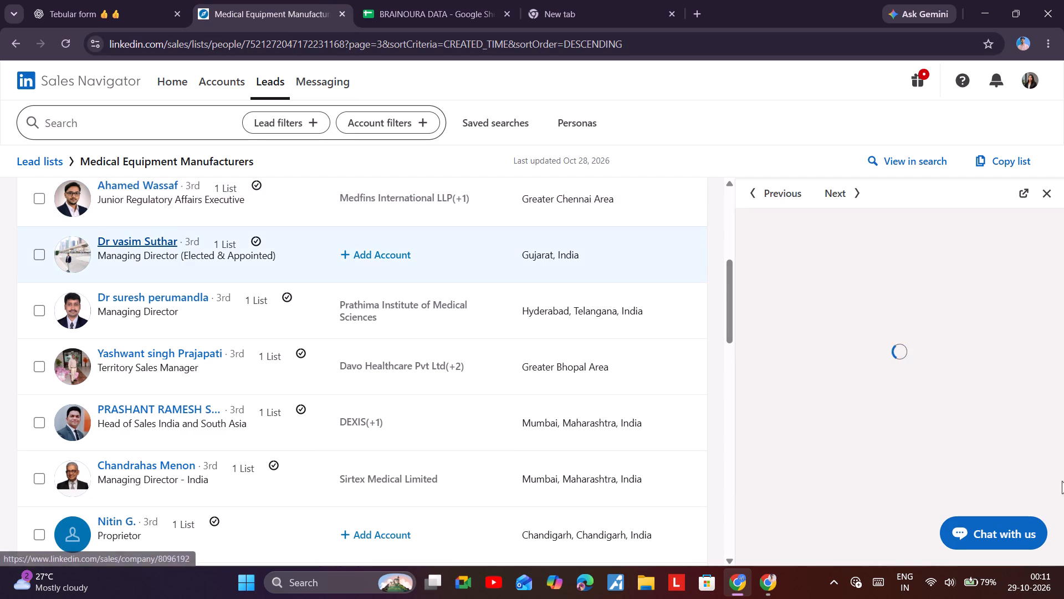
{"action": "left_click", "coordinate": [973, 443]}
{"action": "scroll", "coordinate": [973, 443], "scroll_direction": "down", "scroll_amount": 1}
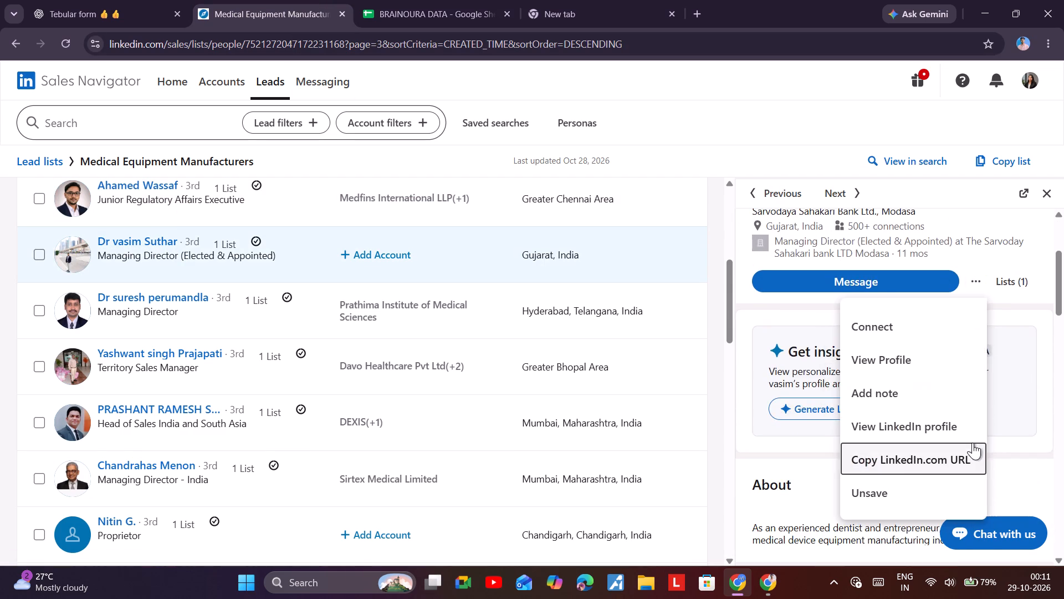
{"action": "left_click", "coordinate": [912, 463]}
{"action": "left_click", "coordinate": [436, 0]}
{"action": "right_click", "coordinate": [571, 359]}
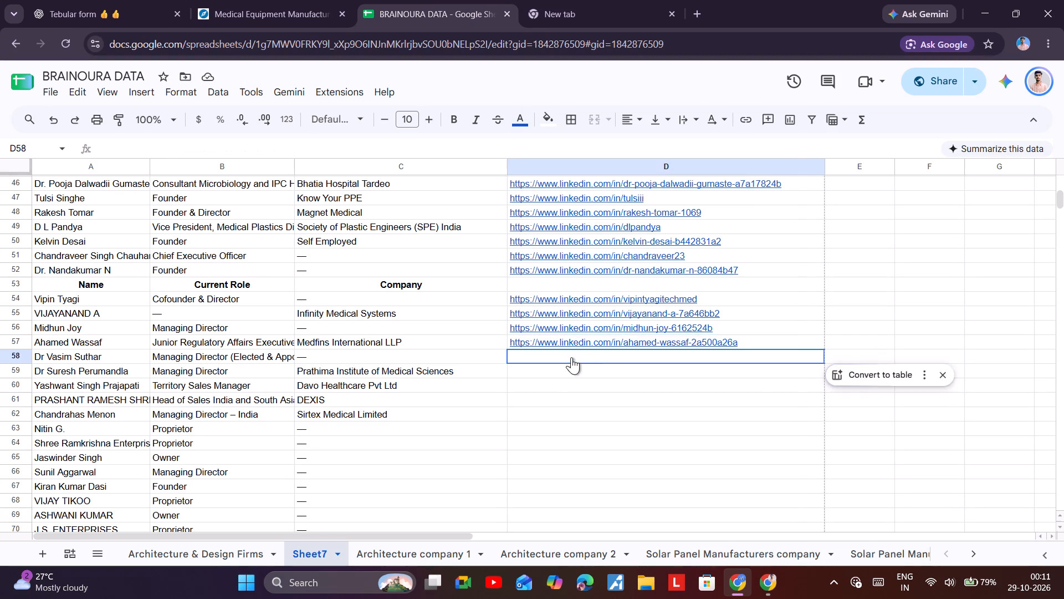
{"action": "left_click", "coordinate": [635, 170]}
Copy the LinkedIn.com URL of page 3's sixth lead, the Prathima Institute of Medical Sciences Managing Director in Hyderabad.
{"action": "left_click", "coordinate": [276, 0]}
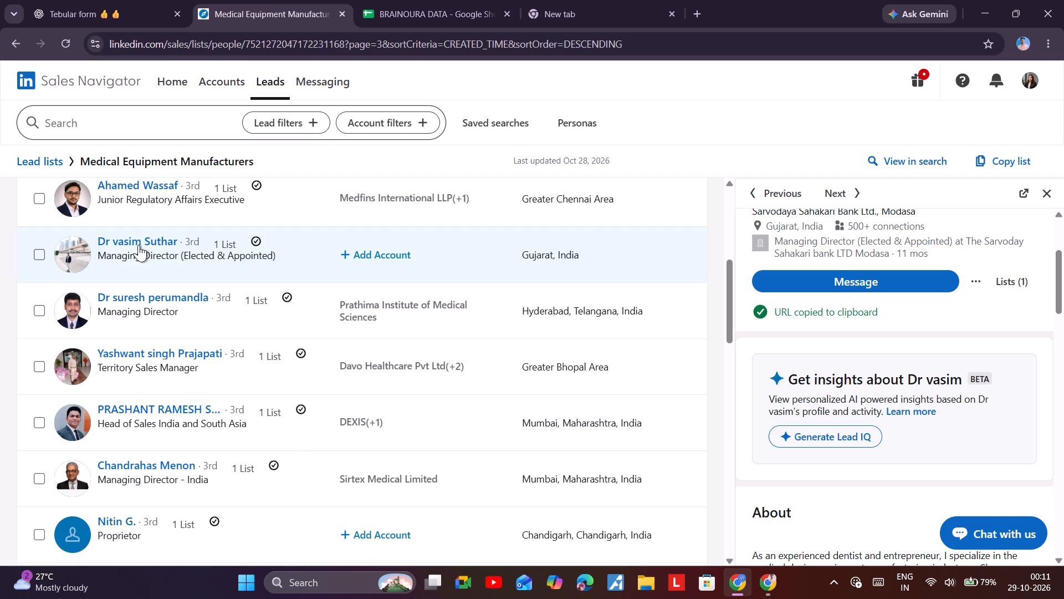
{"action": "left_click", "coordinate": [148, 289]}
{"action": "left_click", "coordinate": [180, 300]}
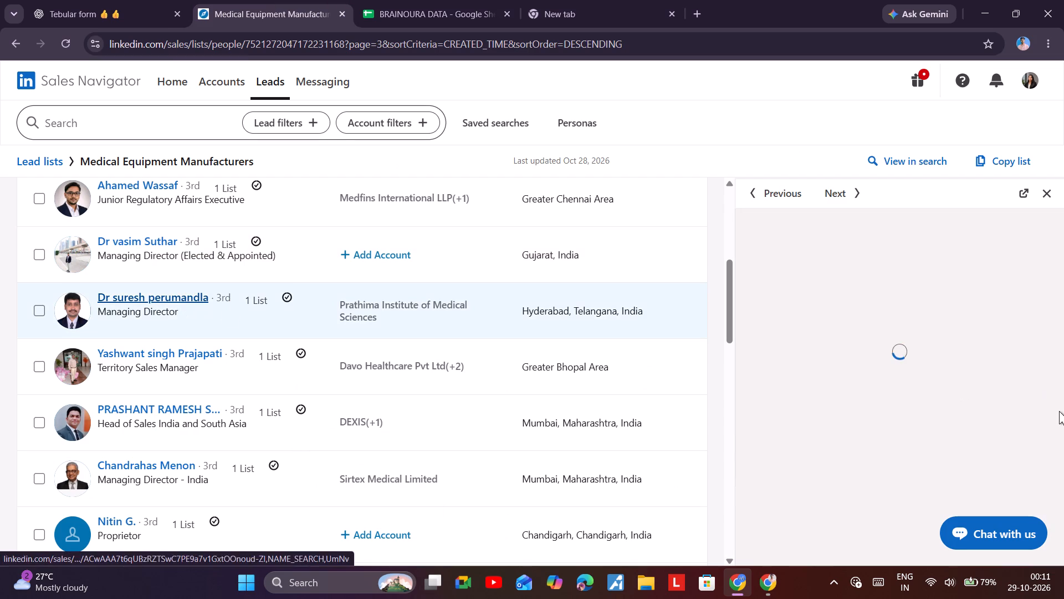
{"action": "left_click", "coordinate": [966, 402]}
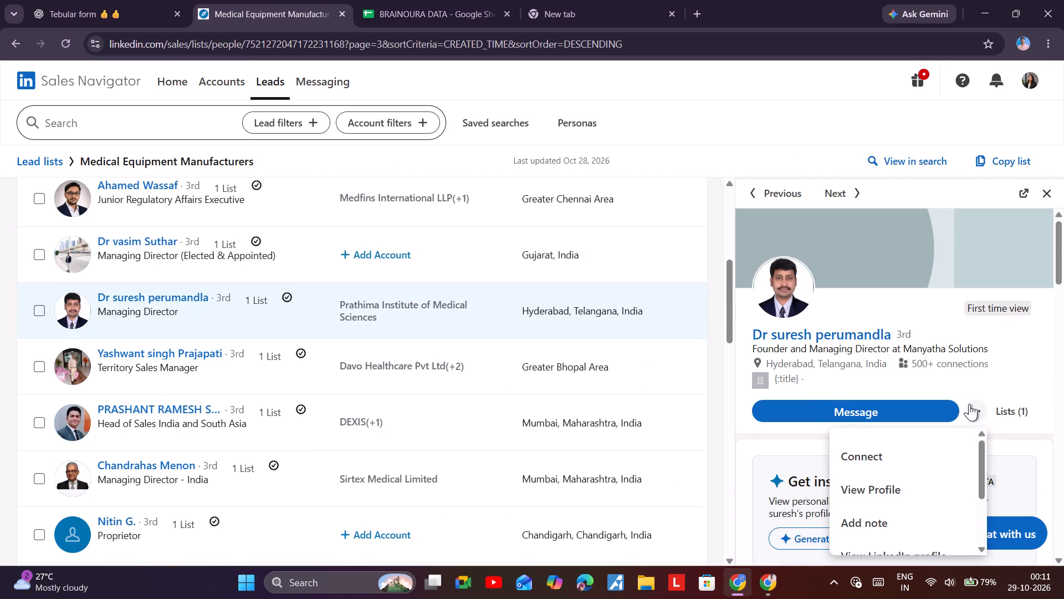
{"action": "scroll", "coordinate": [959, 403], "scroll_direction": "down", "scroll_amount": 1}
{"action": "left_click_drag", "start_coordinate": [934, 411], "coordinate": [925, 407]}
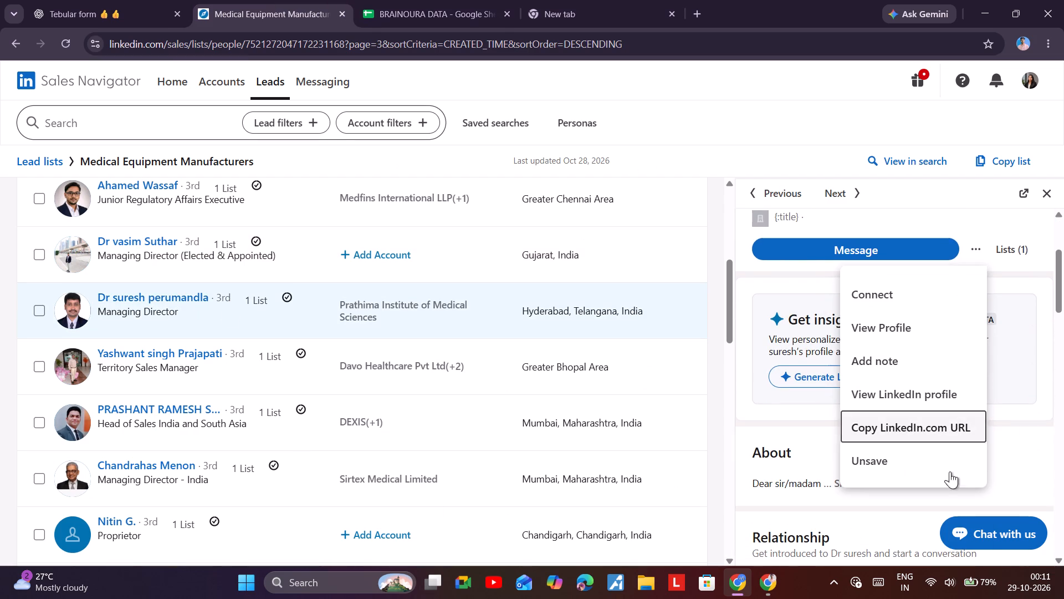
{"action": "left_click", "coordinate": [950, 432]}
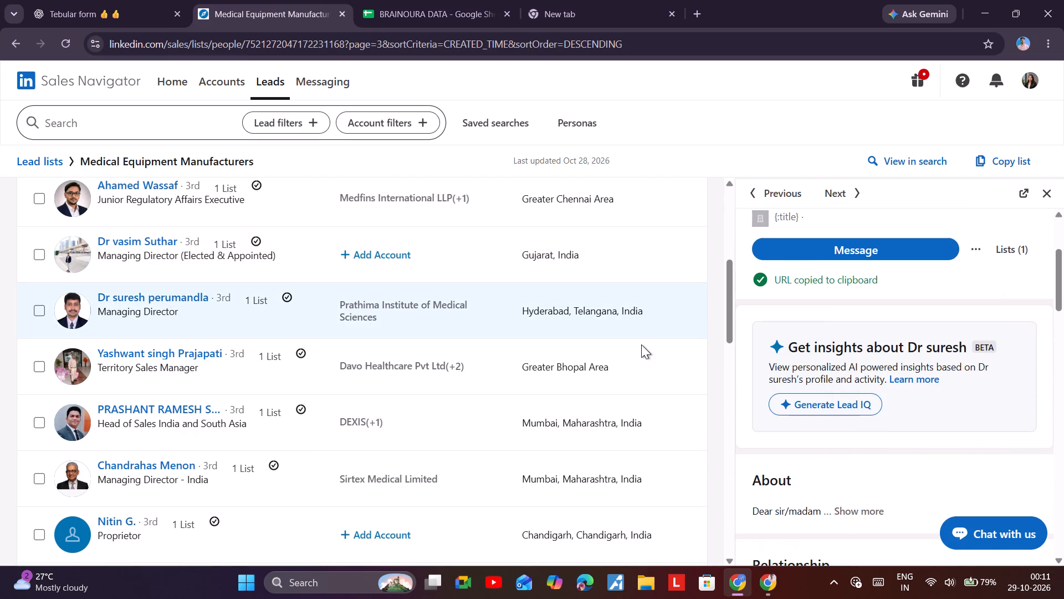
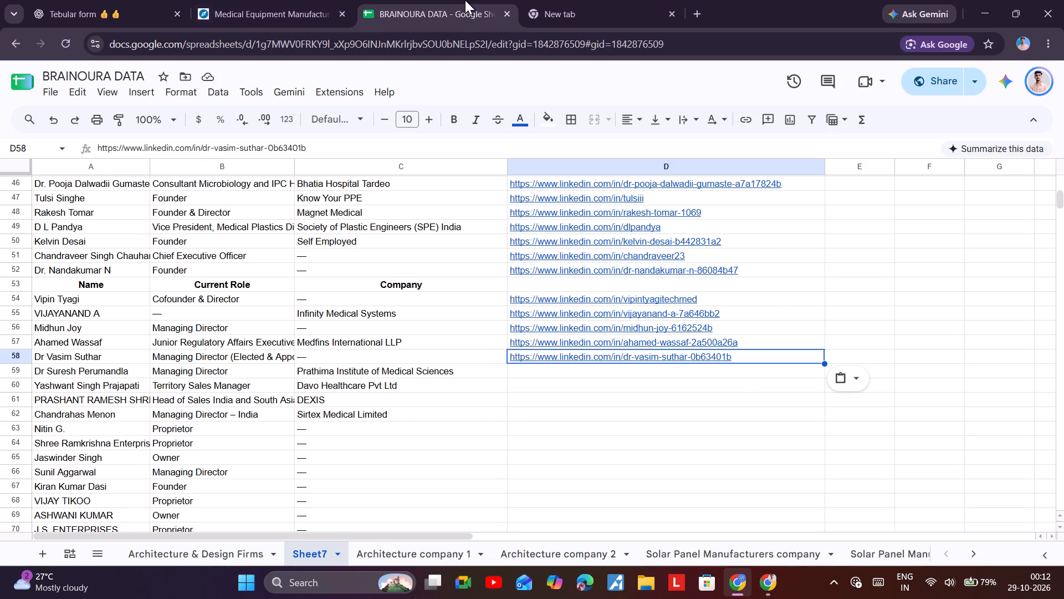
Copy the LinkedIn.com URL of page 3's sixth lead, the Prathima Institute of Medical Sciences Managing Director, and paste it into cell D59.
{"action": "left_click", "coordinate": [260, 0]}
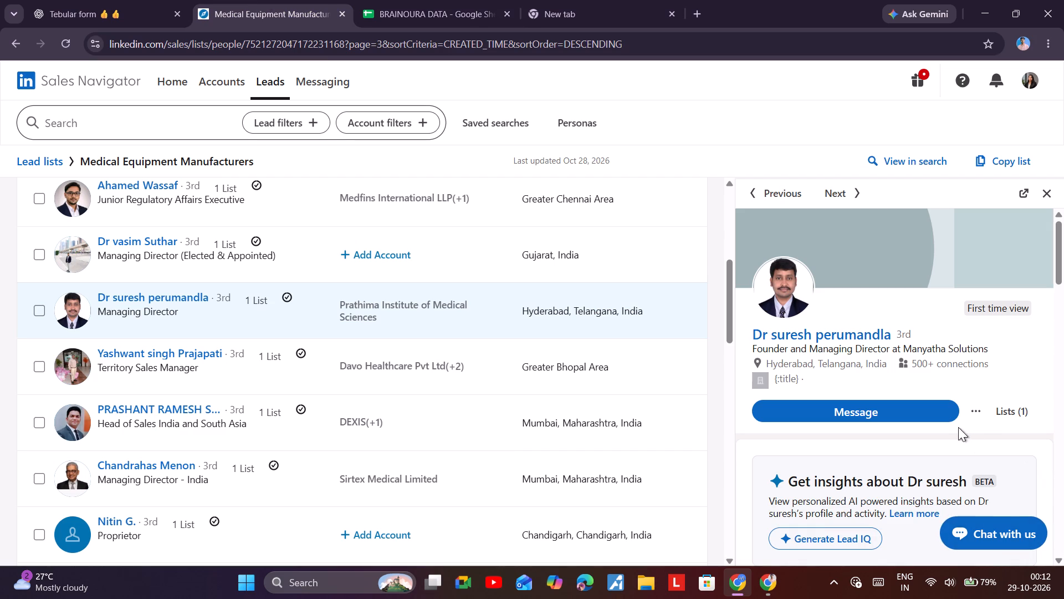
{"action": "left_click", "coordinate": [981, 404]}
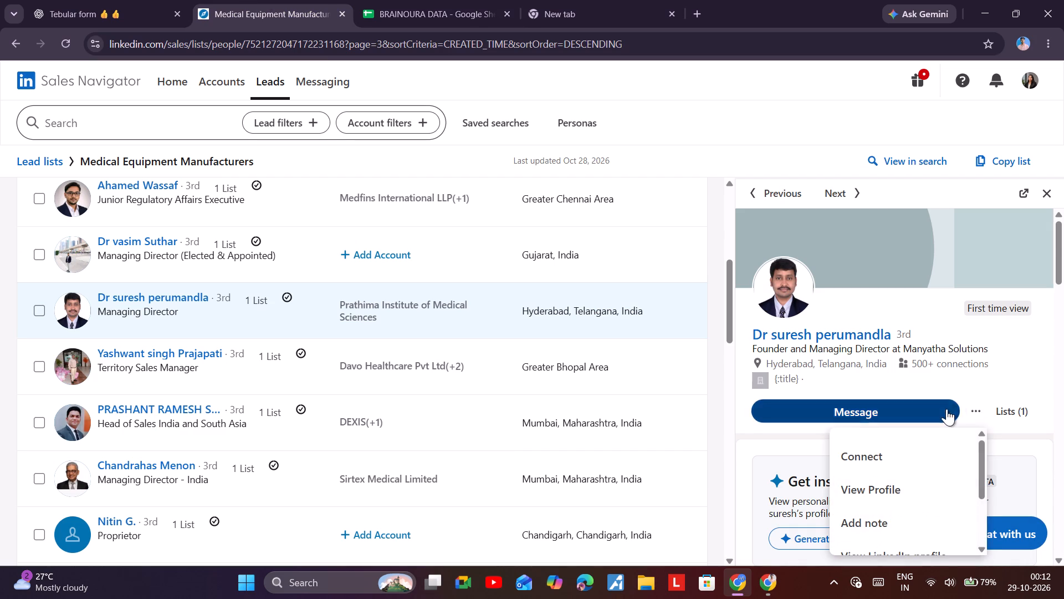
{"action": "scroll", "coordinate": [969, 346], "scroll_direction": "down", "scroll_amount": 1}
{"action": "left_click", "coordinate": [874, 414]}
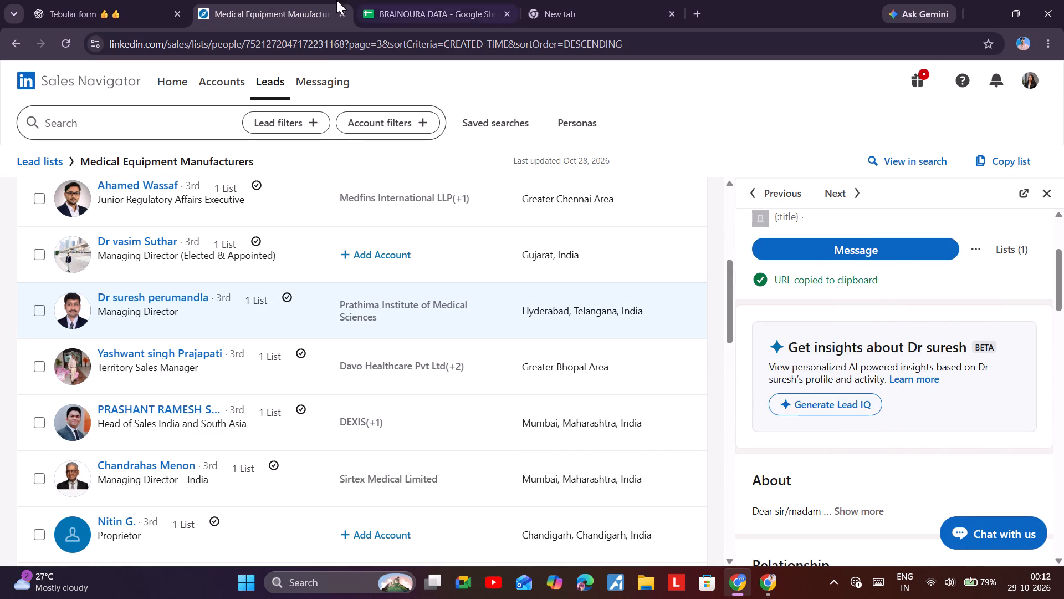
{"action": "left_click", "coordinate": [396, 0]}
{"action": "right_click", "coordinate": [597, 373]}
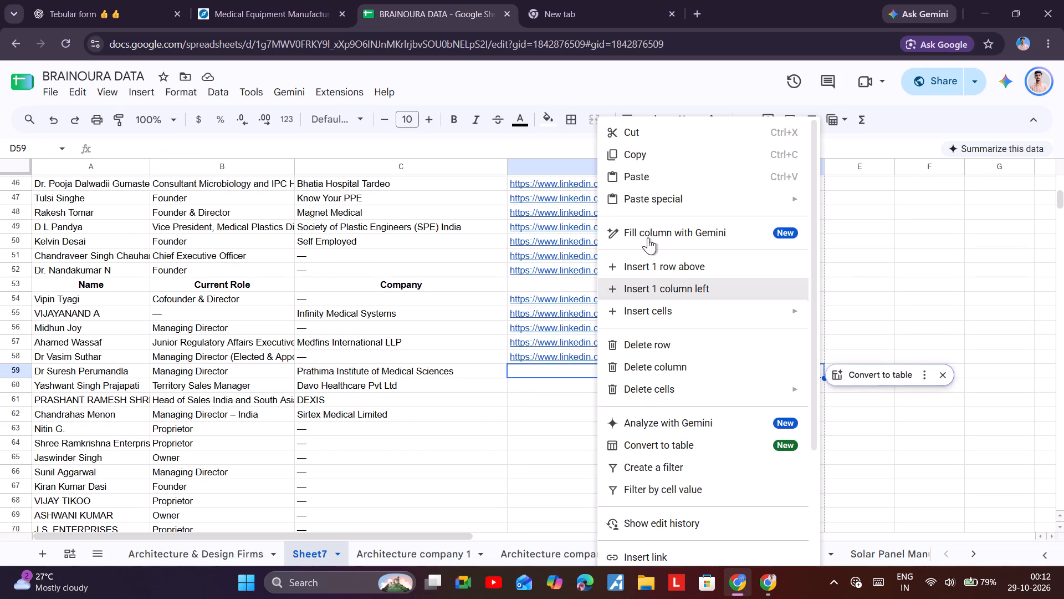
{"action": "left_click", "coordinate": [649, 168]}
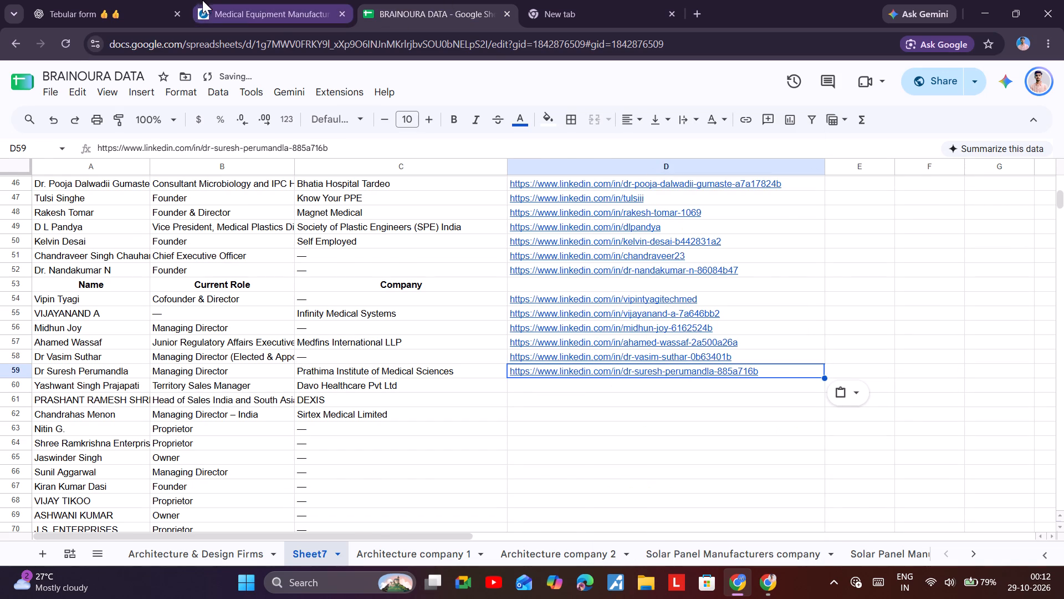
Open the lead details of page 3's seventh lead, the Davo Healthcare Territory Sales Manager in Greater Bhopal Area.
{"action": "left_click", "coordinate": [212, 0]}
{"action": "left_click", "coordinate": [193, 339]}
{"action": "left_click", "coordinate": [185, 344]}
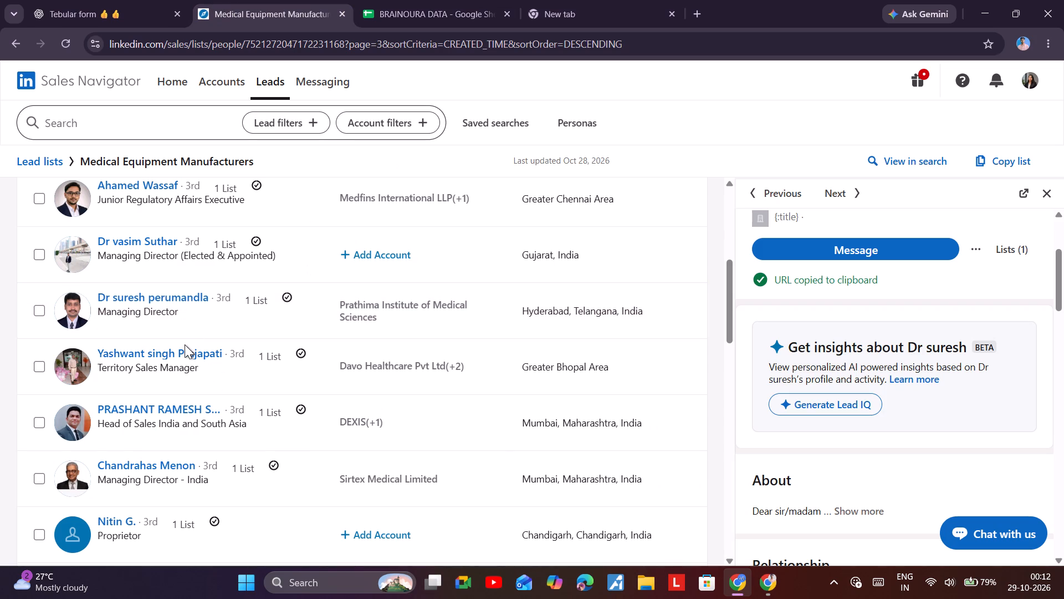
{"action": "left_click", "coordinate": [171, 359]}
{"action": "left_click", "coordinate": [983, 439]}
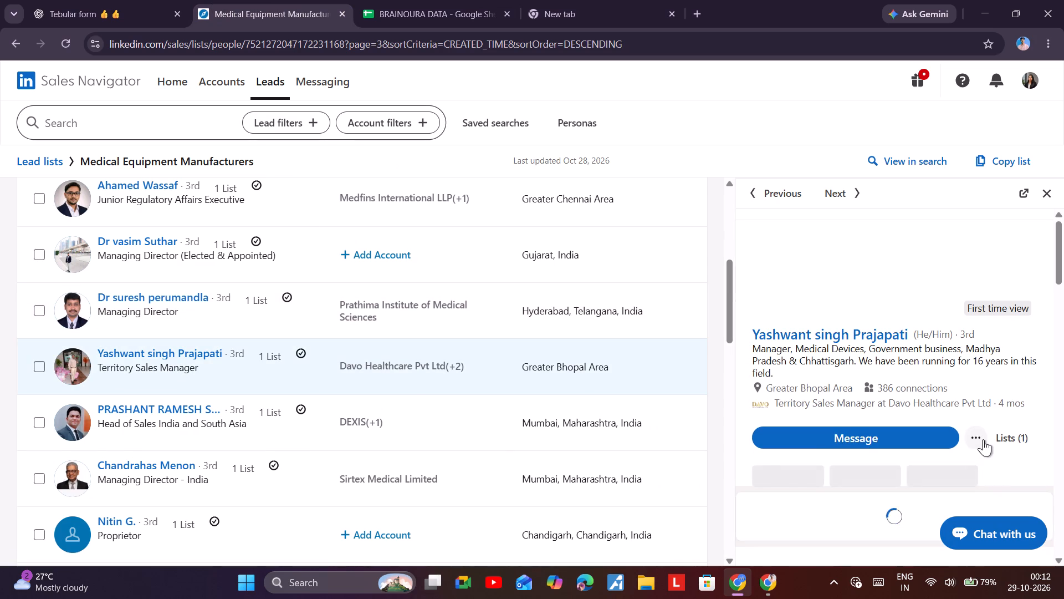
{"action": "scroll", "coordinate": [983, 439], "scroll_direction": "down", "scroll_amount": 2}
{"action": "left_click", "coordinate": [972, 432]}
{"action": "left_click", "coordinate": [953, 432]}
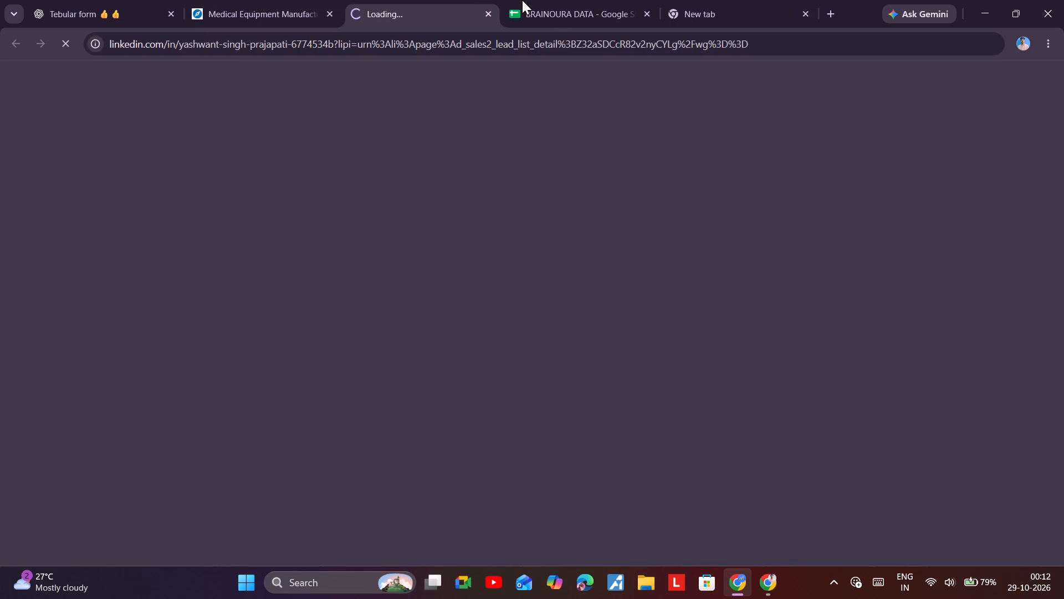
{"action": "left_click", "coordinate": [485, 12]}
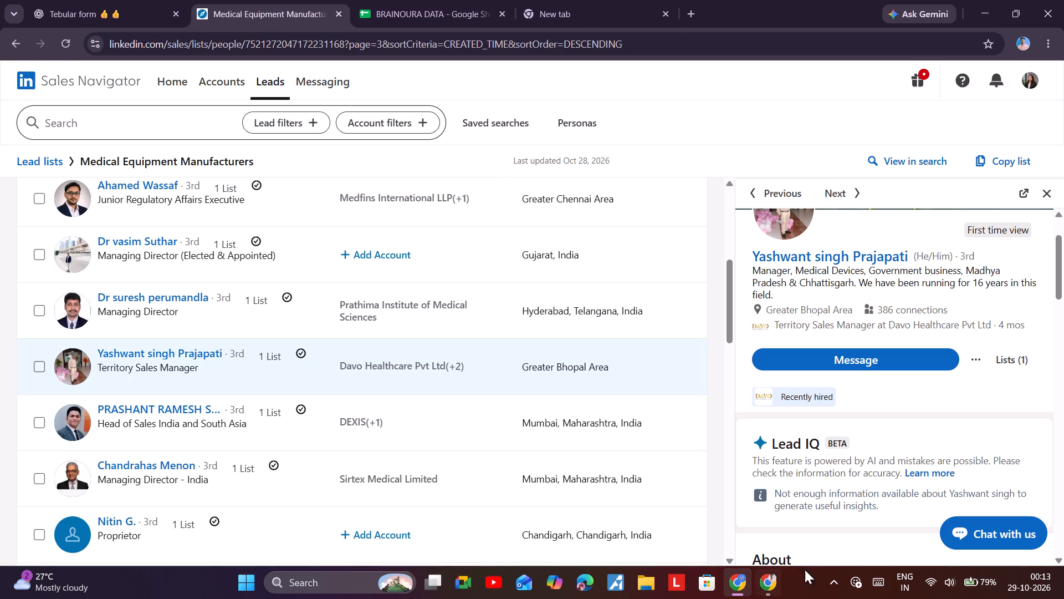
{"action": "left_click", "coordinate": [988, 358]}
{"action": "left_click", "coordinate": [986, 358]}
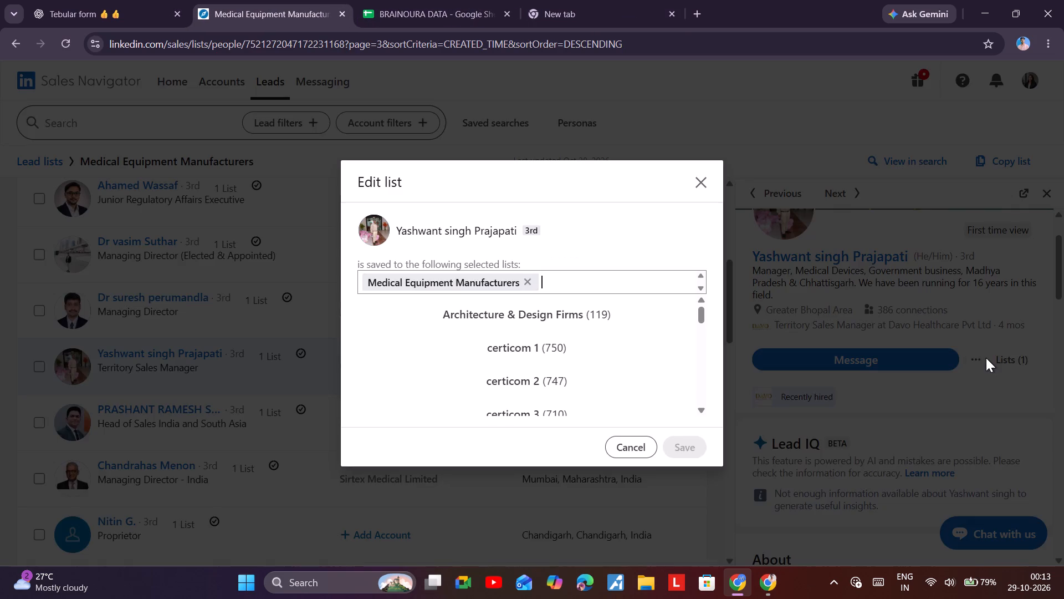
Copy the LinkedIn.com URL of the Davo Healthcare Territory Sales Manager and paste it into cell D60.
{"action": "double_click", "coordinate": [986, 358]}
{"action": "scroll", "coordinate": [986, 358], "scroll_direction": "down", "scroll_amount": 1}
{"action": "left_click", "coordinate": [959, 364]}
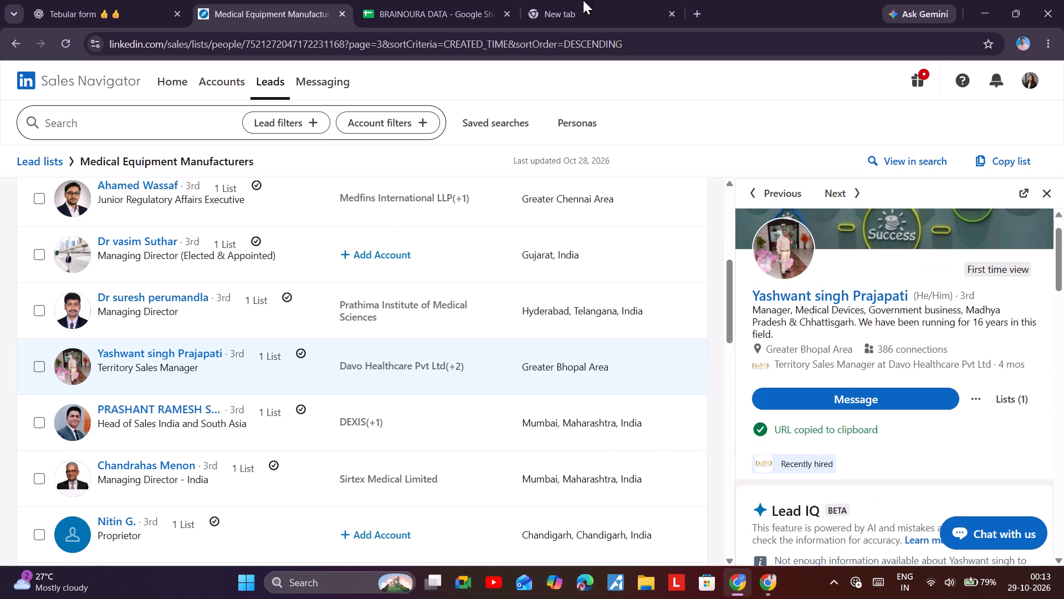
{"action": "left_click", "coordinate": [459, 0]}
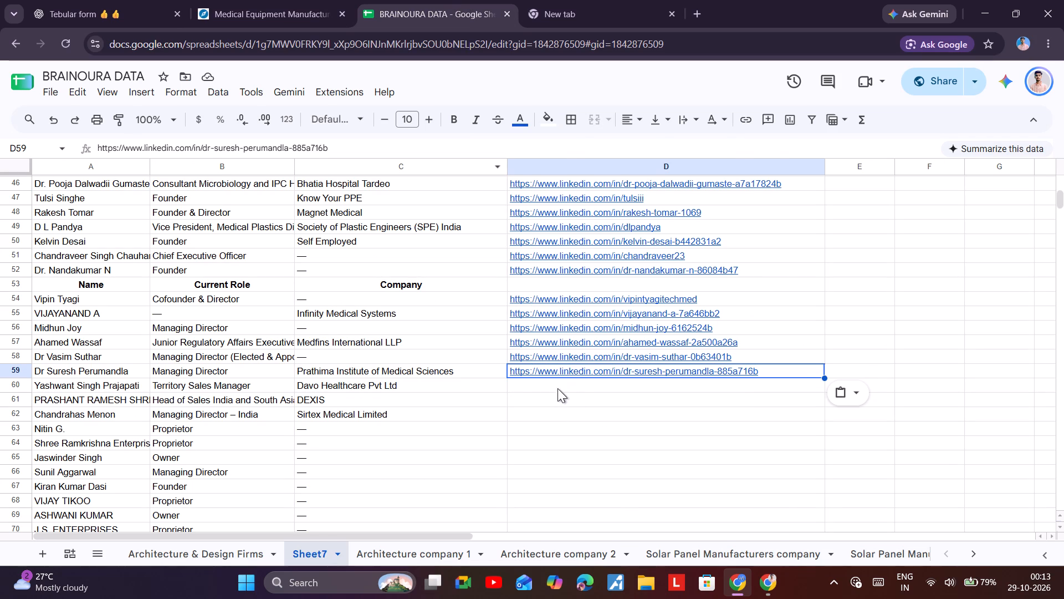
{"action": "right_click", "coordinate": [557, 388]}
{"action": "left_click", "coordinate": [587, 182]}
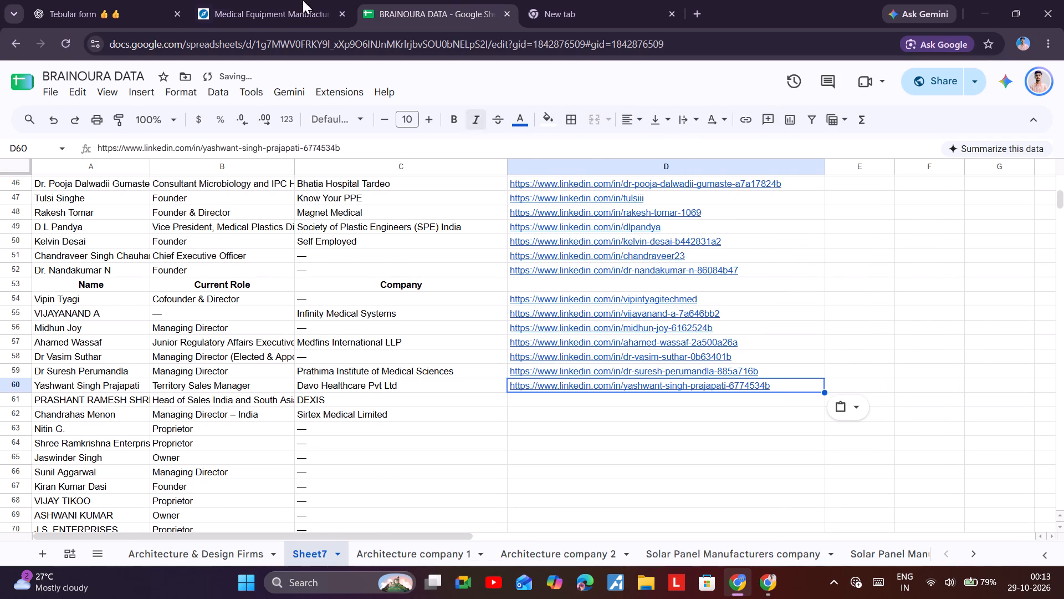
Copy the LinkedIn.com URL of page 3's eighth lead, the DEXIS Head of Sales India and South Asia, and paste it into cell D61.
{"action": "left_click", "coordinate": [225, 0]}
{"action": "left_click", "coordinate": [119, 403]}
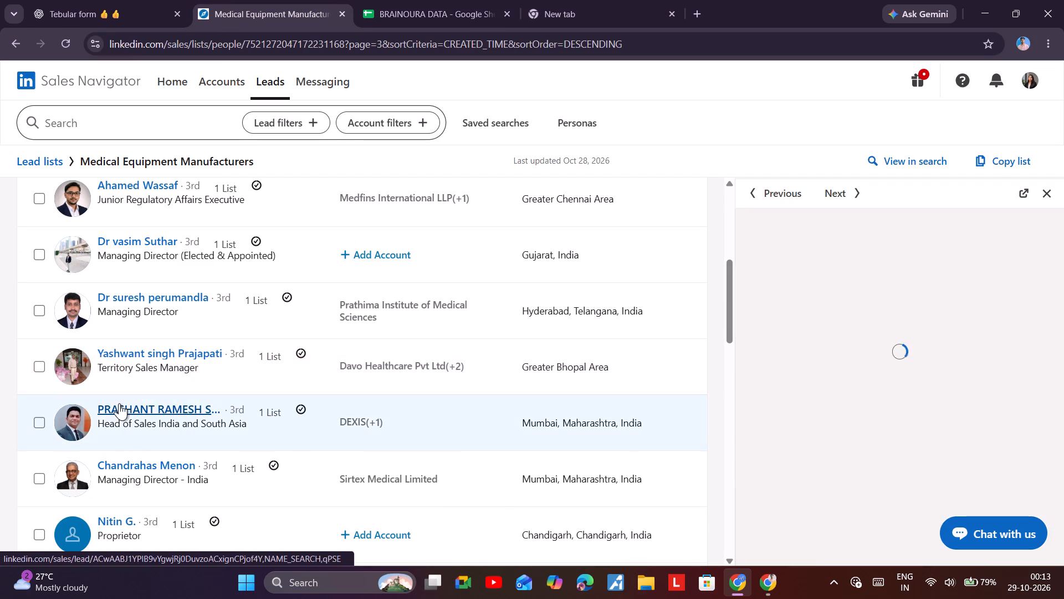
{"action": "scroll", "coordinate": [456, 409], "scroll_direction": "down", "scroll_amount": 1}
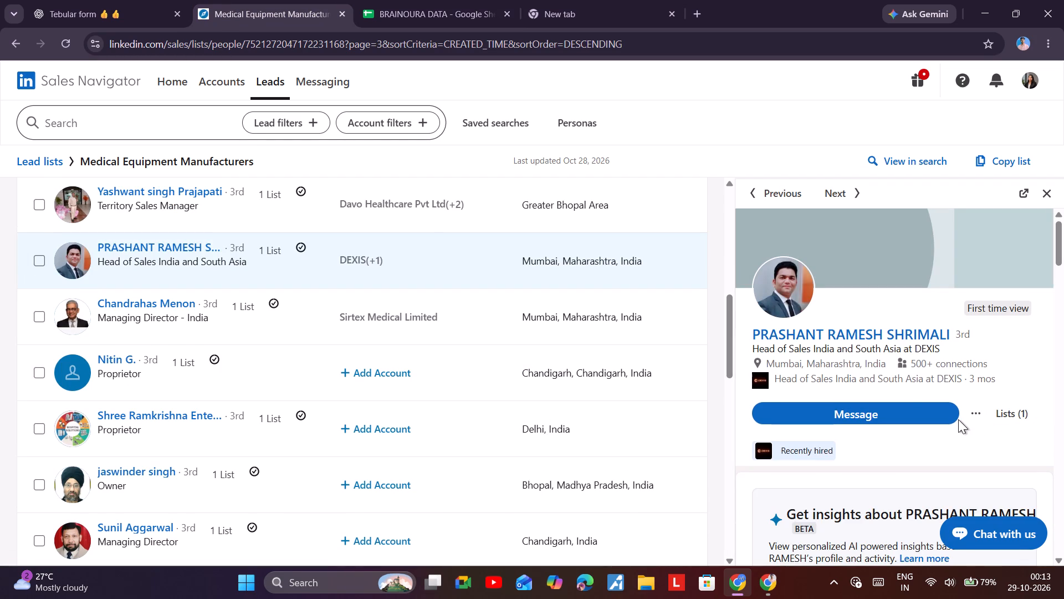
{"action": "left_click", "coordinate": [975, 409]}
{"action": "scroll", "coordinate": [975, 409], "scroll_direction": "down", "scroll_amount": 1}
{"action": "left_click", "coordinate": [948, 415]}
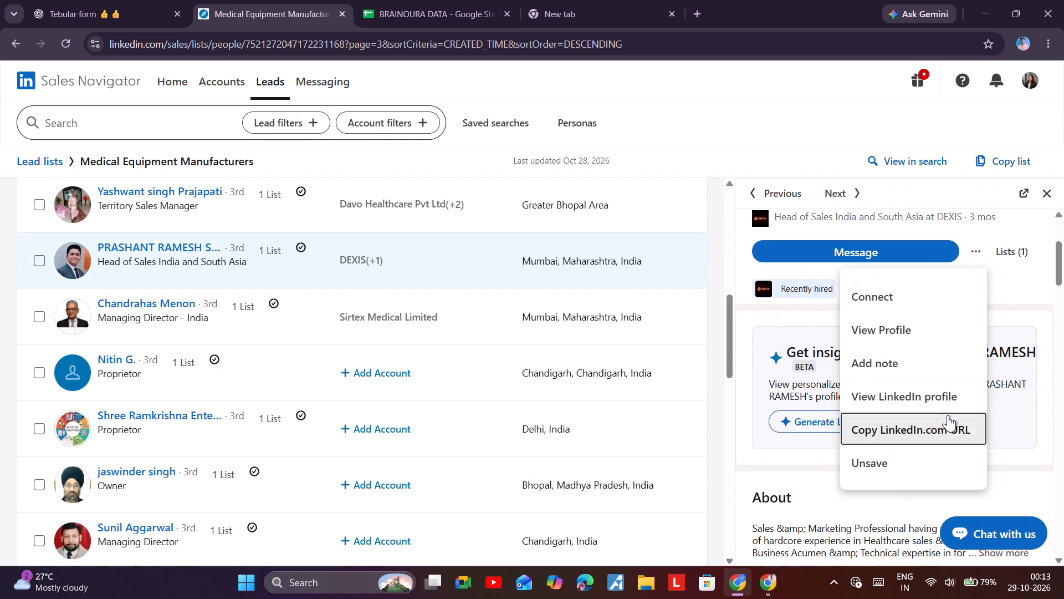
{"action": "left_click", "coordinate": [438, 0]}
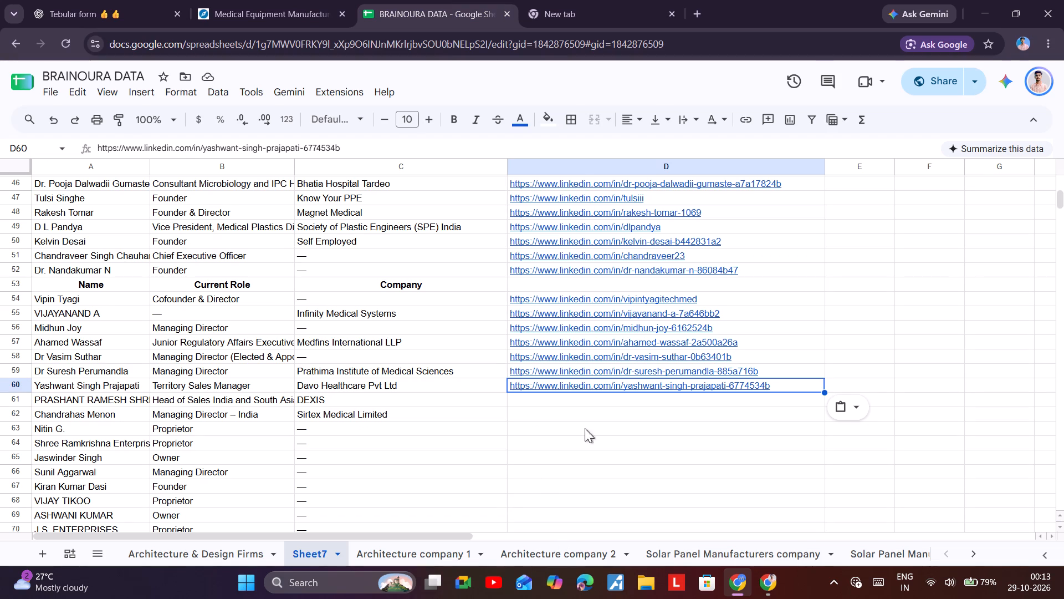
{"action": "right_click", "coordinate": [575, 405]}
{"action": "left_click", "coordinate": [603, 177]}
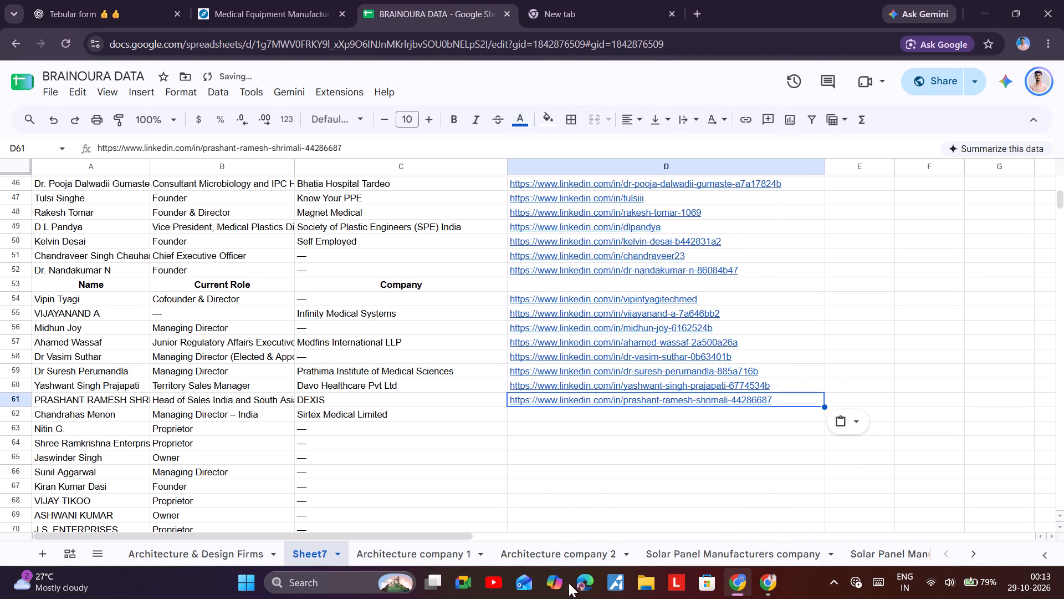
Copy the LinkedIn.com URL of page 3's ninth lead, the Sirtex Medical Limited Managing Director - India, and paste it into cell D62.
{"action": "left_click", "coordinate": [243, 0]}
{"action": "left_click", "coordinate": [149, 306]}
{"action": "scroll", "coordinate": [149, 306], "scroll_direction": "down", "scroll_amount": 2}
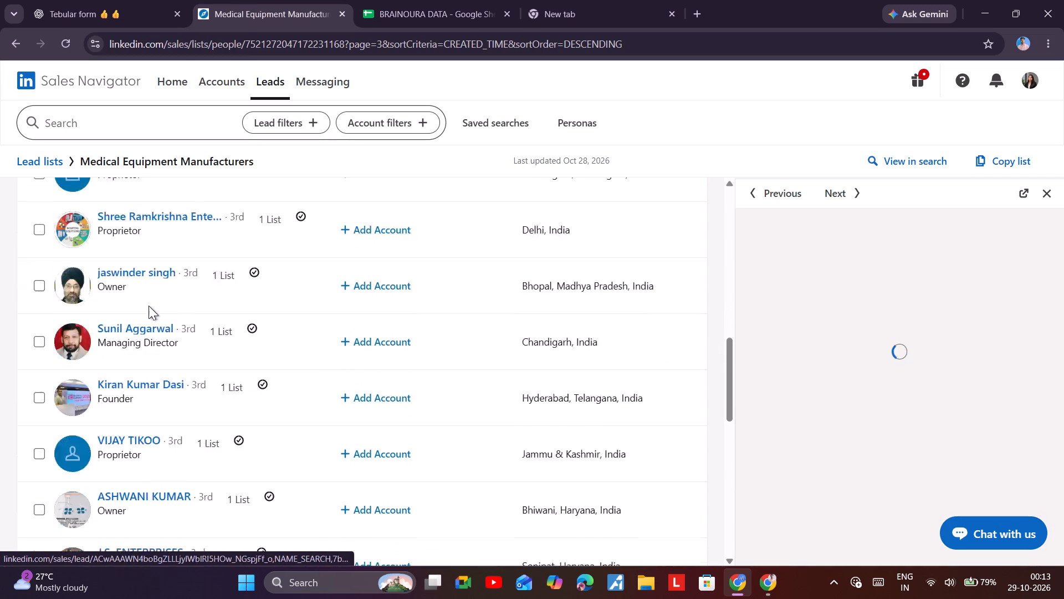
{"action": "scroll", "coordinate": [168, 304], "scroll_direction": "up", "scroll_amount": 2}
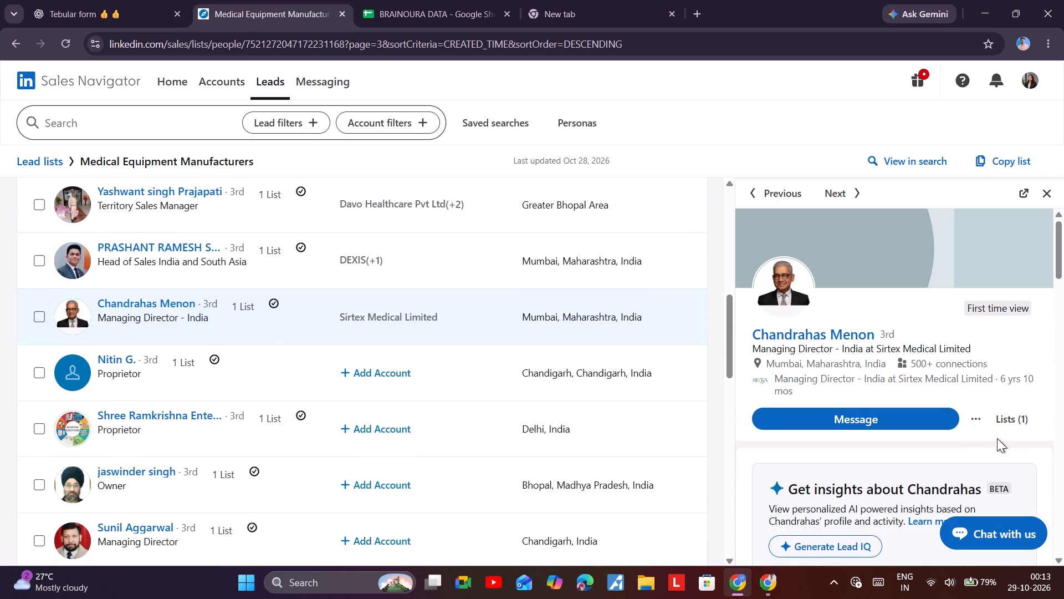
{"action": "scroll", "coordinate": [978, 415], "scroll_direction": "down", "scroll_amount": 1}
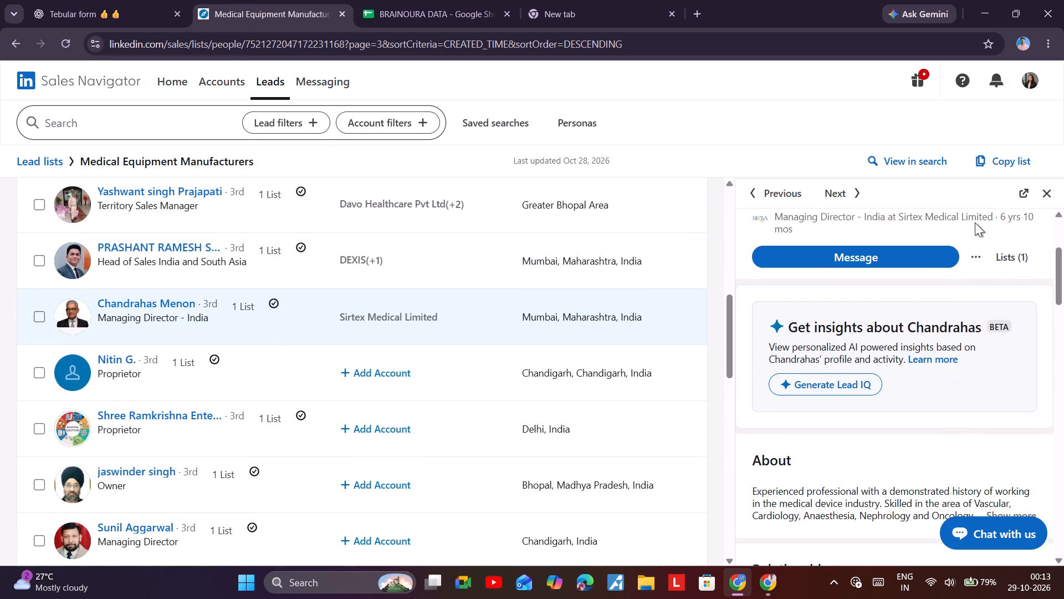
{"action": "left_click", "coordinate": [975, 247]}
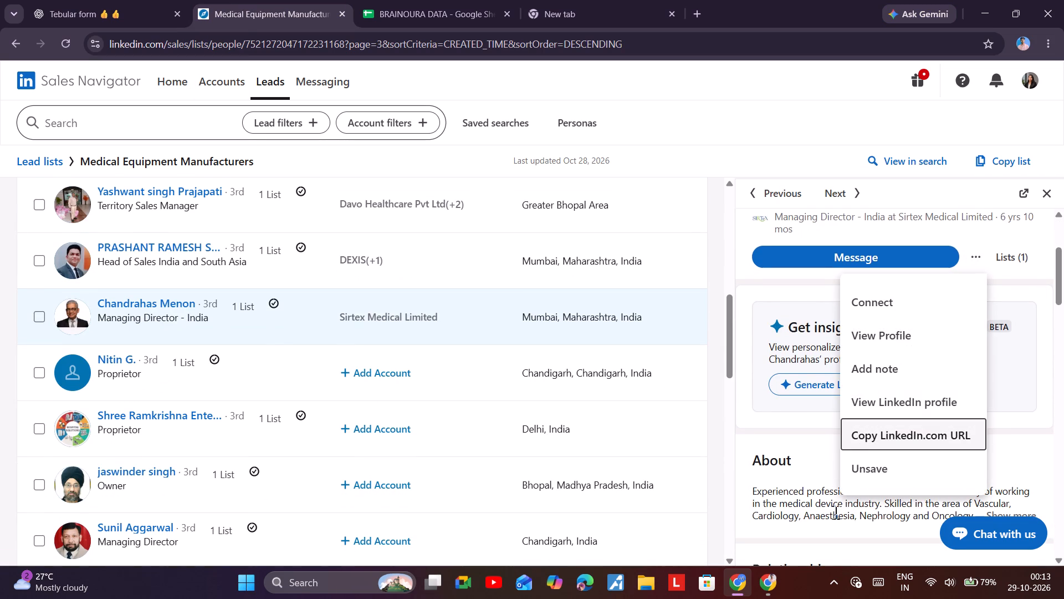
{"action": "left_click", "coordinate": [876, 444]}
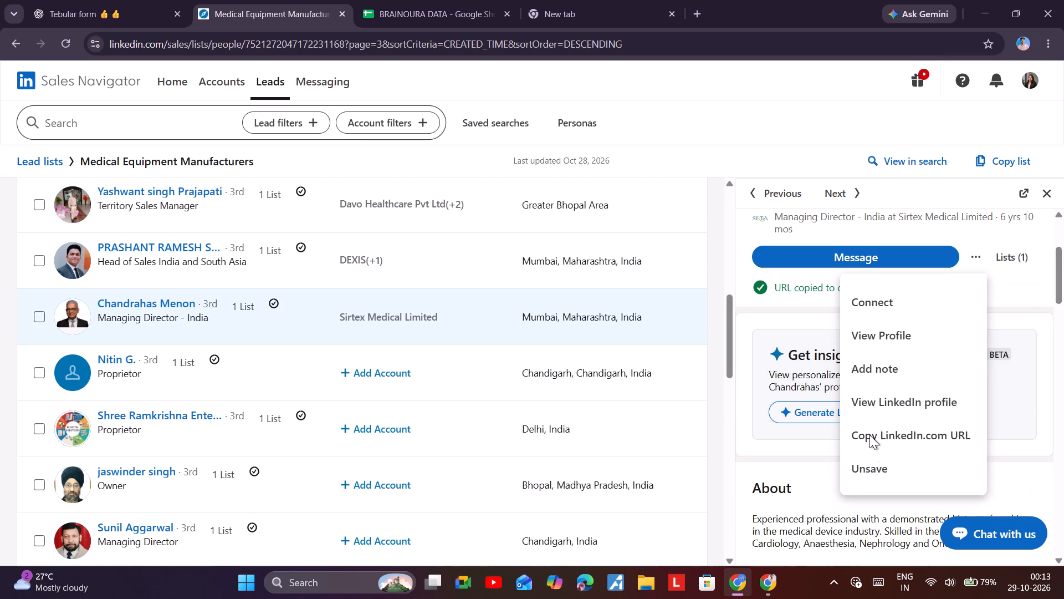
{"action": "left_click", "coordinate": [434, 0]}
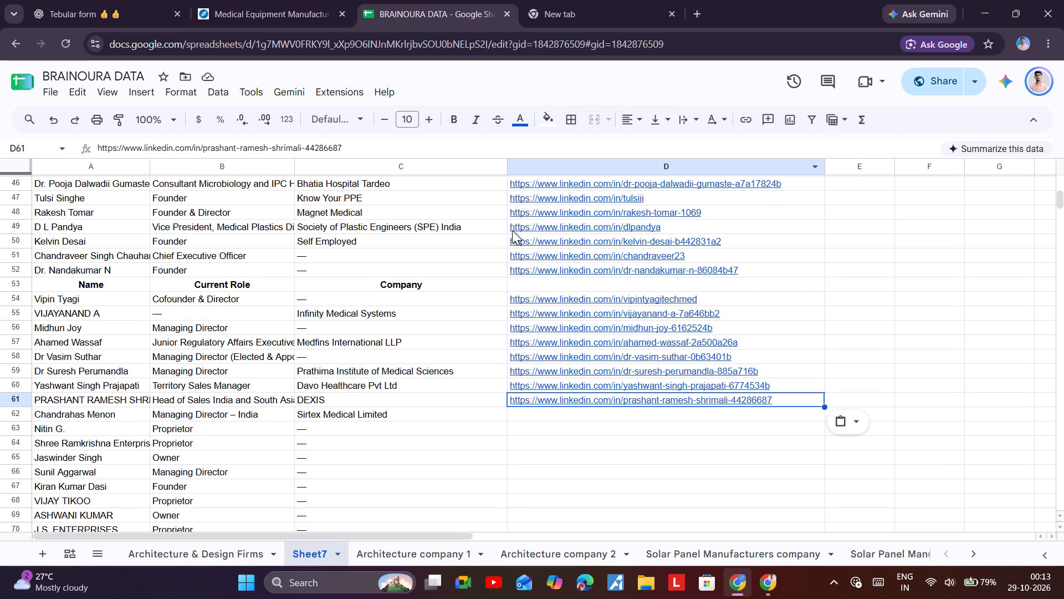
{"action": "right_click", "coordinate": [554, 420]}
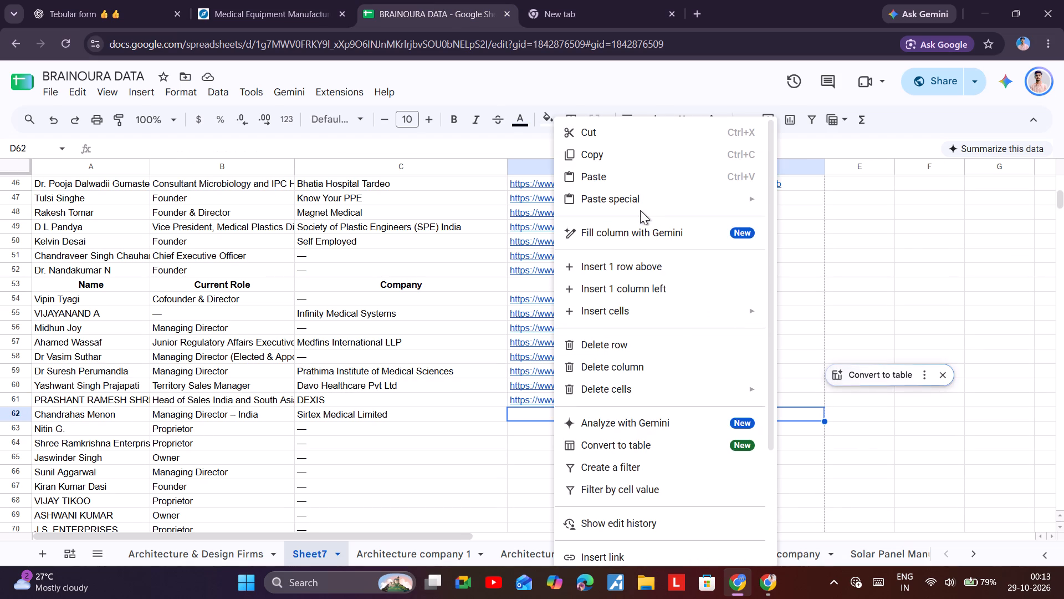
{"action": "left_click", "coordinate": [632, 180]}
Copy the LinkedIn.com URL of page 3's tenth lead, the Garg Enterprises Proprietor in Chandigarh, and paste it into cell D63.
{"action": "left_click", "coordinate": [295, 0]}
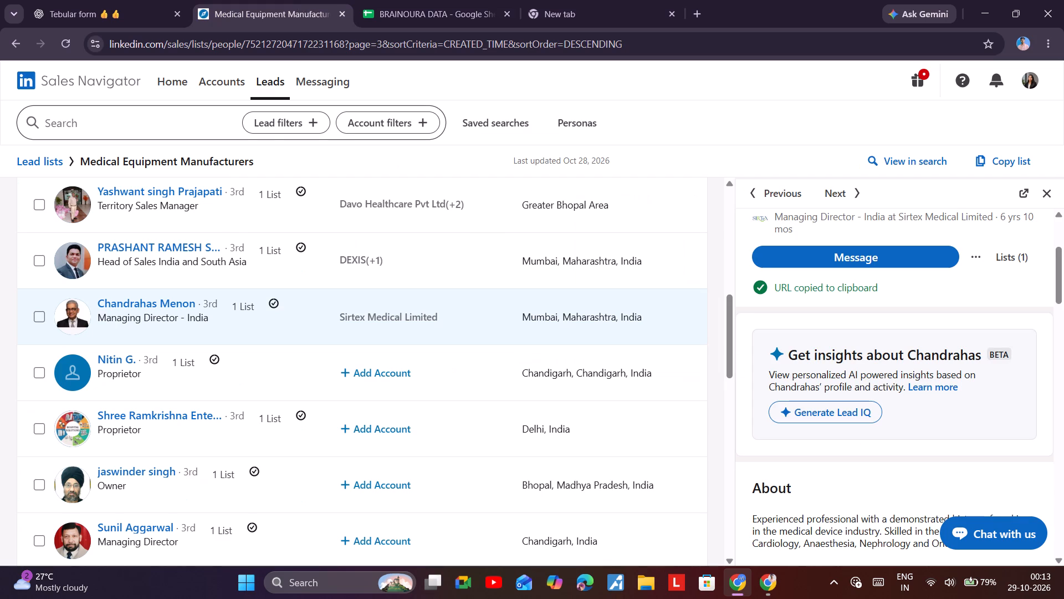
{"action": "left_click", "coordinate": [112, 362]}
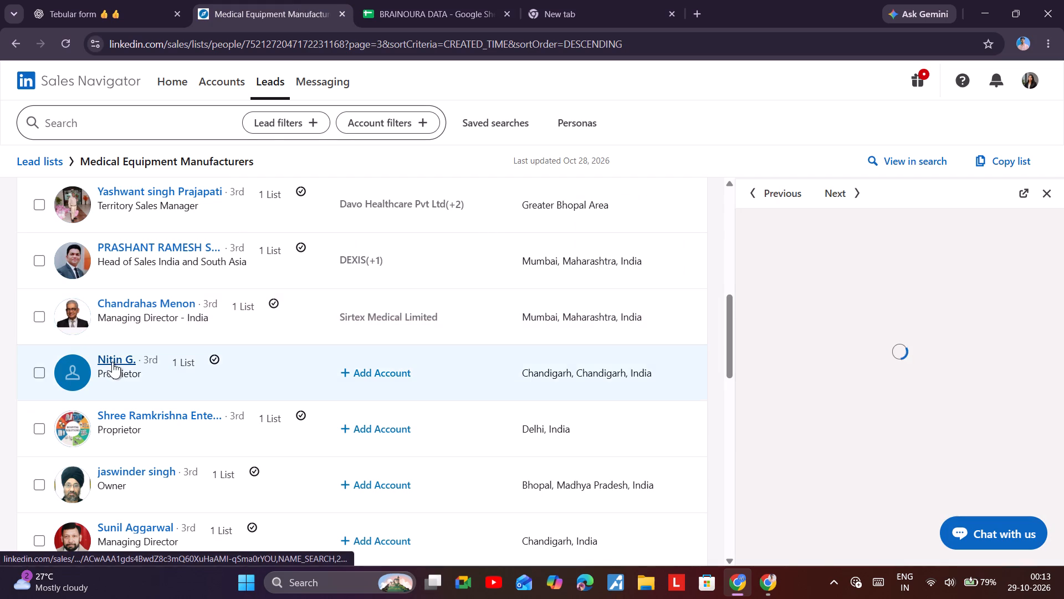
{"action": "scroll", "coordinate": [112, 362], "scroll_direction": "down", "scroll_amount": 1}
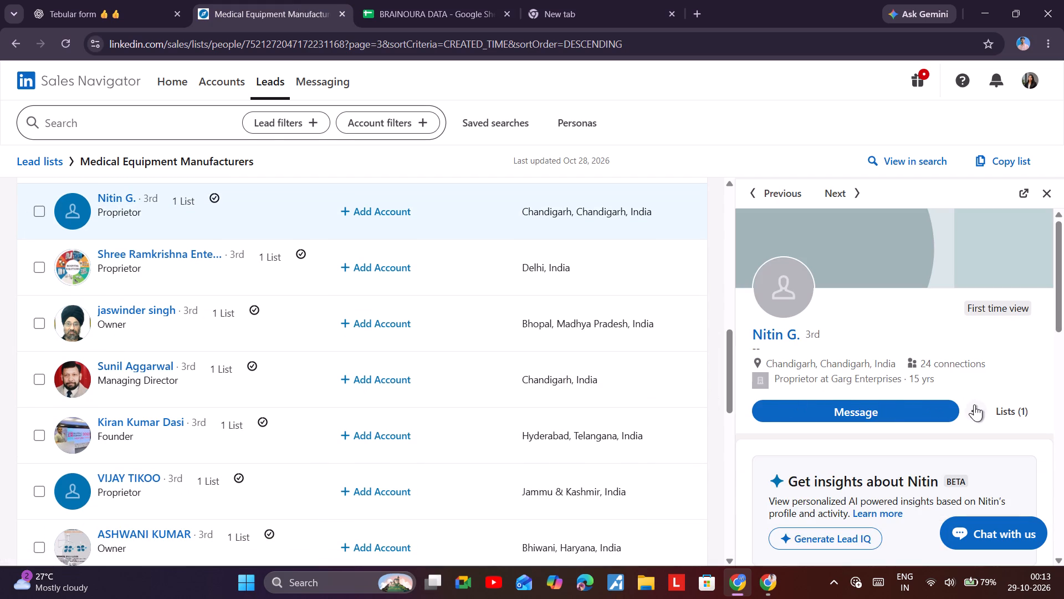
{"action": "left_click", "coordinate": [974, 408]}
{"action": "scroll", "coordinate": [973, 408], "scroll_direction": "down", "scroll_amount": 1}
{"action": "left_click", "coordinate": [931, 412]}
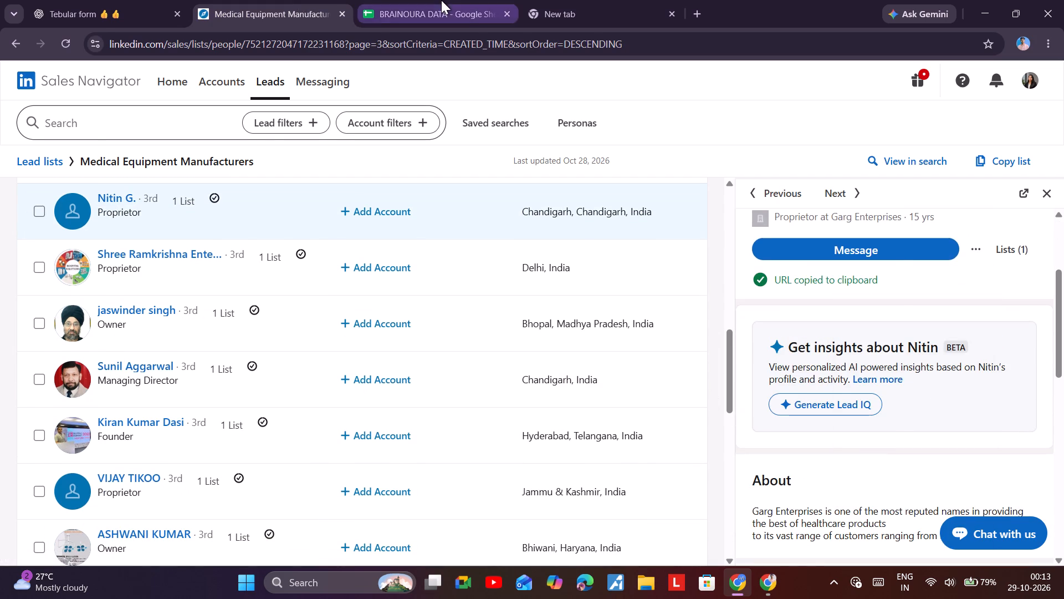
{"action": "left_click", "coordinate": [441, 0]}
{"action": "right_click_drag", "start_coordinate": [542, 427], "coordinate": [540, 434]}
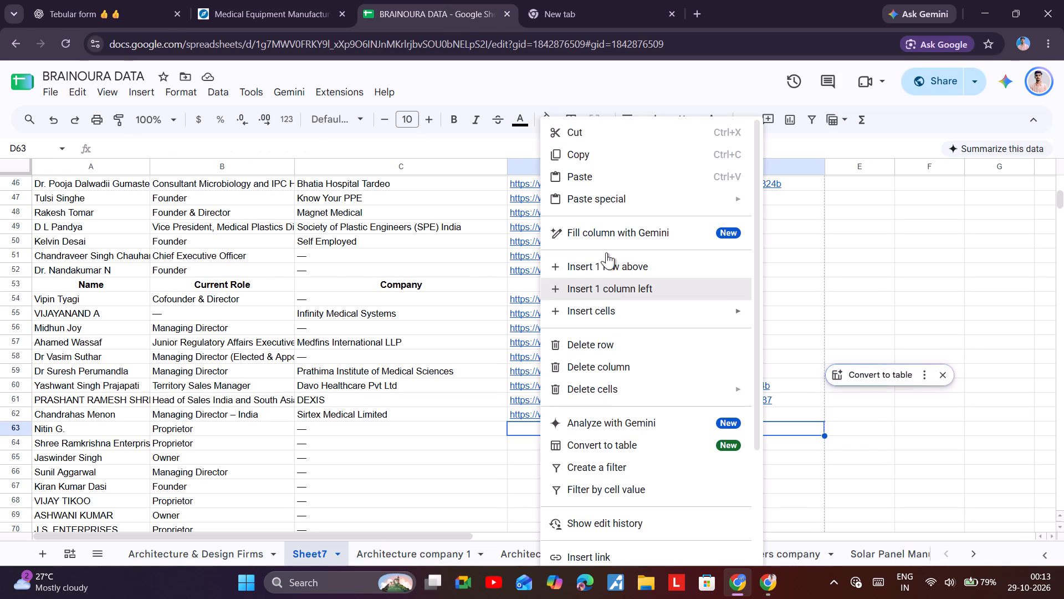
{"action": "left_click", "coordinate": [602, 181]}
Copy the LinkedIn.com URL of page 3's eleventh lead, Shree Ramkrishna Enterprises in Delhi, and paste it into cell D64.
{"action": "left_click", "coordinate": [264, 0]}
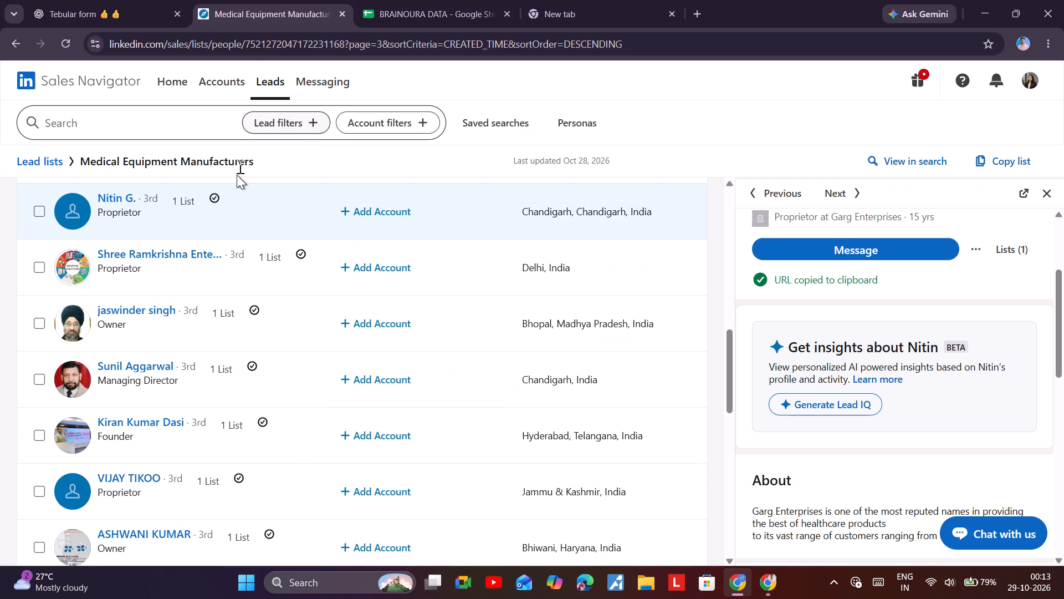
{"action": "left_click", "coordinate": [162, 247]}
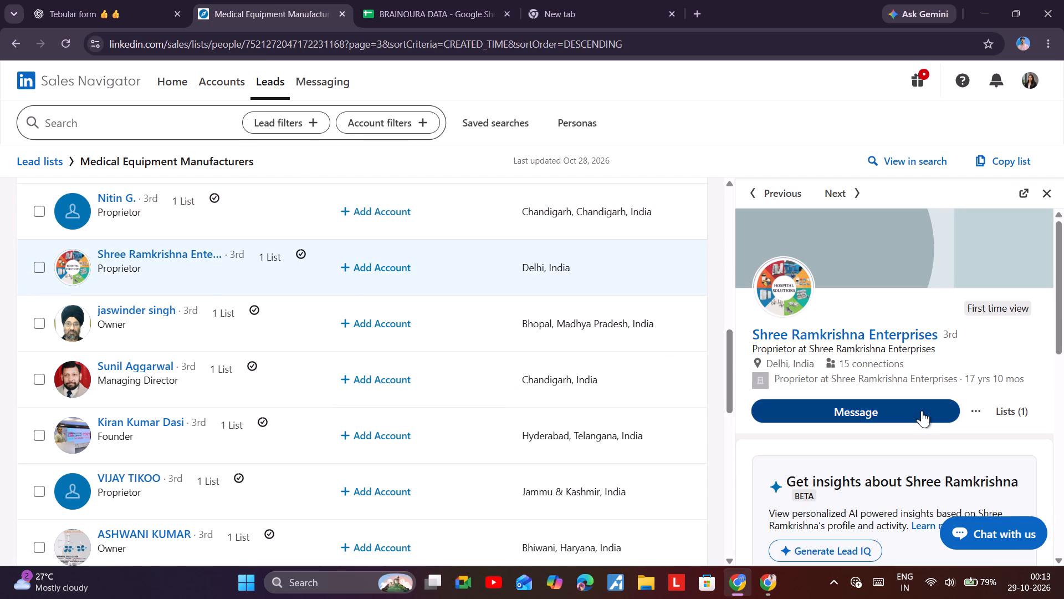
{"action": "left_click", "coordinate": [969, 413]}
{"action": "scroll", "coordinate": [965, 413], "scroll_direction": "down", "scroll_amount": 1}
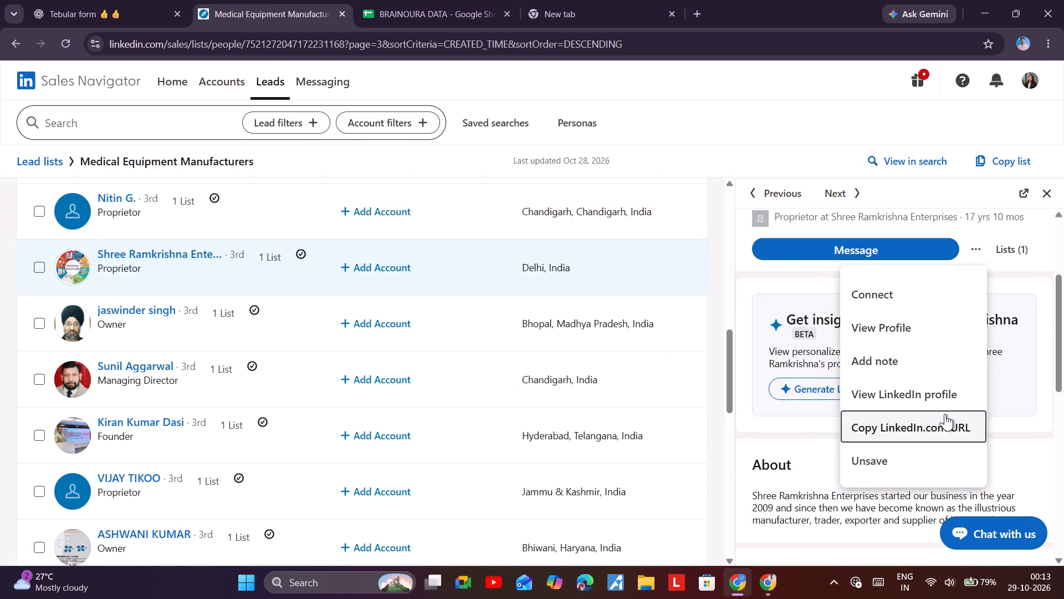
{"action": "left_click", "coordinate": [940, 414]}
{"action": "left_click", "coordinate": [421, 0]}
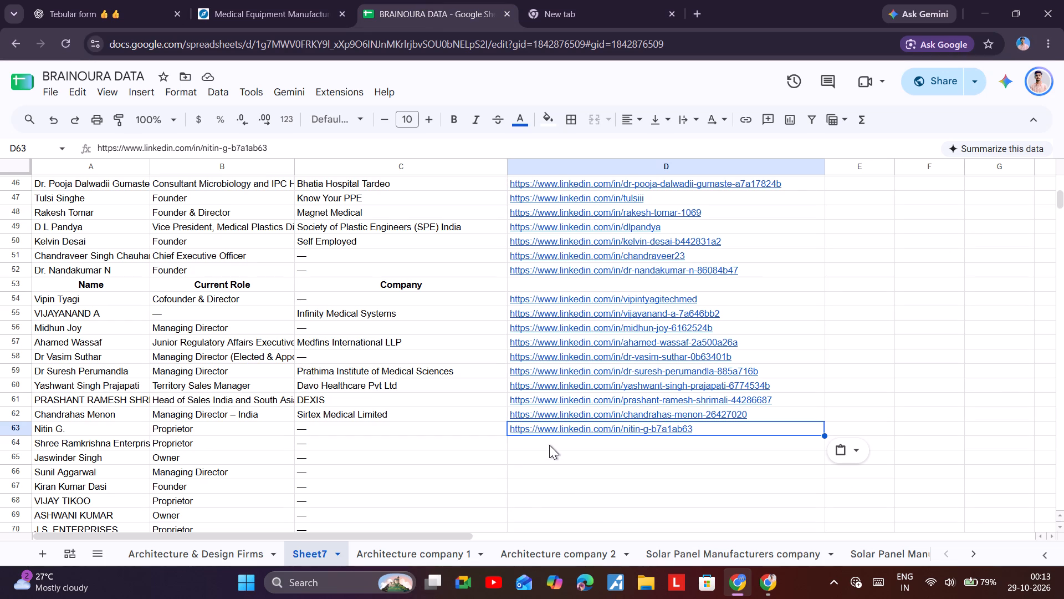
{"action": "right_click", "coordinate": [549, 441]}
{"action": "left_click", "coordinate": [616, 177]}
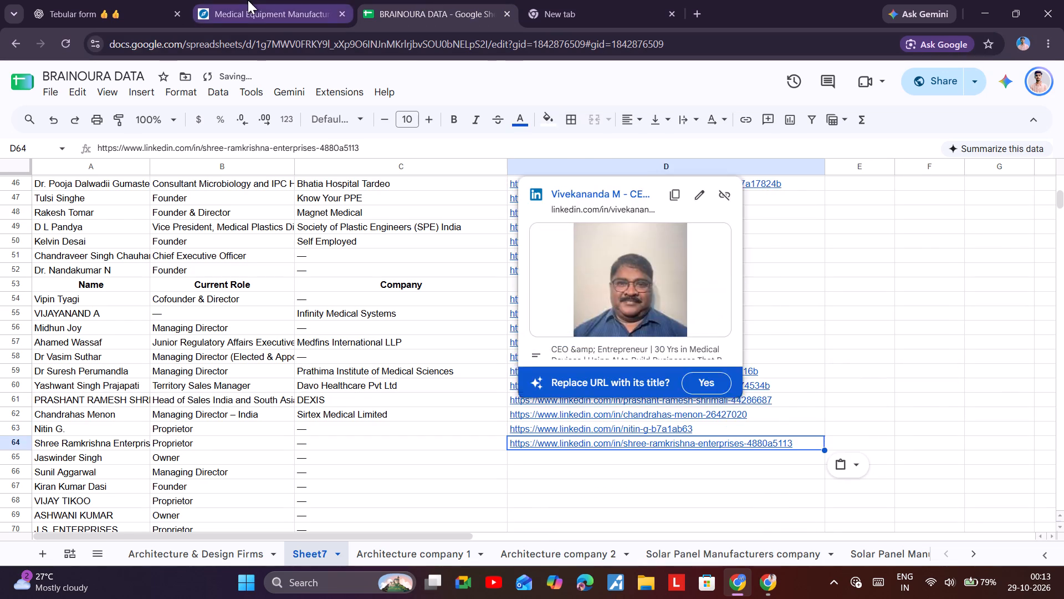
Copy the LinkedIn.com URL of page 3's twelfth lead, the Veerji Care Owner in Bhopal, and paste it into cell D65.
{"action": "left_click", "coordinate": [248, 0]}
{"action": "left_click", "coordinate": [132, 309]}
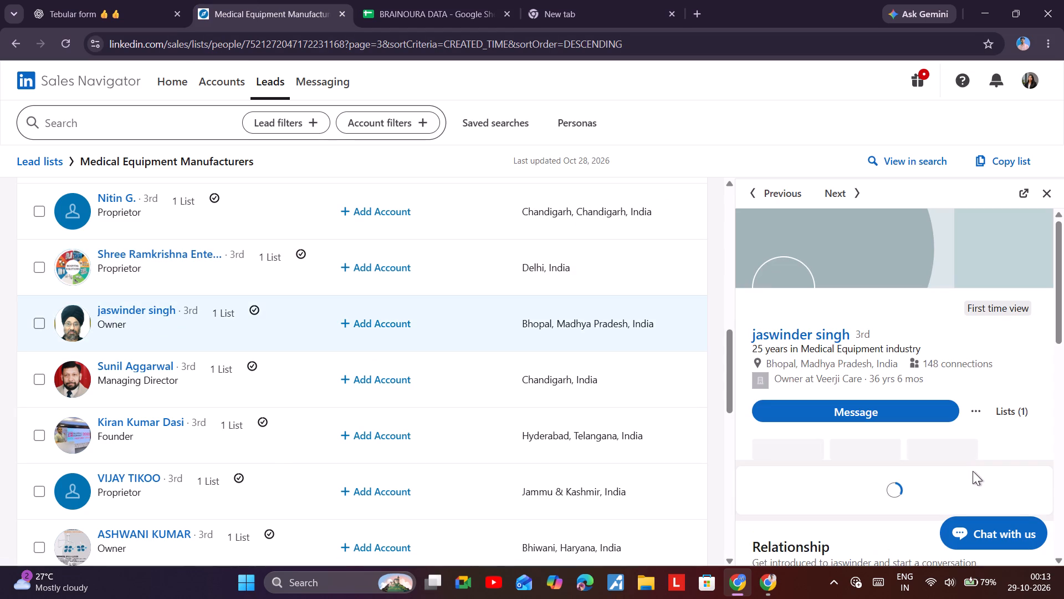
{"action": "left_click", "coordinate": [974, 408]}
{"action": "scroll", "coordinate": [974, 409], "scroll_direction": "down", "scroll_amount": 1}
{"action": "left_click", "coordinate": [945, 411]}
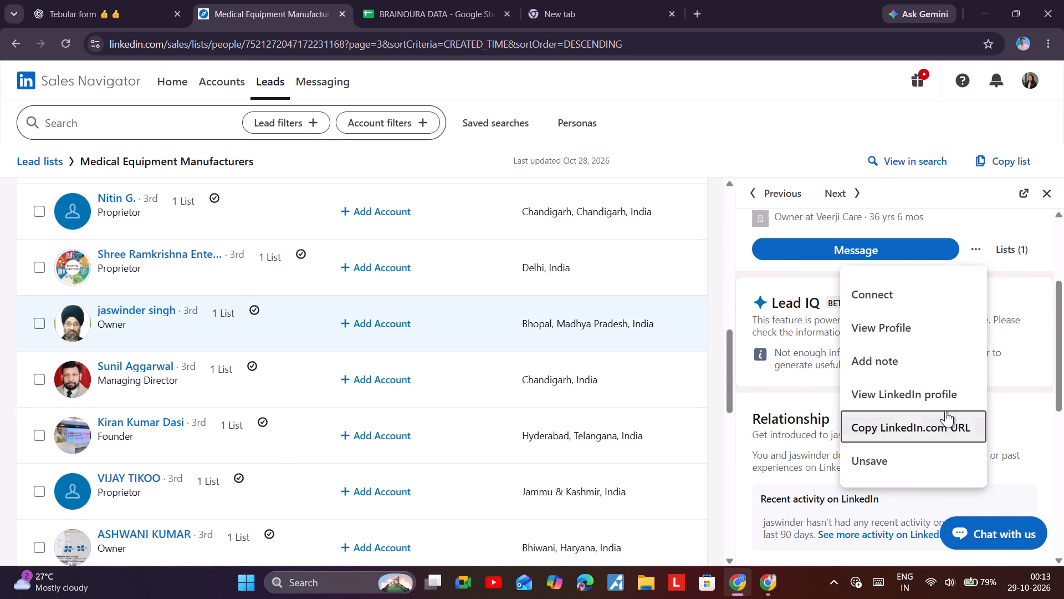
{"action": "left_click", "coordinate": [380, 0]}
{"action": "right_click", "coordinate": [551, 459]}
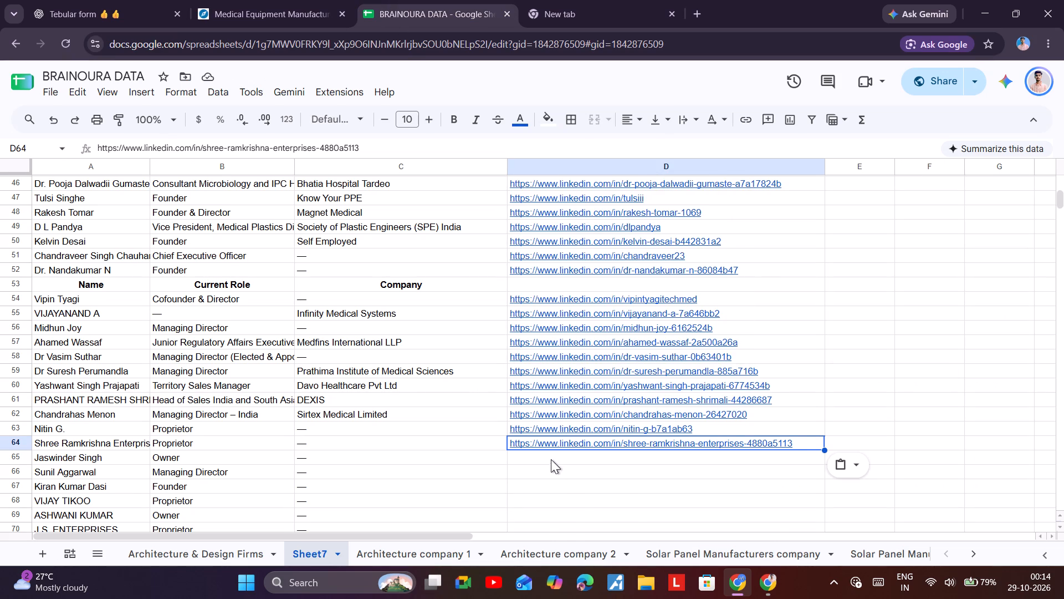
{"action": "left_click", "coordinate": [619, 177]}
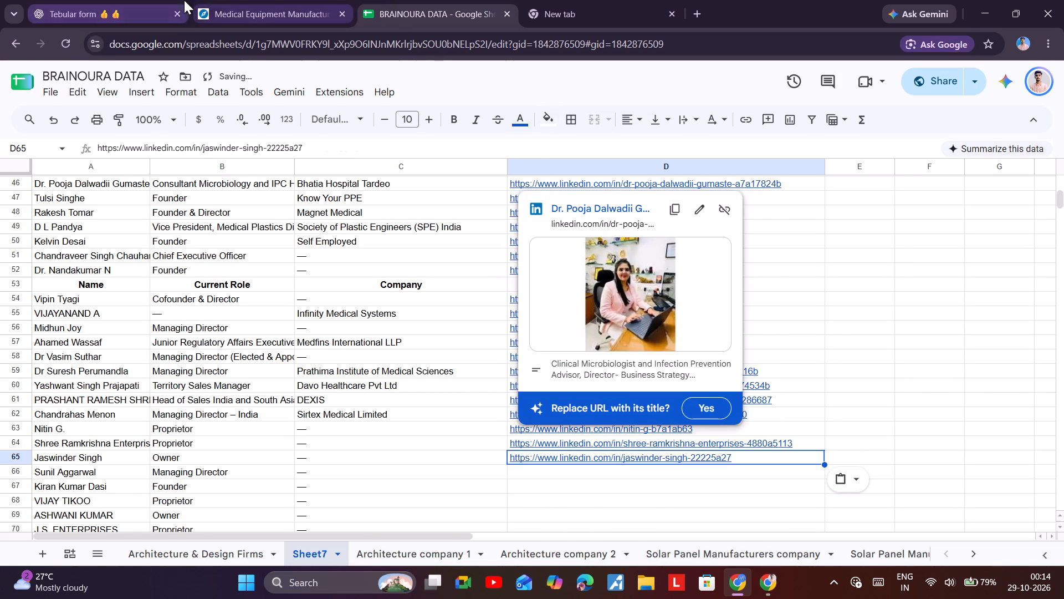
Copy the LinkedIn.com URL of page 3's thirteenth lead, the Biomex Instruments Managing Director in Chandigarh, and paste it into cell D66.
{"action": "left_click", "coordinate": [234, 0]}
{"action": "left_click", "coordinate": [150, 363]}
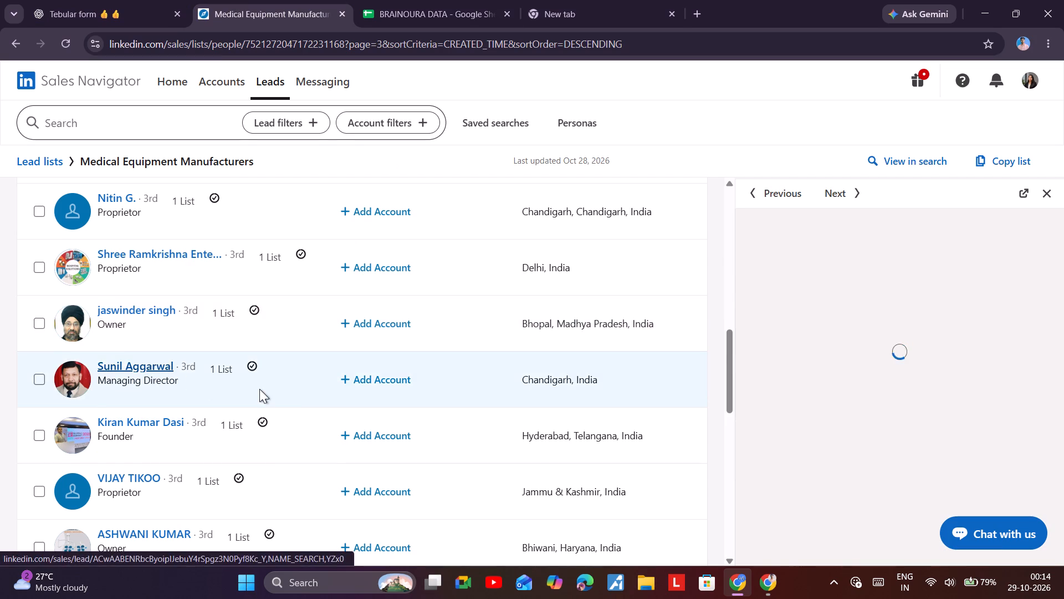
{"action": "scroll", "coordinate": [259, 389], "scroll_direction": "down", "scroll_amount": 1}
{"action": "left_click", "coordinate": [978, 432]}
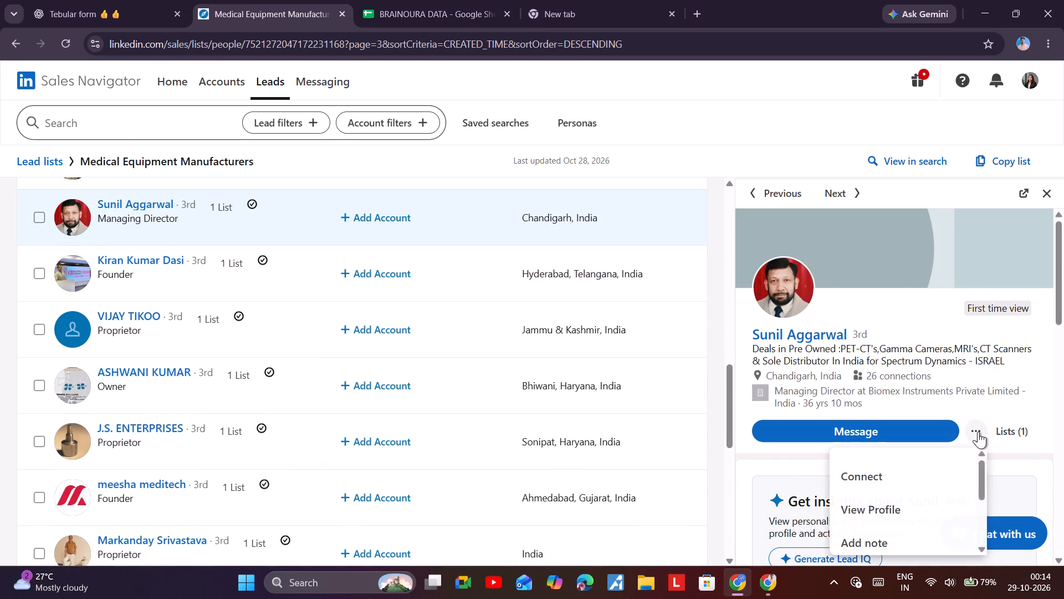
{"action": "scroll", "coordinate": [978, 432], "scroll_direction": "down", "scroll_amount": 1}
{"action": "left_click", "coordinate": [944, 441]}
{"action": "left_click", "coordinate": [438, 0]}
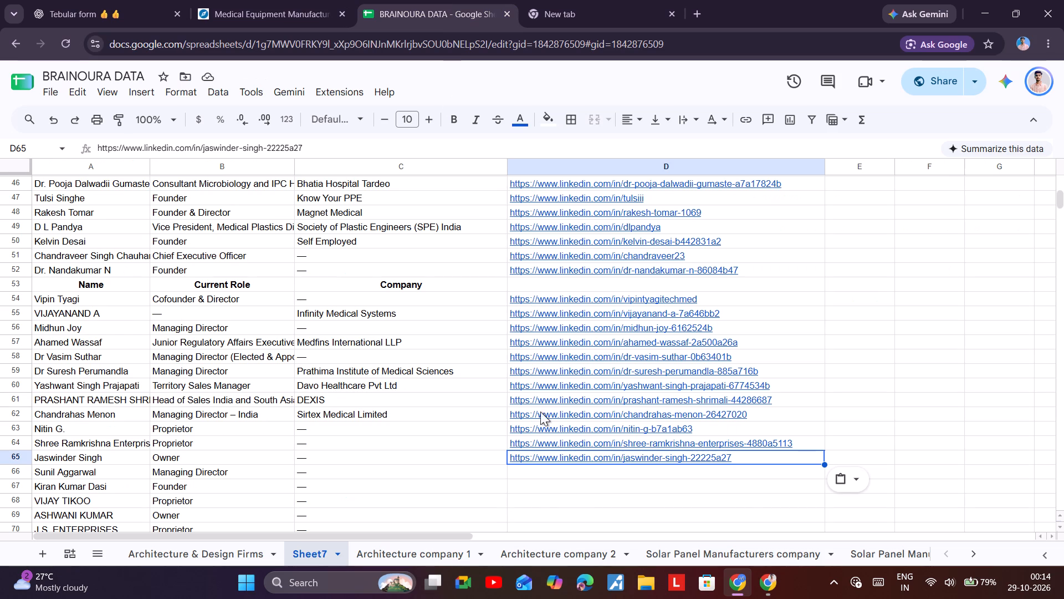
{"action": "right_click", "coordinate": [553, 479]}
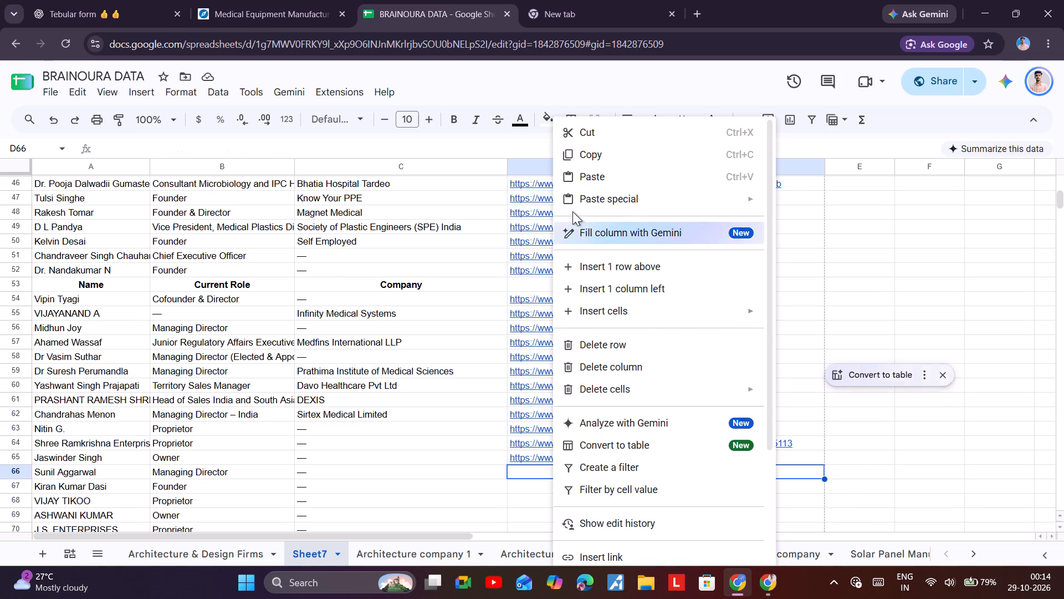
{"action": "left_click", "coordinate": [575, 180]}
Copy the LinkedIn.com URL of page 3's fourteenth lead, the GAIED Scientific Enterprises Founder in Hyderabad, and paste it into cell D67.
{"action": "scroll", "coordinate": [564, 317], "scroll_direction": "down", "scroll_amount": 1}
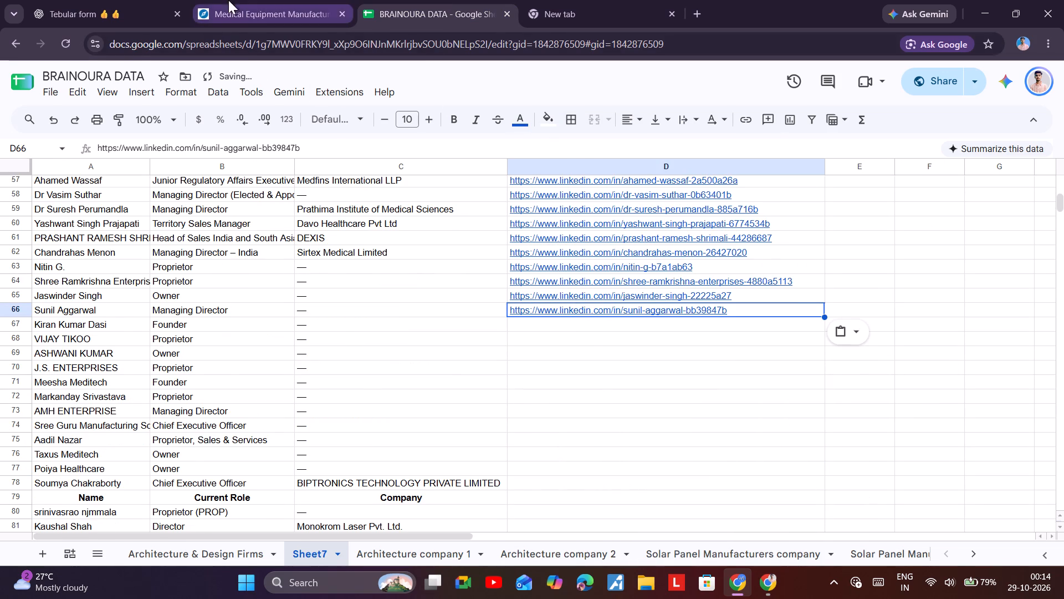
{"action": "left_click", "coordinate": [228, 0]}
{"action": "left_click", "coordinate": [120, 253]}
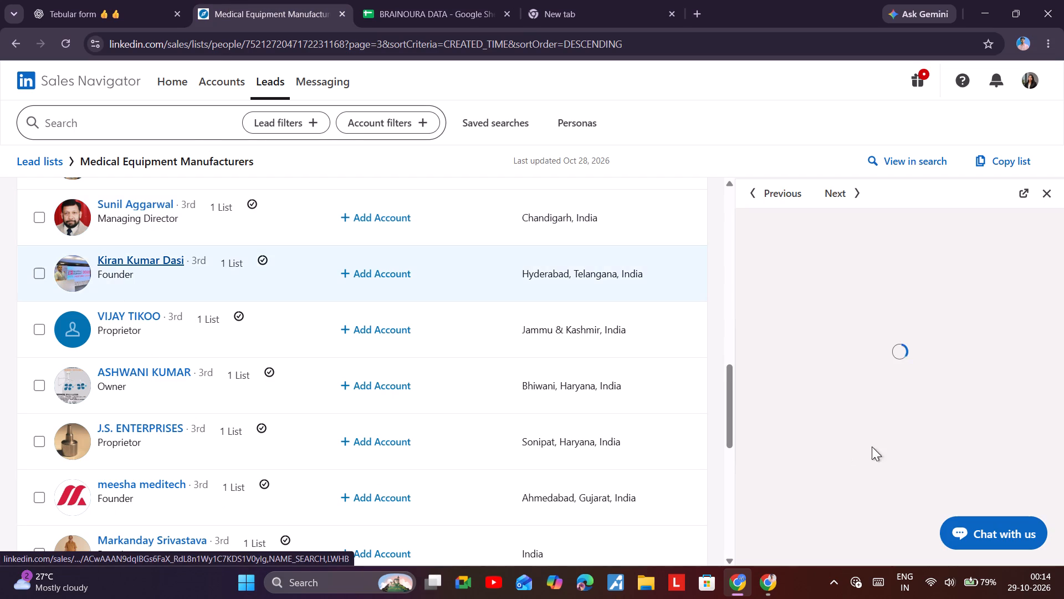
{"action": "left_click", "coordinate": [976, 413]}
{"action": "scroll", "coordinate": [976, 412], "scroll_direction": "down", "scroll_amount": 1}
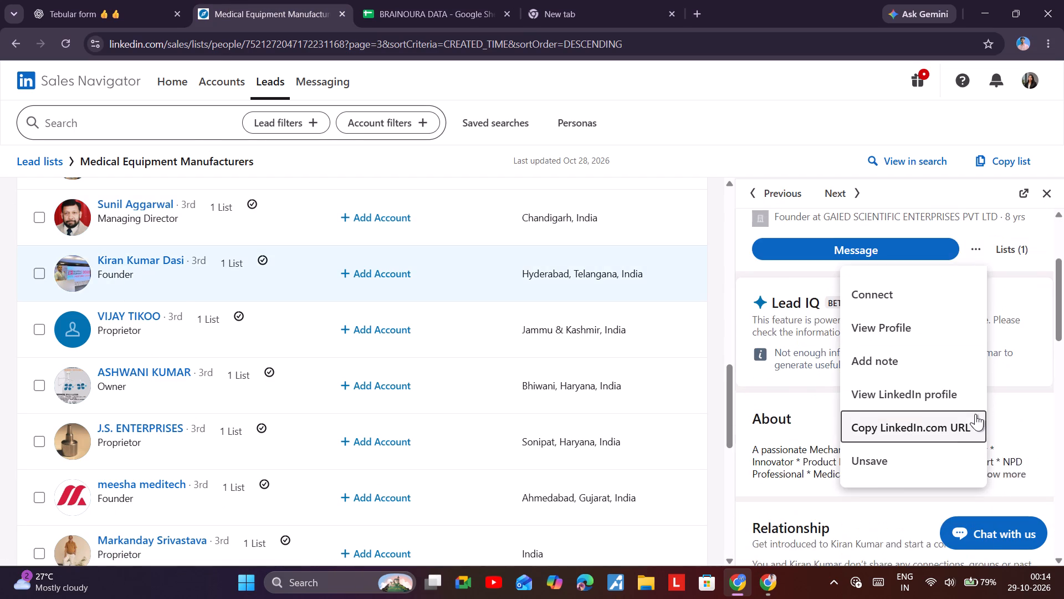
{"action": "left_click", "coordinate": [963, 414]}
{"action": "left_click", "coordinate": [446, 0]}
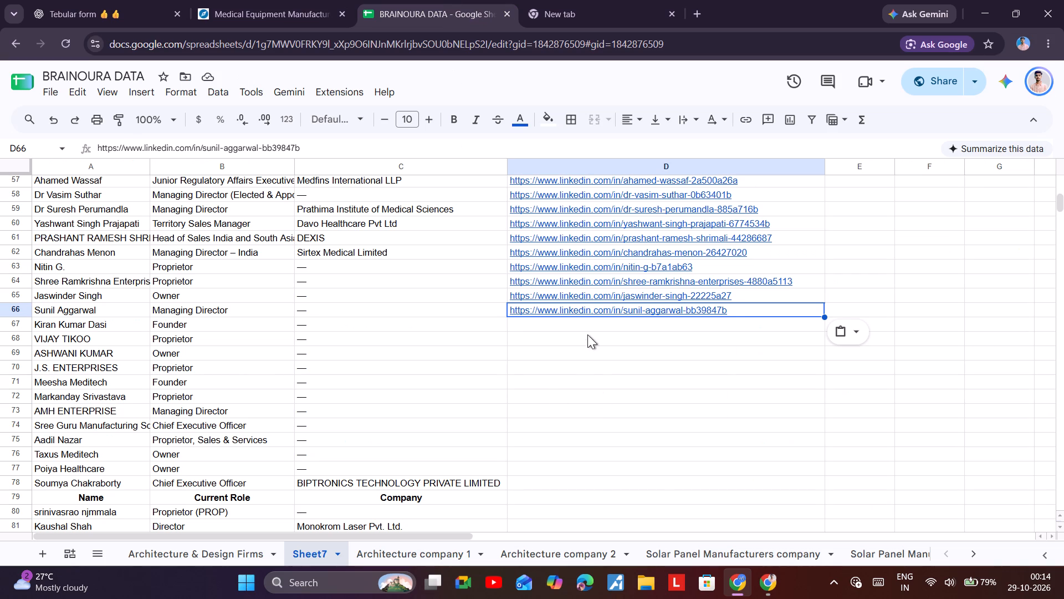
{"action": "right_click", "coordinate": [587, 326]}
{"action": "left_click", "coordinate": [651, 180]}
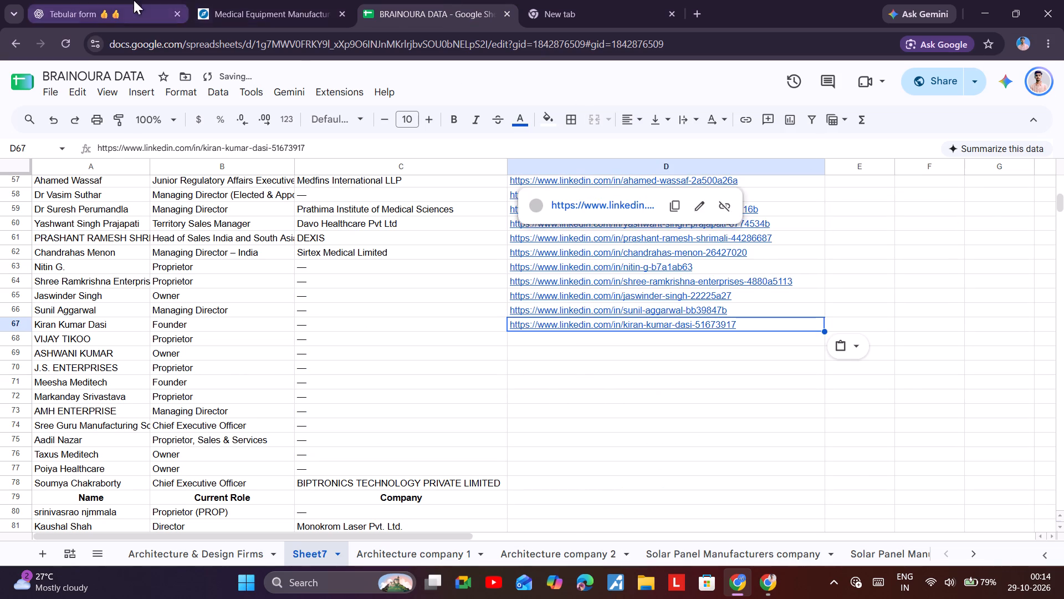
Copy the LinkedIn.com URL of page 3's fifteenth lead, the SAI ASSOCIATES Proprietor in Jammu & Kashmir, and paste it into cell D68.
{"action": "left_click", "coordinate": [245, 0]}
{"action": "left_click", "coordinate": [101, 312]}
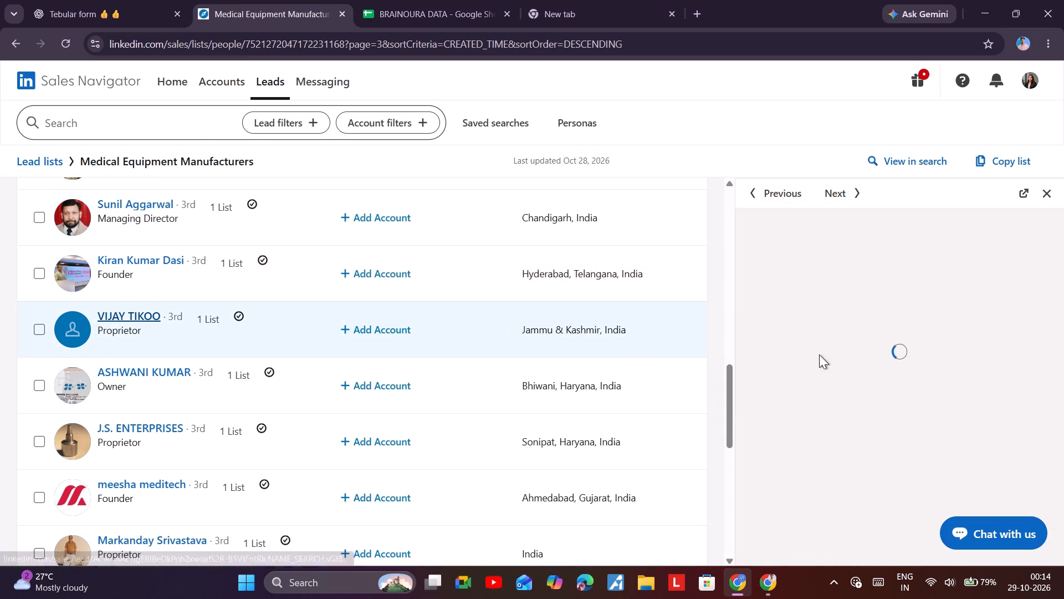
{"action": "left_click", "coordinate": [976, 409]}
{"action": "scroll", "coordinate": [976, 408], "scroll_direction": "down", "scroll_amount": 1}
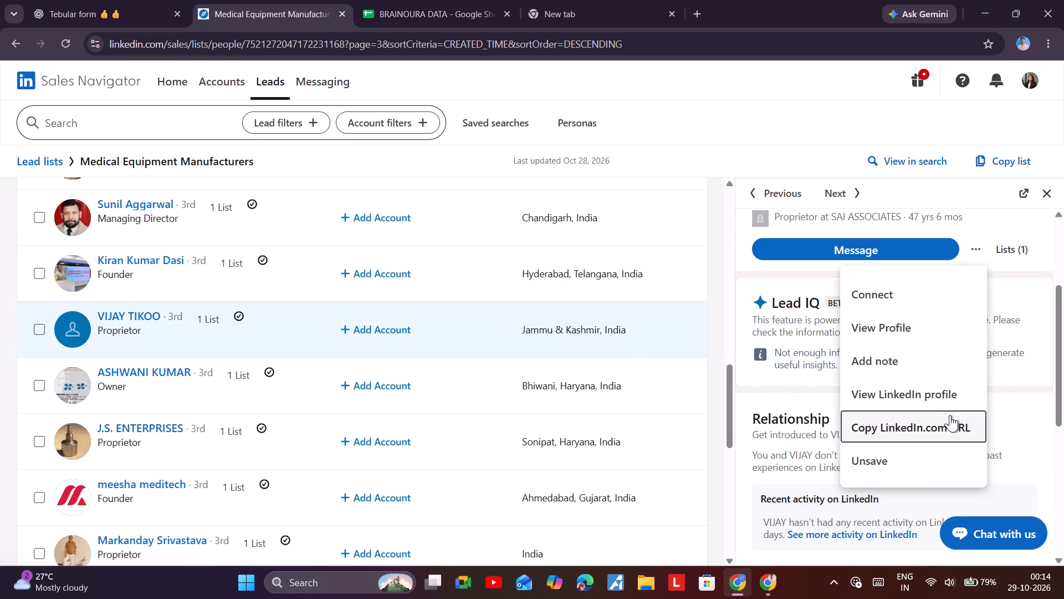
{"action": "left_click", "coordinate": [949, 417]}
{"action": "left_click", "coordinate": [452, 0]}
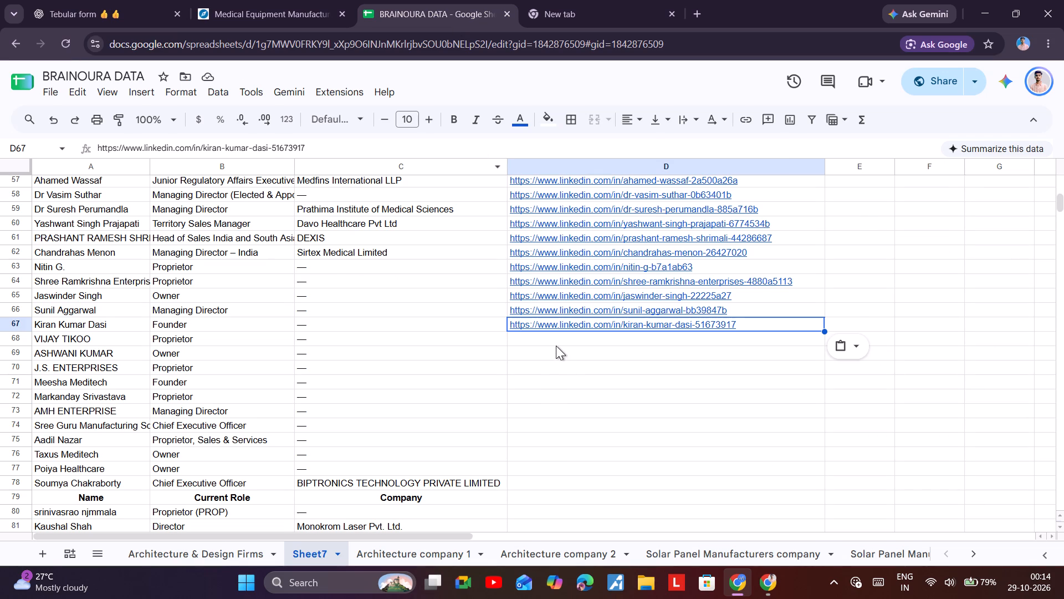
{"action": "right_click", "coordinate": [556, 346]}
{"action": "left_click", "coordinate": [607, 179]}
Copy the LinkedIn.com URL of page 3's sixteenth lead, the SURGICAL EQUIPMENT CO. Owner in Bhiwani, and paste it into cell D69.
{"action": "left_click", "coordinate": [244, 0]}
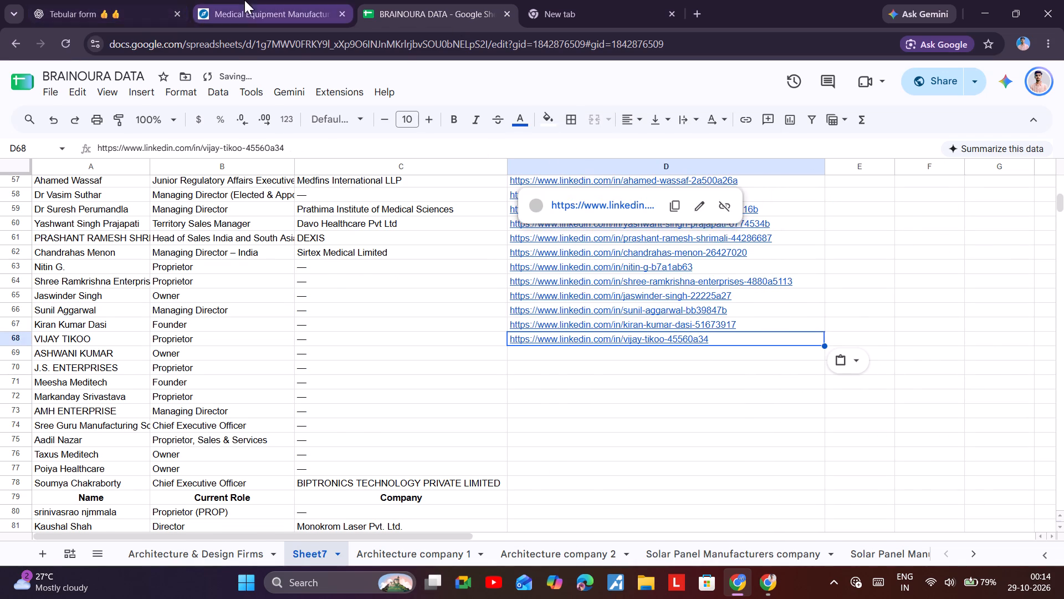
{"action": "left_click", "coordinate": [146, 372]}
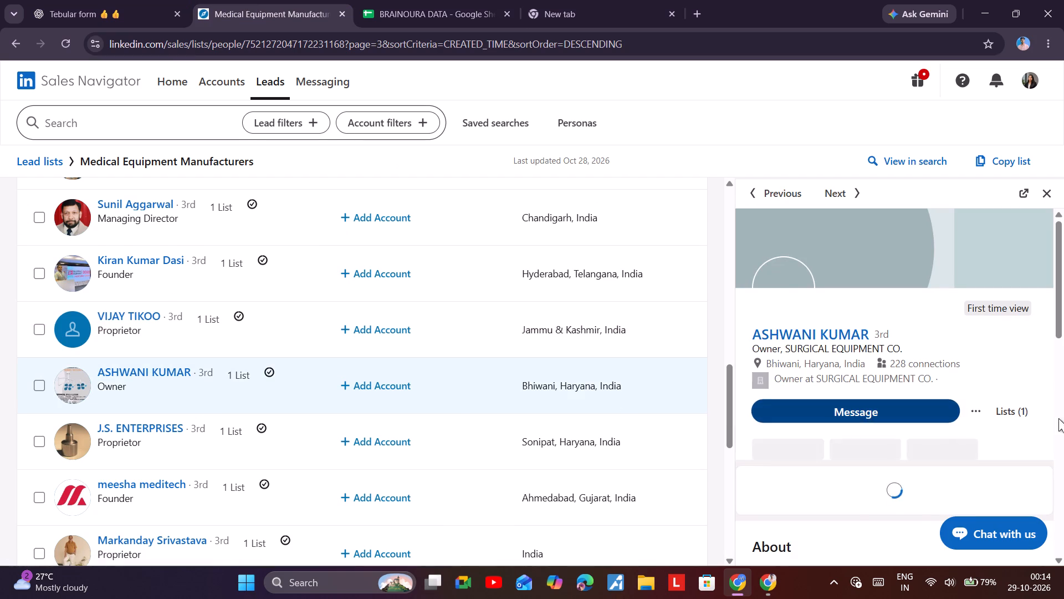
{"action": "left_click", "coordinate": [984, 413]}
{"action": "scroll", "coordinate": [983, 412], "scroll_direction": "down", "scroll_amount": 1}
{"action": "left_click", "coordinate": [946, 423]}
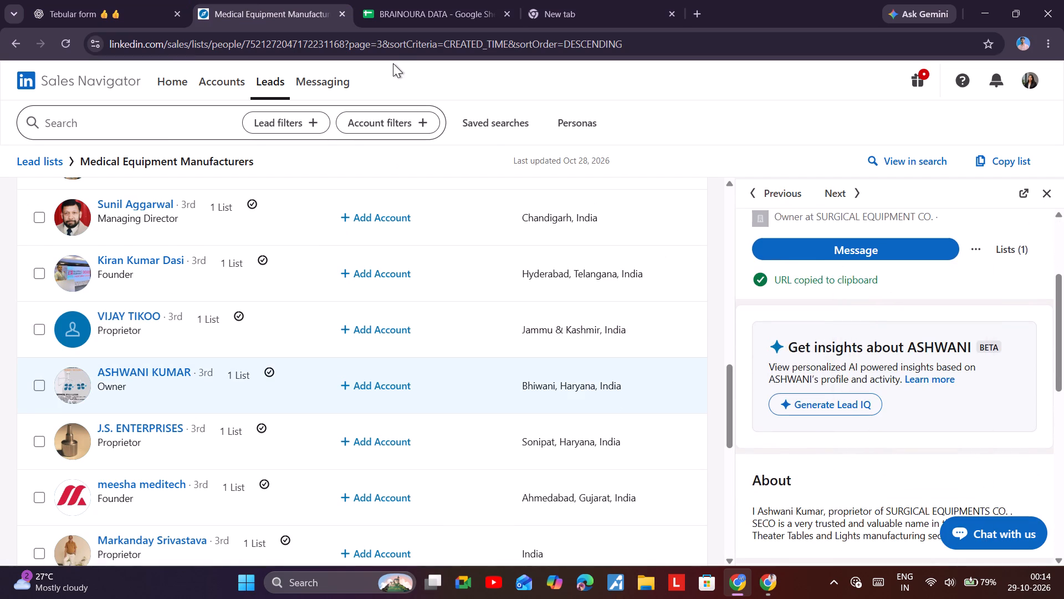
{"action": "left_click", "coordinate": [433, 0]}
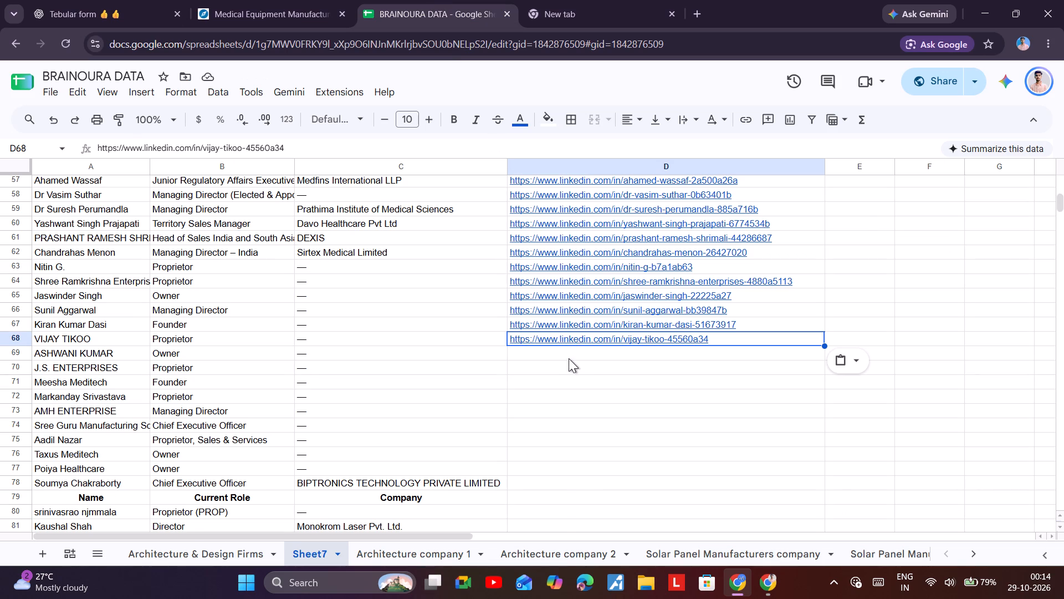
{"action": "right_click", "coordinate": [569, 358]}
{"action": "left_click", "coordinate": [621, 180]}
Copy the LinkedIn.com URL of page 3's seventeenth lead, J.S. ENTERPRISES in Sonipat, and paste it into cell D70.
{"action": "left_click", "coordinate": [236, 0]}
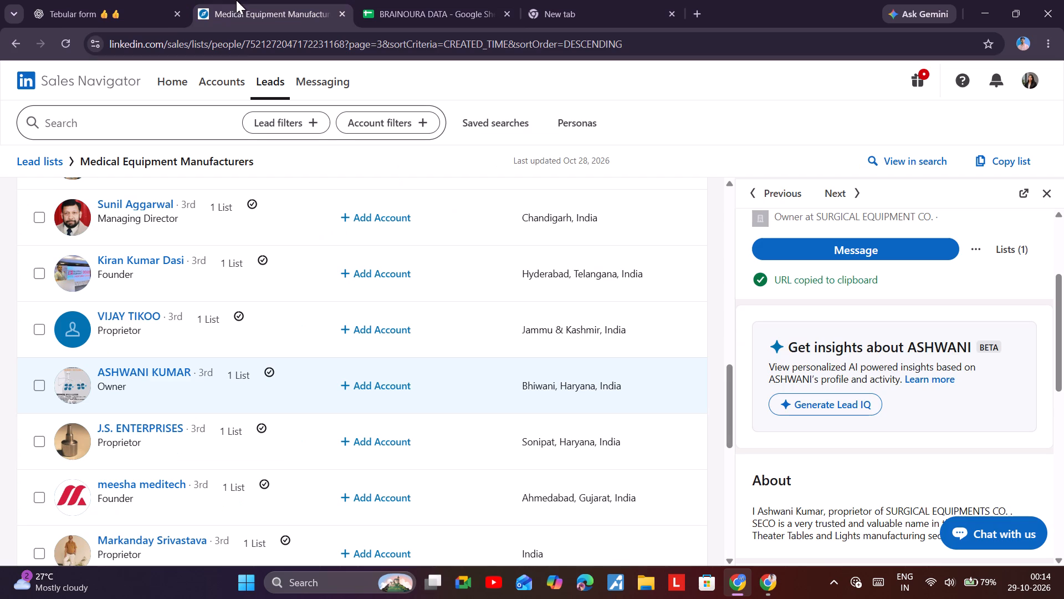
{"action": "left_click", "coordinate": [124, 432]}
{"action": "scroll", "coordinate": [124, 429], "scroll_direction": "down", "scroll_amount": 1}
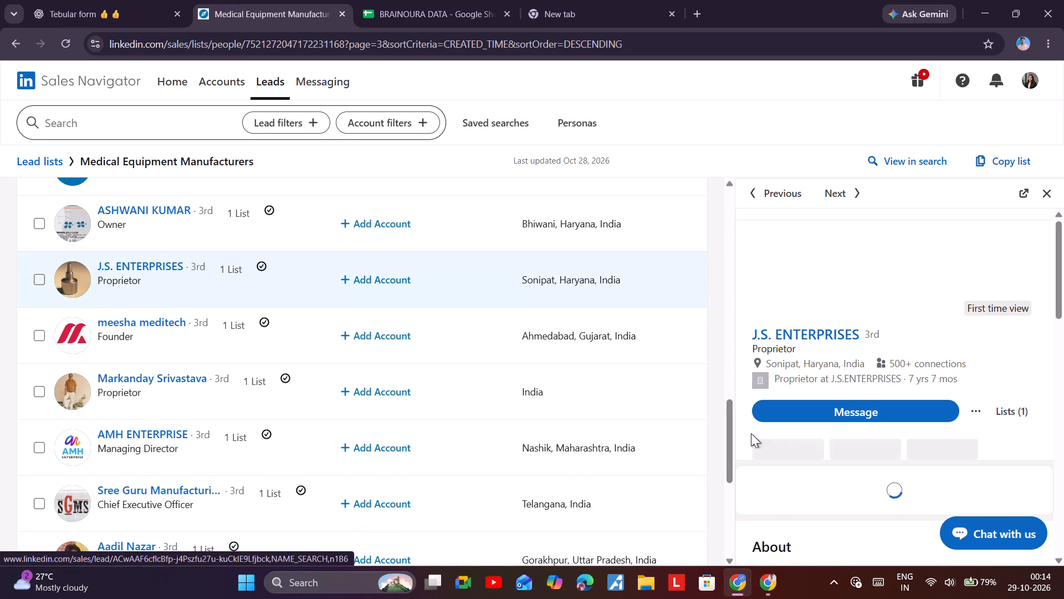
{"action": "left_click", "coordinate": [975, 408]}
{"action": "scroll", "coordinate": [974, 408], "scroll_direction": "down", "scroll_amount": 1}
{"action": "left_click", "coordinate": [945, 421]}
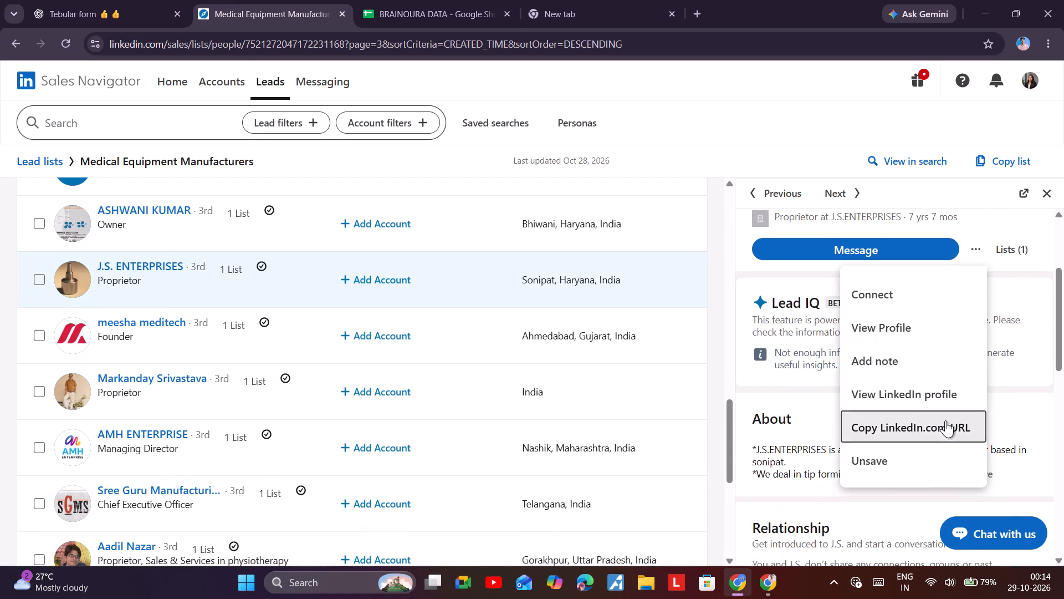
{"action": "left_click", "coordinate": [470, 0]}
{"action": "right_click", "coordinate": [553, 369]}
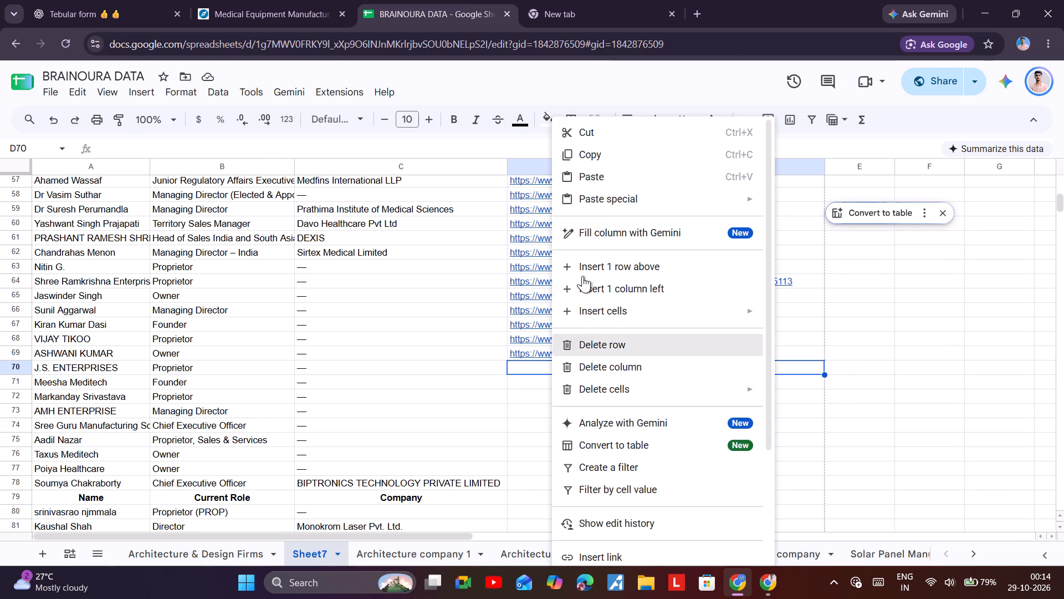
{"action": "left_click", "coordinate": [594, 174]}
Copy the LinkedIn.com URL of page 3's eighteenth lead, meesha meditech in Ahmedabad, and paste it into cell D71.
{"action": "left_click", "coordinate": [284, 0]}
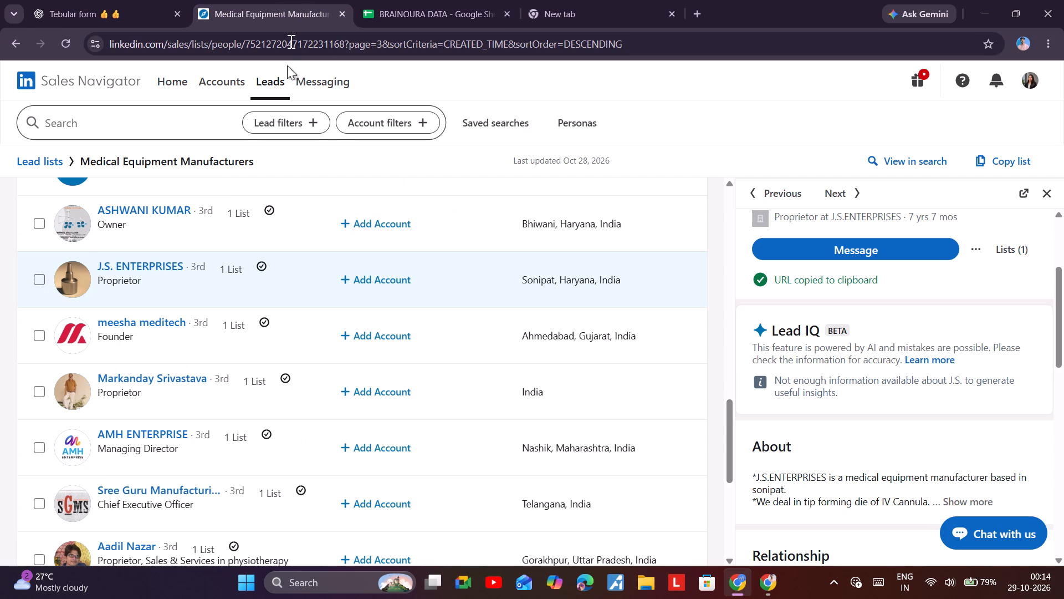
{"action": "left_click", "coordinate": [162, 320]}
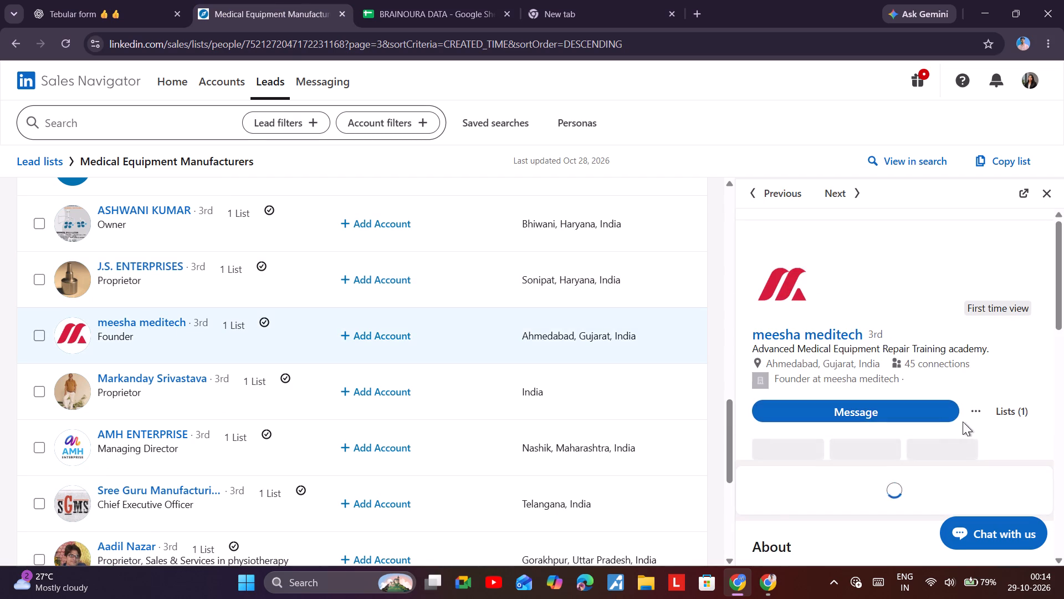
{"action": "left_click", "coordinate": [965, 415]}
{"action": "scroll", "coordinate": [966, 415], "scroll_direction": "down", "scroll_amount": 1}
{"action": "left_click", "coordinate": [954, 423]}
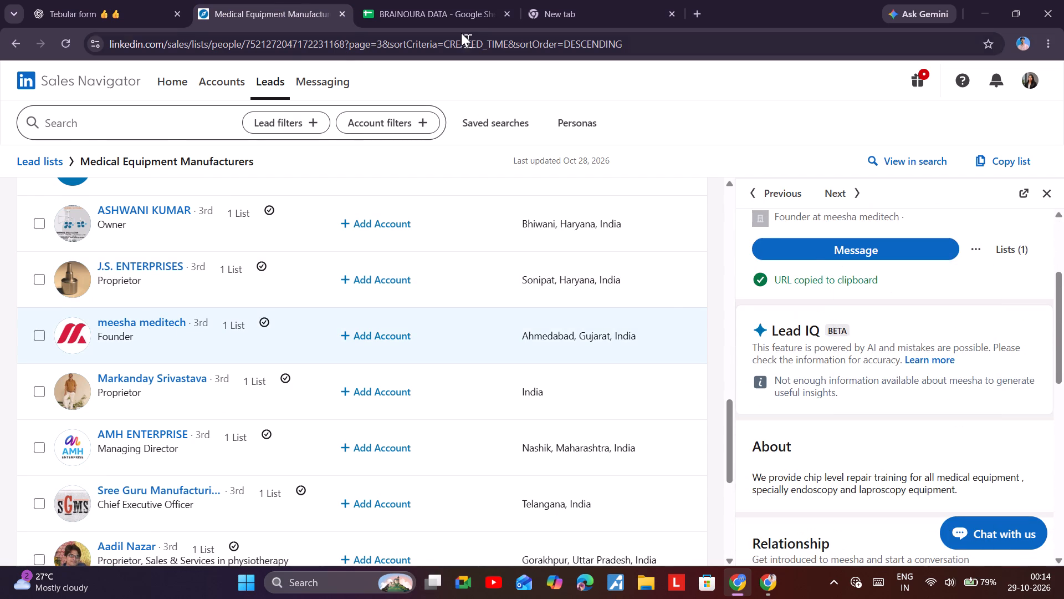
{"action": "left_click", "coordinate": [432, 0]}
{"action": "right_click", "coordinate": [544, 383]}
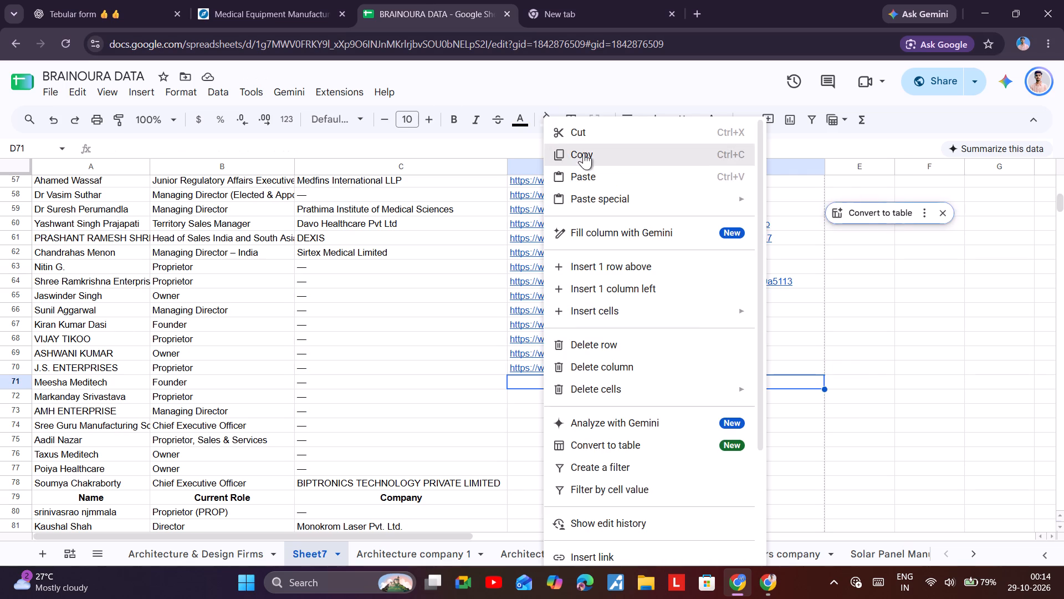
{"action": "left_click", "coordinate": [582, 167]}
Copy the LinkedIn.com URL of page 3's nineteenth lead, the J.P. Enterprises Proprietor, and paste it into cell D72.
{"action": "left_click", "coordinate": [248, 0]}
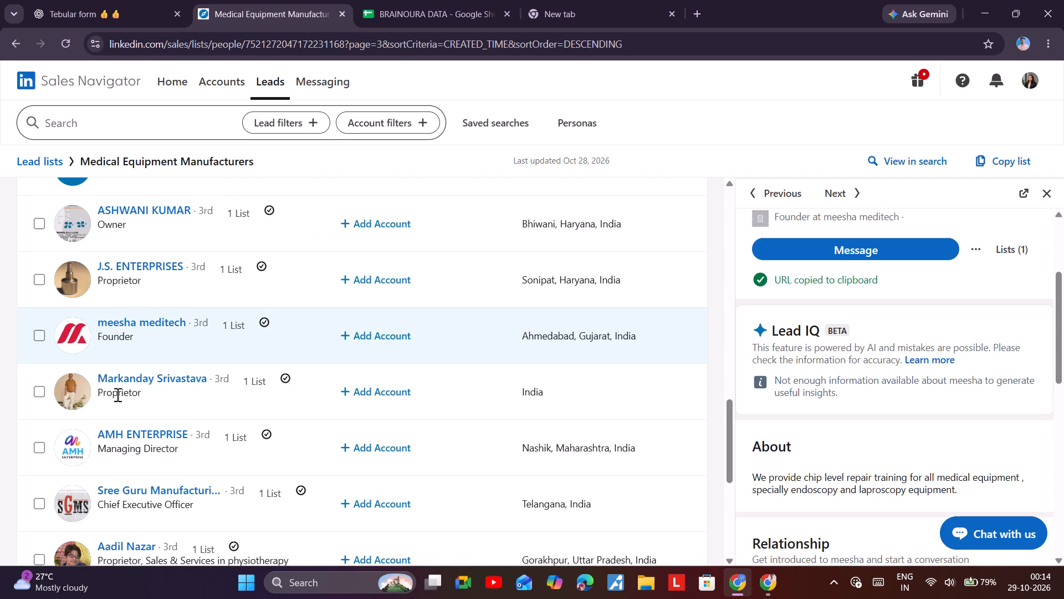
{"action": "left_click", "coordinate": [126, 375]}
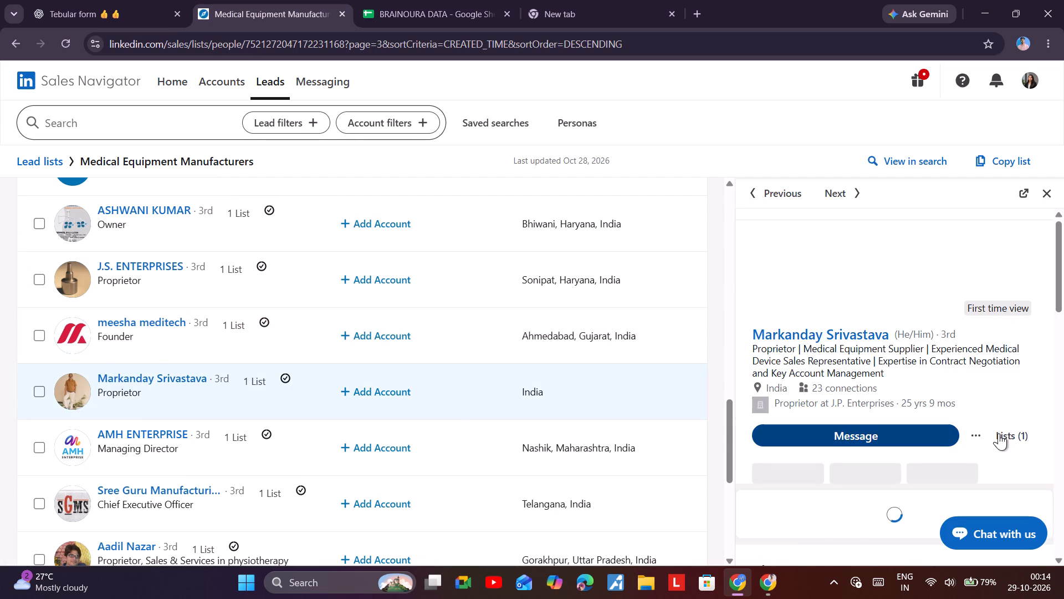
{"action": "left_click", "coordinate": [974, 432]}
{"action": "scroll", "coordinate": [970, 437], "scroll_direction": "down", "scroll_amount": 1}
{"action": "left_click", "coordinate": [925, 456]}
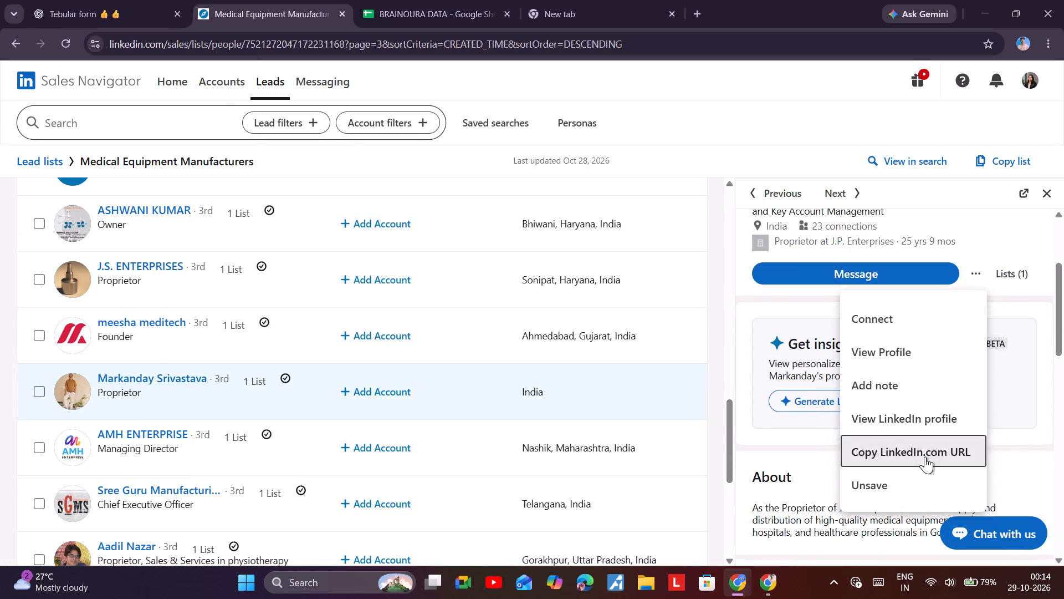
{"action": "left_click", "coordinate": [451, 57]}
{"action": "left_click", "coordinate": [418, 0]}
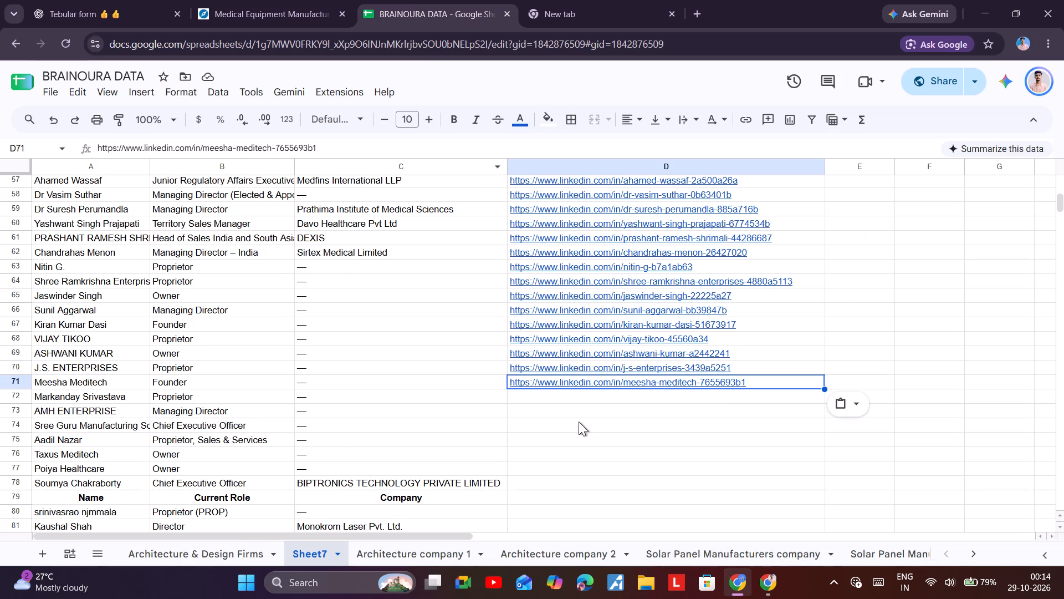
{"action": "right_click", "coordinate": [578, 399]}
{"action": "left_click", "coordinate": [641, 166]}
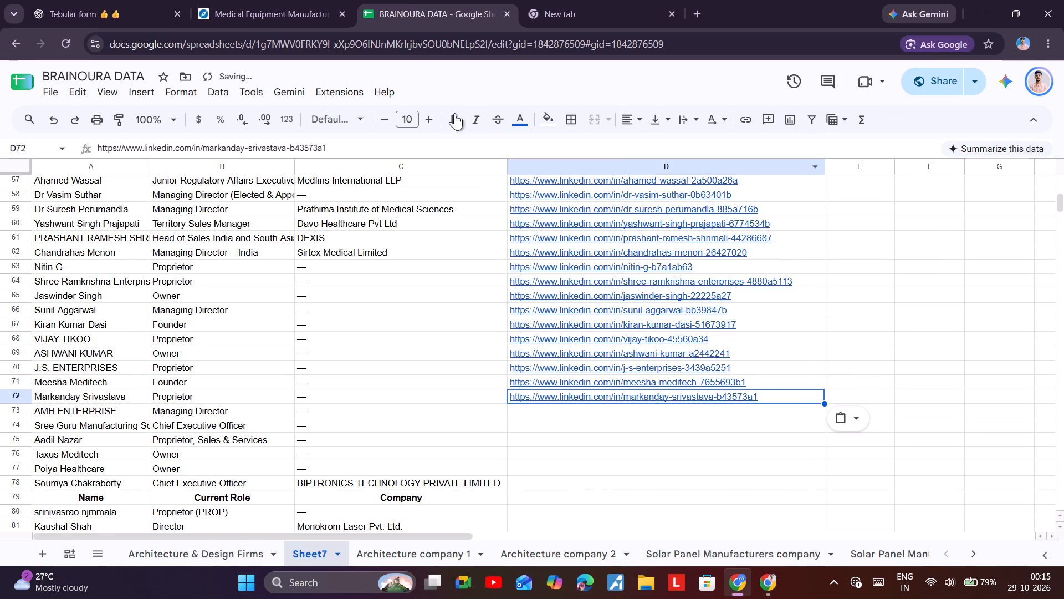
Copy the LinkedIn.com URL of page 3's twentieth lead, AMH ENTERPRISE in Nashik, and paste it into cell D73.
{"action": "left_click", "coordinate": [231, 0]}
{"action": "left_click", "coordinate": [124, 435]}
{"action": "scroll", "coordinate": [124, 435], "scroll_direction": "down", "scroll_amount": 1}
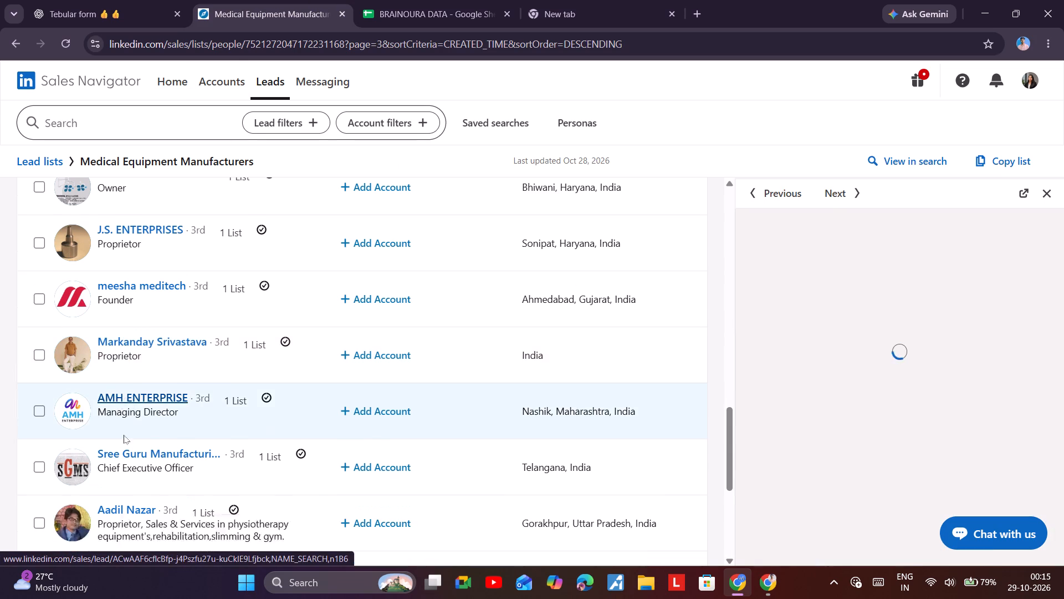
{"action": "left_click", "coordinate": [986, 416]}
{"action": "scroll", "coordinate": [985, 414], "scroll_direction": "down", "scroll_amount": 1}
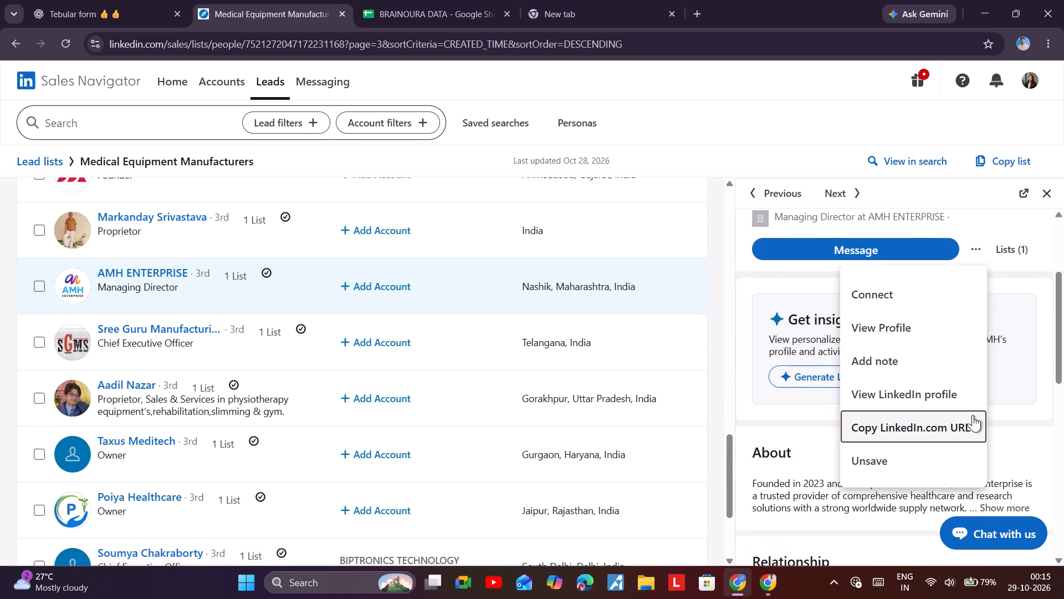
{"action": "left_click", "coordinate": [952, 423]}
{"action": "left_click", "coordinate": [436, 0]}
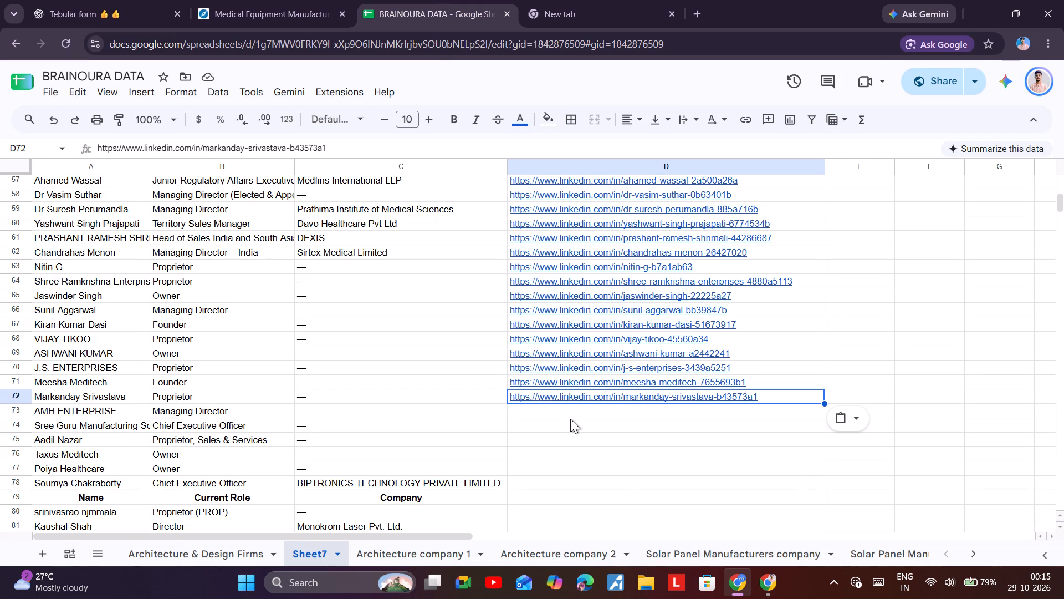
{"action": "right_click", "coordinate": [570, 418]}
{"action": "left_click", "coordinate": [620, 178]}
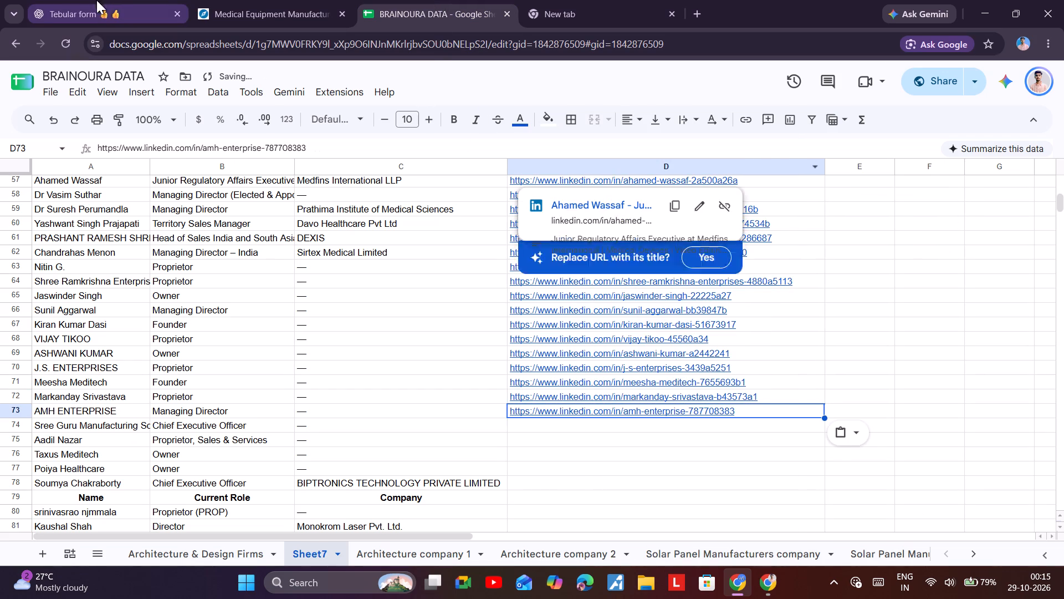
Copy the LinkedIn.com URL of page 3's twenty-first lead, Sree Guru Manufacturing Solutions in Telangana, and paste it into cell D74.
{"action": "left_click", "coordinate": [338, 0]}
{"action": "left_click", "coordinate": [133, 336]}
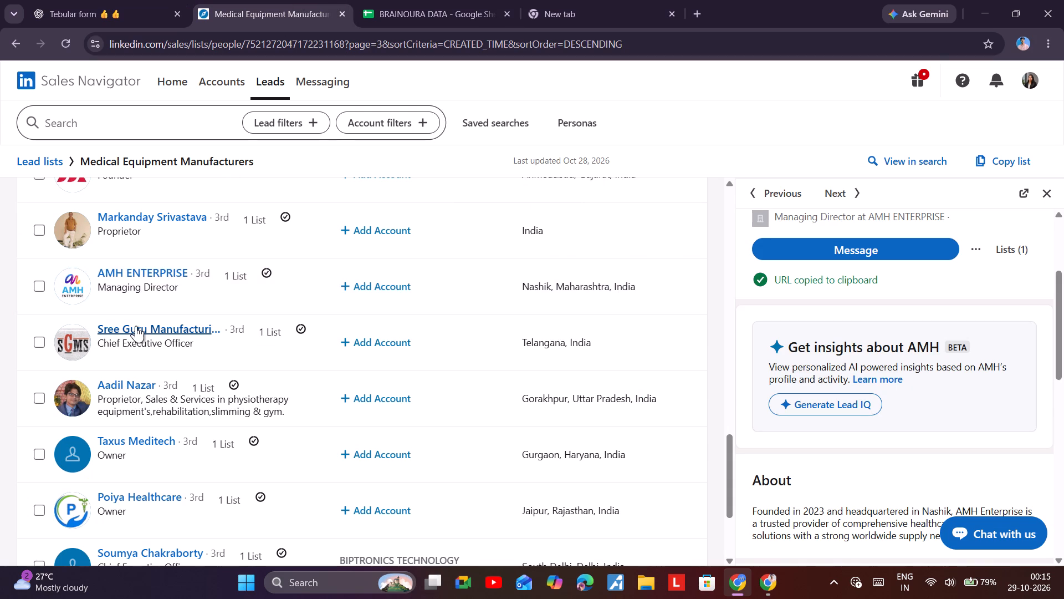
{"action": "left_click", "coordinate": [136, 326]}
{"action": "scroll", "coordinate": [136, 326], "scroll_direction": "down", "scroll_amount": 1}
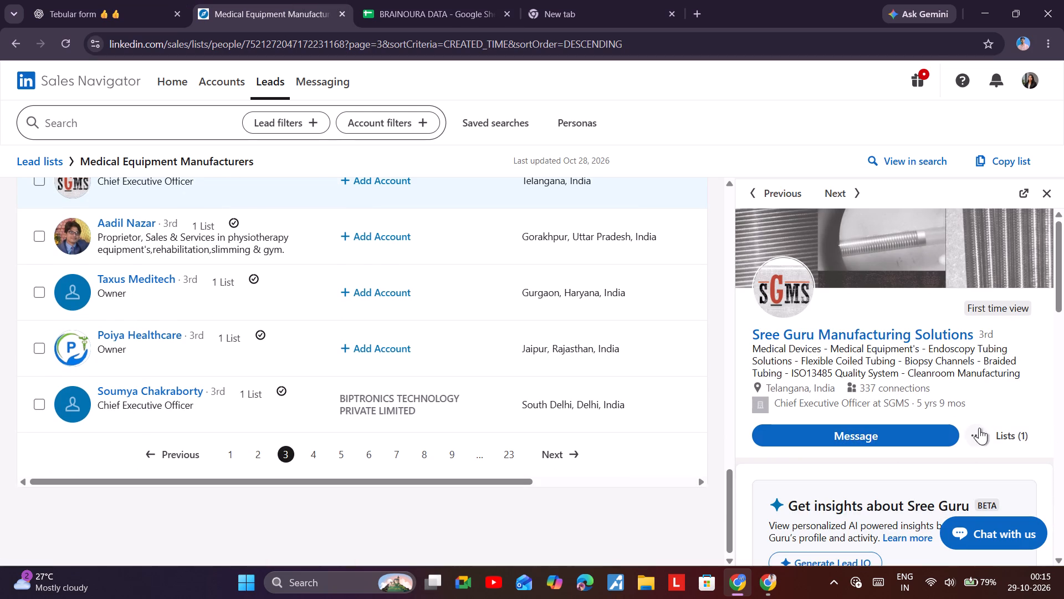
{"action": "left_click", "coordinate": [979, 428]}
{"action": "scroll", "coordinate": [979, 428], "scroll_direction": "down", "scroll_amount": 1}
{"action": "left_click", "coordinate": [950, 443]}
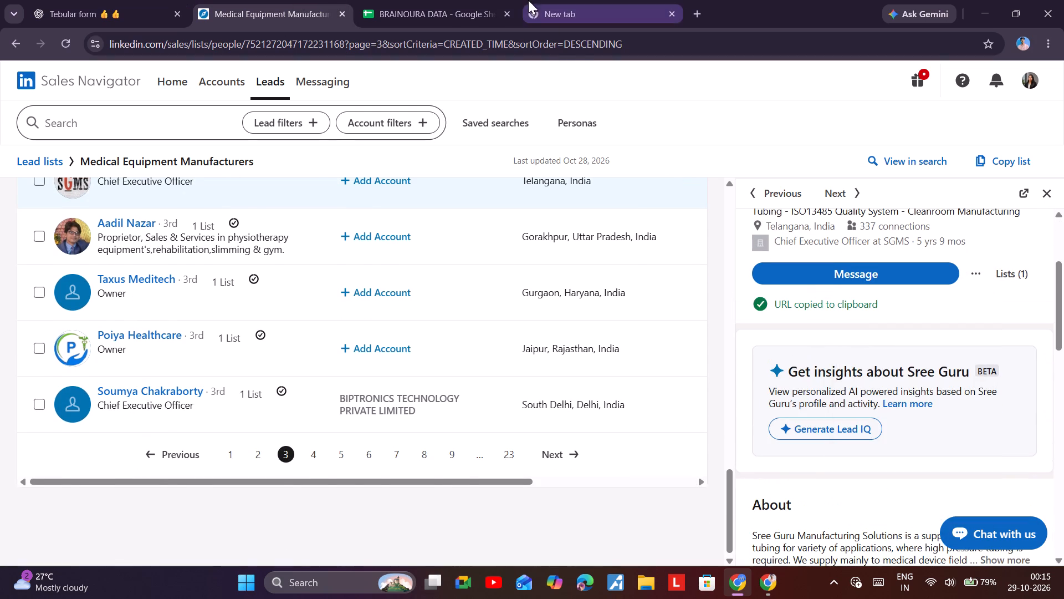
{"action": "left_click", "coordinate": [437, 0]}
{"action": "right_click", "coordinate": [523, 423]}
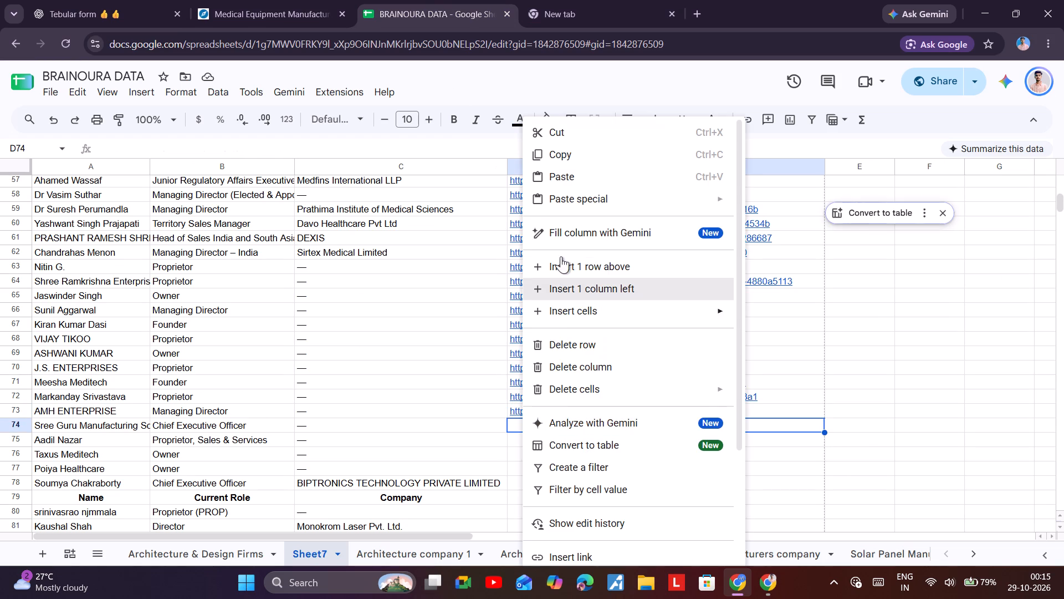
{"action": "left_click", "coordinate": [559, 166]}
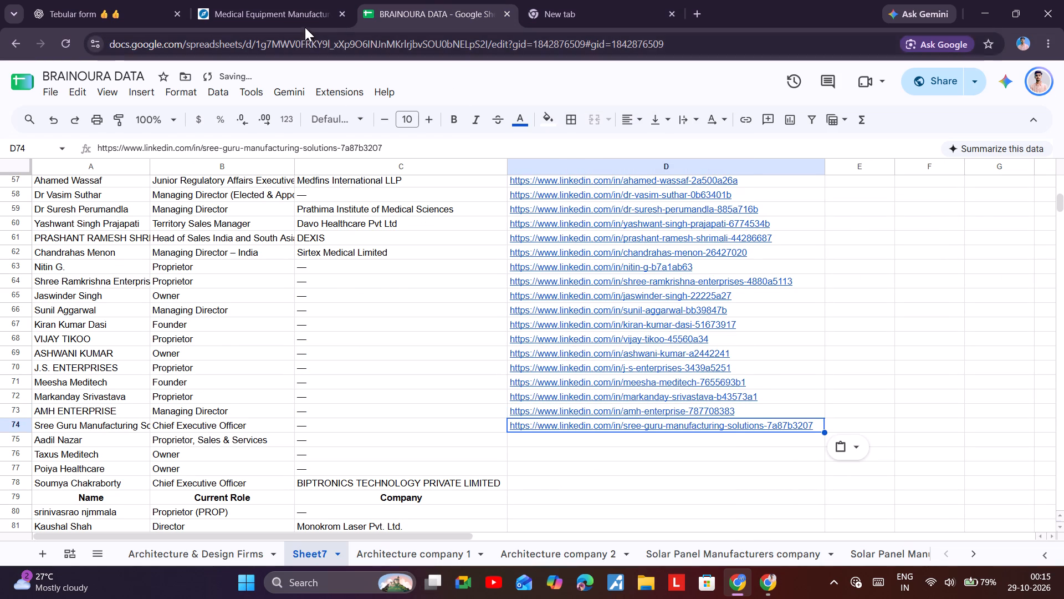
Copy the LinkedIn.com URL of page 3's twenty-second lead, the physiotherapy equipment Proprietor in Gorakhpur, and paste it into cell D75.
{"action": "left_click", "coordinate": [304, 19]}
{"action": "left_click", "coordinate": [120, 226]}
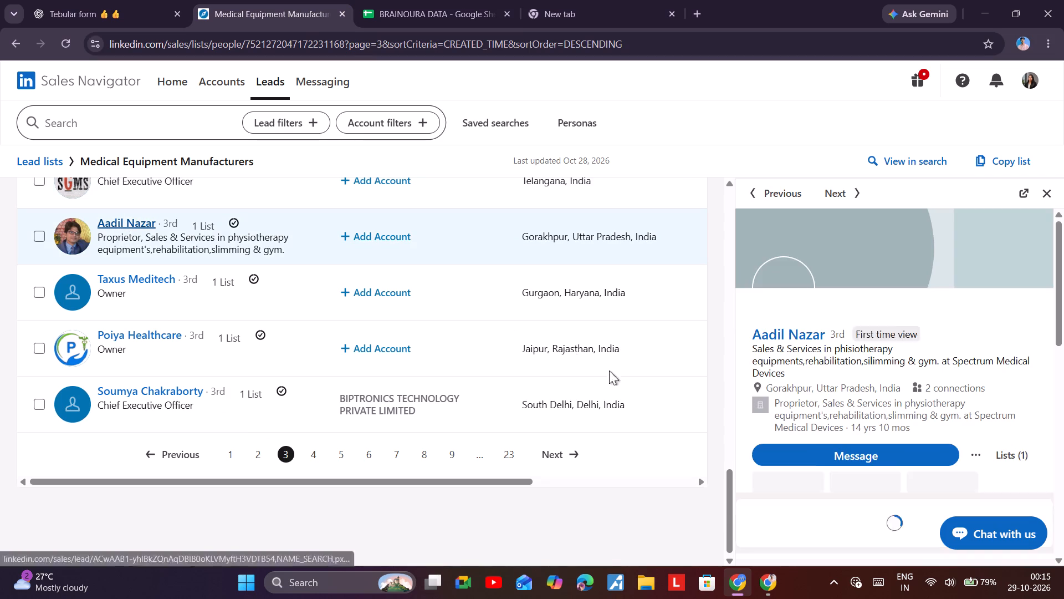
{"action": "left_click", "coordinate": [966, 452]}
{"action": "scroll", "coordinate": [966, 452], "scroll_direction": "down", "scroll_amount": 1}
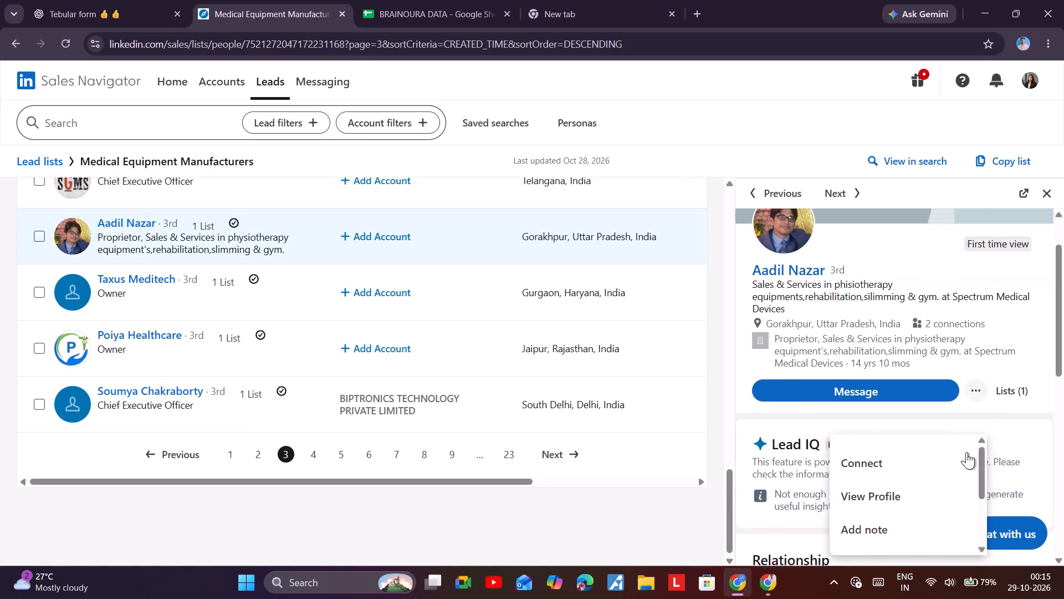
{"action": "left_click", "coordinate": [950, 460]}
{"action": "left_click", "coordinate": [410, 0]}
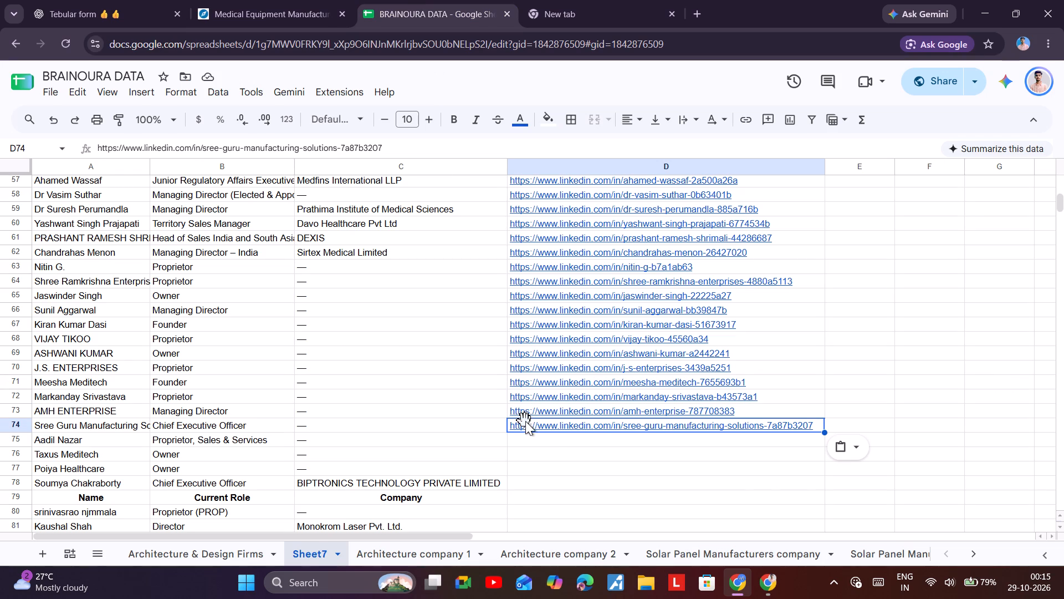
{"action": "right_click", "coordinate": [552, 439]}
{"action": "left_click", "coordinate": [596, 175]}
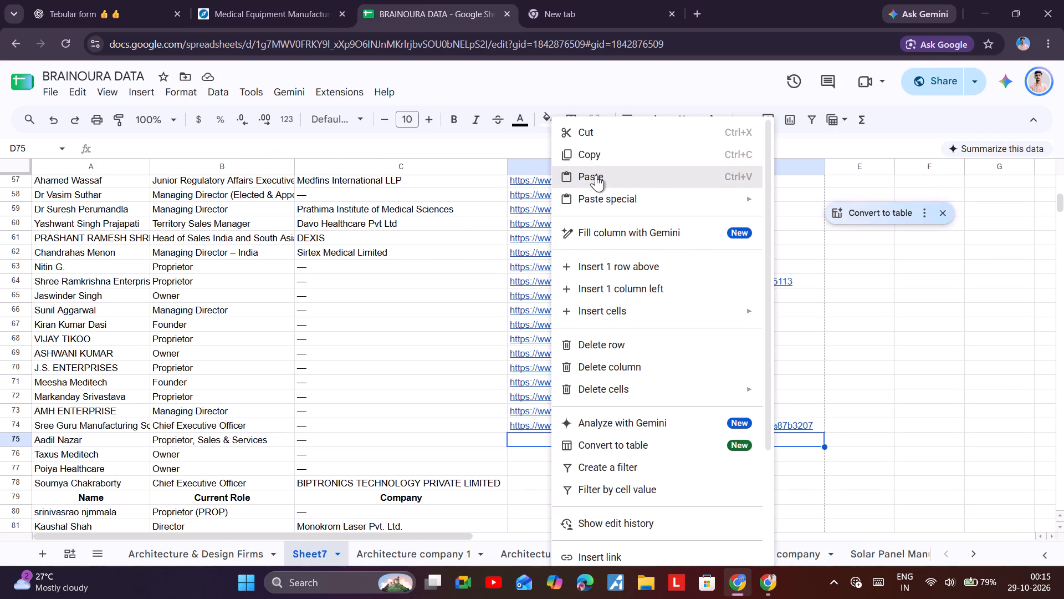
Copy the LinkedIn.com URL of page 3's twenty-third lead, Taxus Meditech in Gurgaon, and paste it into cell D76.
{"action": "left_click", "coordinate": [297, 0]}
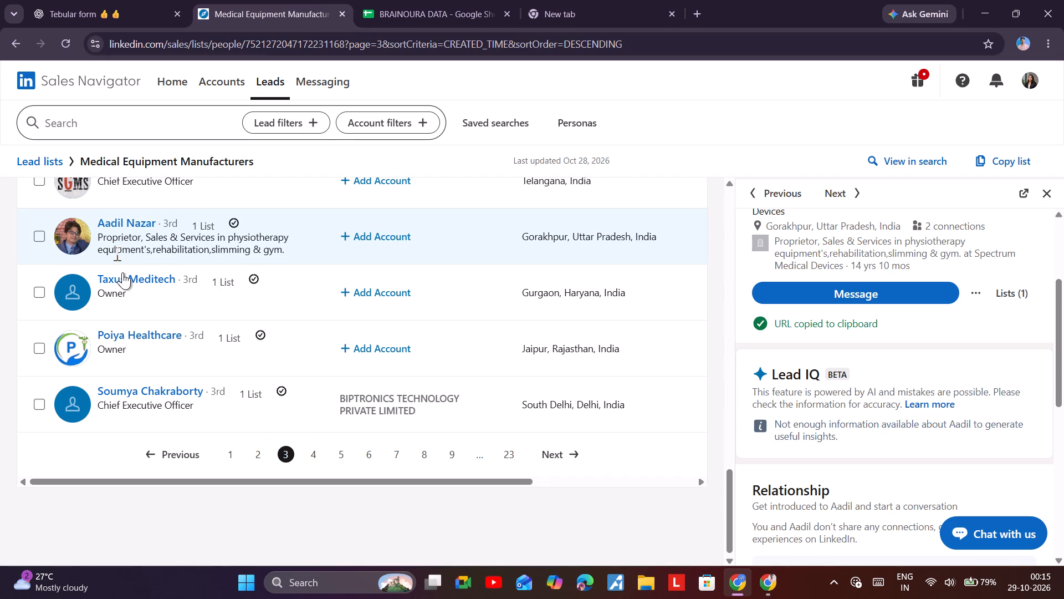
{"action": "left_click", "coordinate": [122, 273]}
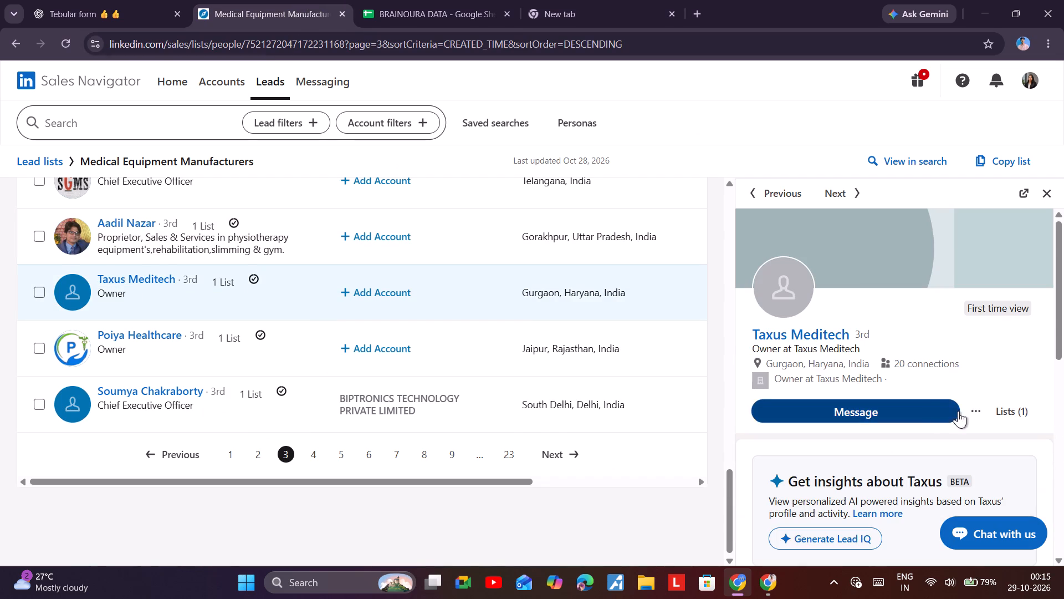
{"action": "left_click", "coordinate": [973, 406]}
{"action": "scroll", "coordinate": [973, 405], "scroll_direction": "down", "scroll_amount": 1}
{"action": "left_click", "coordinate": [955, 414]}
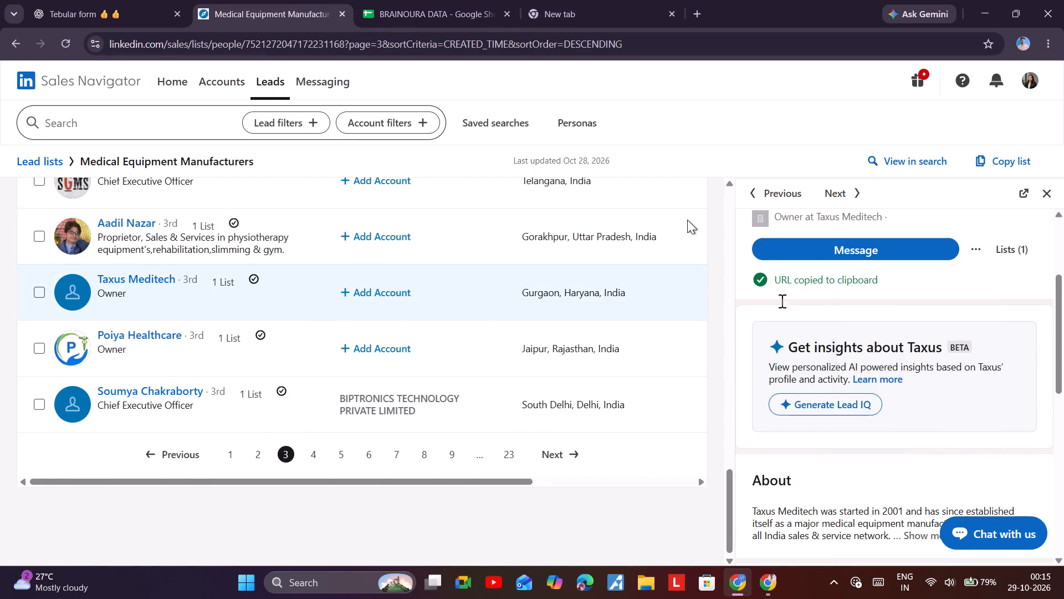
{"action": "left_click", "coordinate": [405, 0]}
{"action": "right_click", "coordinate": [522, 455]}
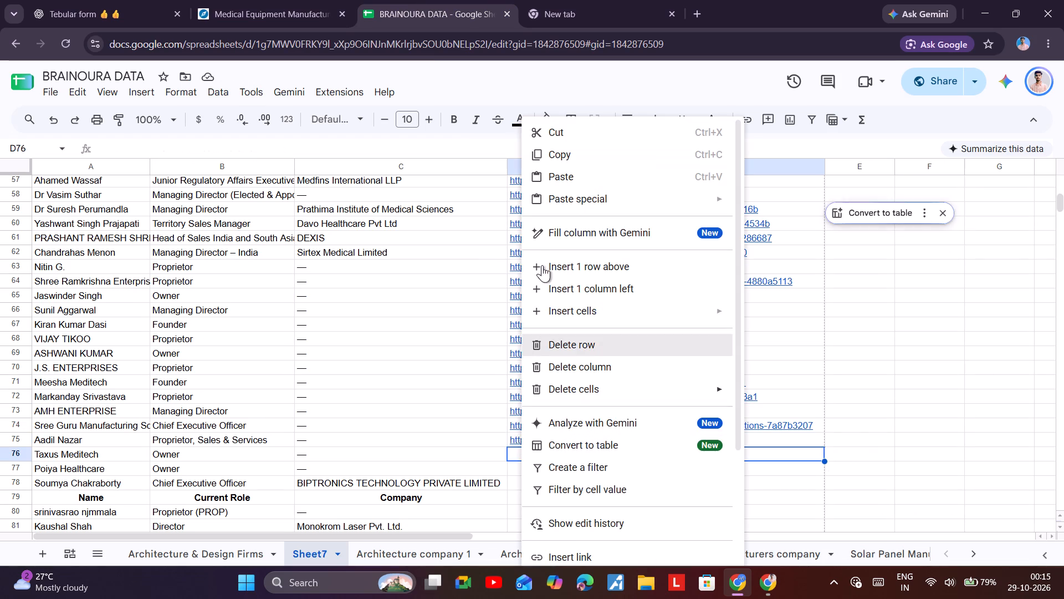
{"action": "left_click", "coordinate": [547, 181]}
Copy the LinkedIn.com URL of page 3's twenty-fourth lead, Poiya Healthcare in Jaipur, and paste it into cell D77.
{"action": "left_click", "coordinate": [312, 0]}
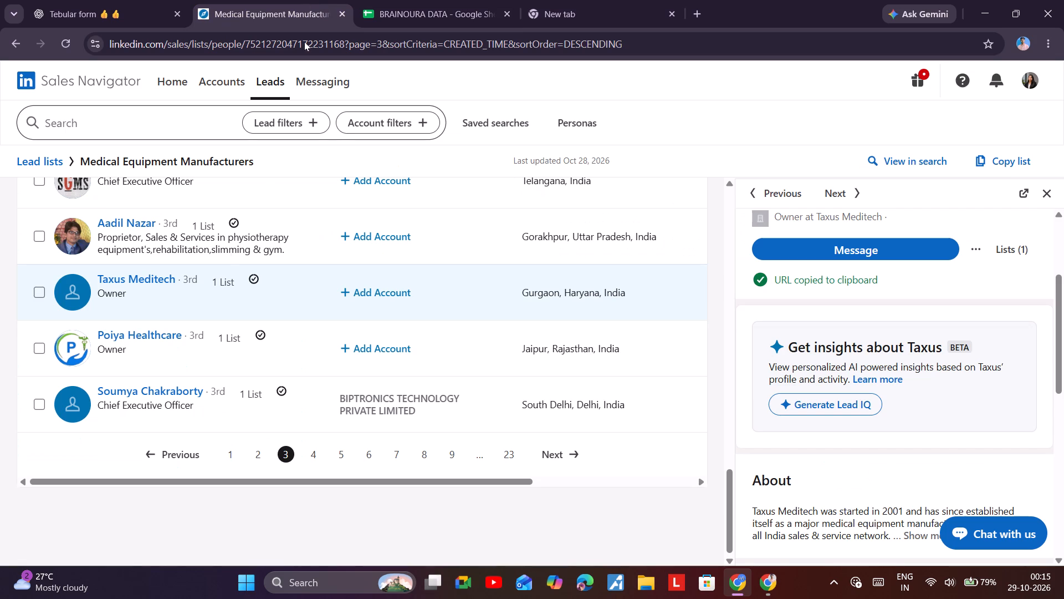
{"action": "left_click", "coordinate": [137, 323]}
{"action": "left_click", "coordinate": [137, 334]}
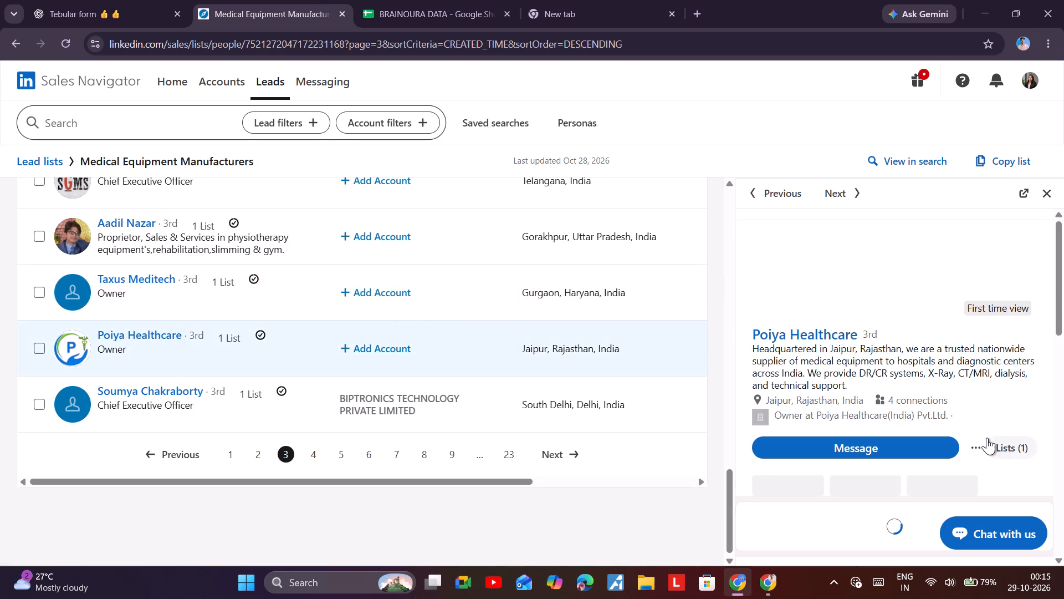
{"action": "left_click", "coordinate": [979, 443]}
{"action": "scroll", "coordinate": [979, 442], "scroll_direction": "down", "scroll_amount": 1}
{"action": "left_click", "coordinate": [919, 461]}
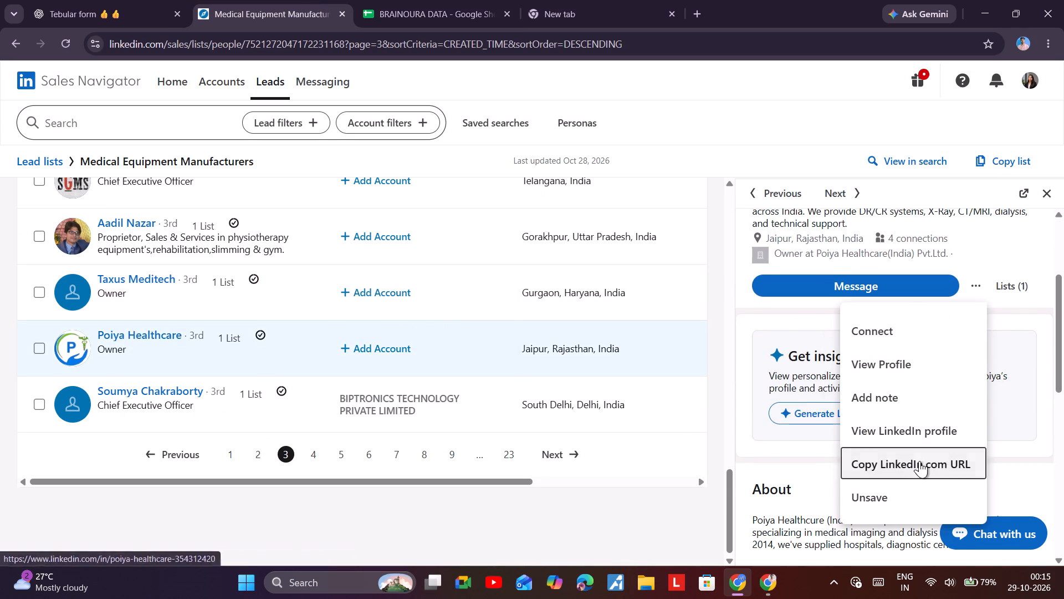
{"action": "left_click", "coordinate": [451, 0]}
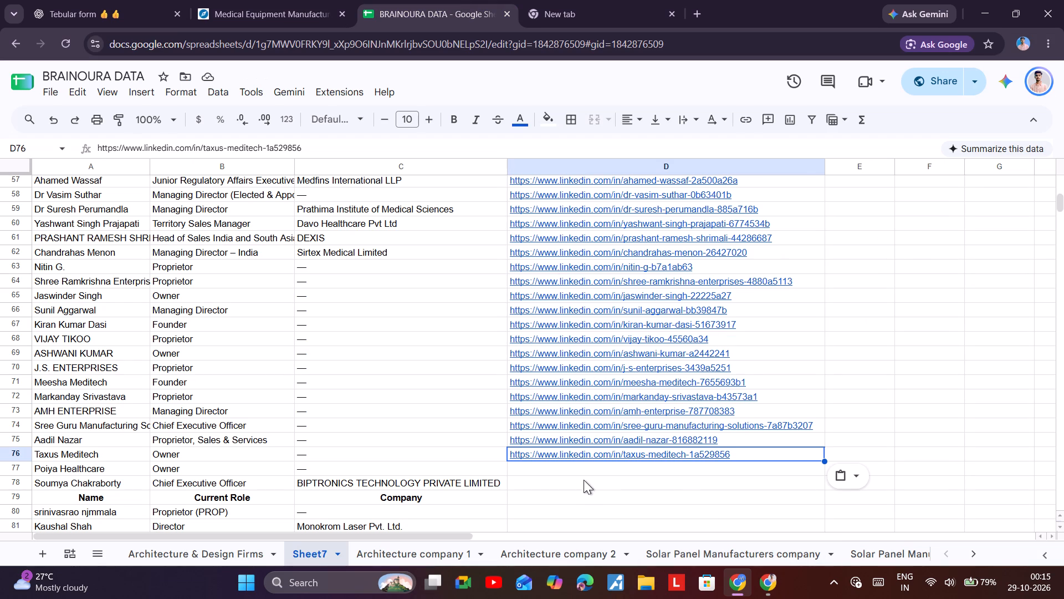
{"action": "right_click", "coordinate": [584, 475]}
{"action": "left_click", "coordinate": [632, 182]}
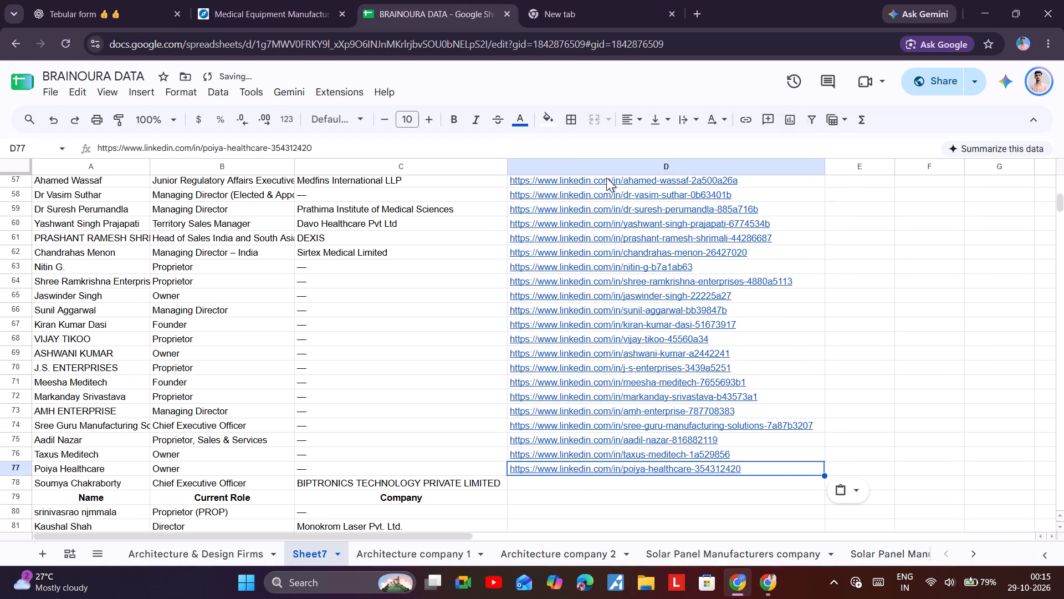
Copy the LinkedIn.com URL of page 3's last lead, the BIPTRONICS TECHNOLOGY Chief Executive Officer, and paste it into cell D78.
{"action": "left_click", "coordinate": [293, 0]}
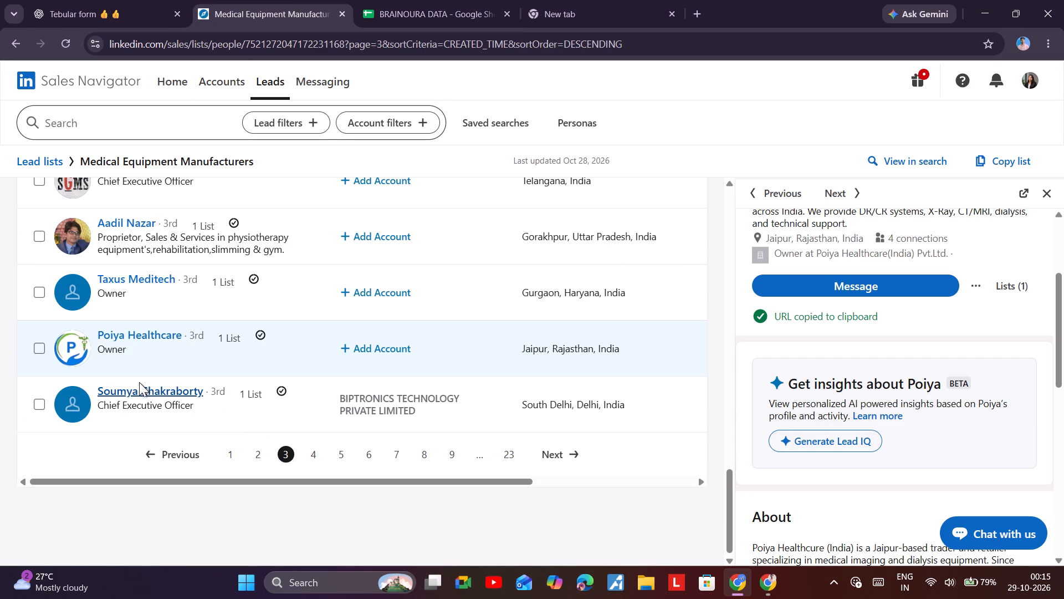
{"action": "left_click", "coordinate": [139, 389]}
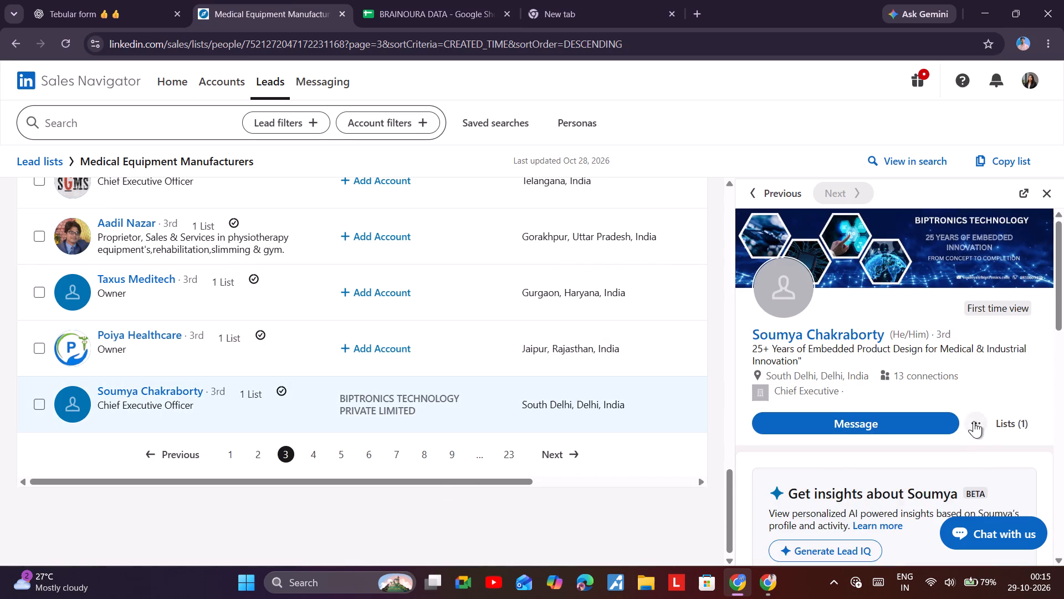
{"action": "left_click", "coordinate": [974, 420]}
{"action": "scroll", "coordinate": [974, 419], "scroll_direction": "down", "scroll_amount": 2}
{"action": "left_click", "coordinate": [925, 268]}
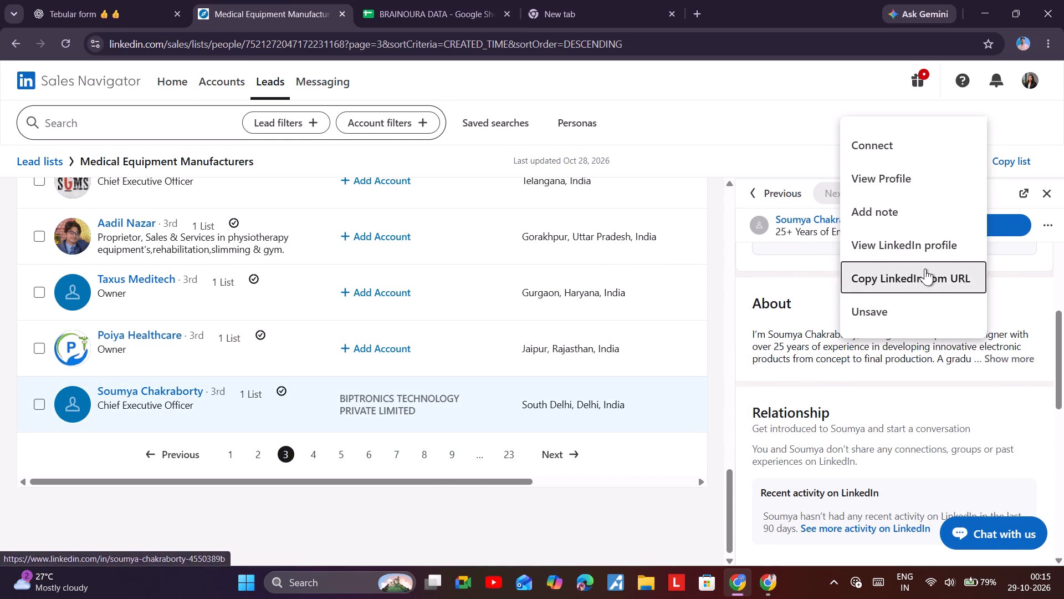
{"action": "left_click", "coordinate": [450, 0]}
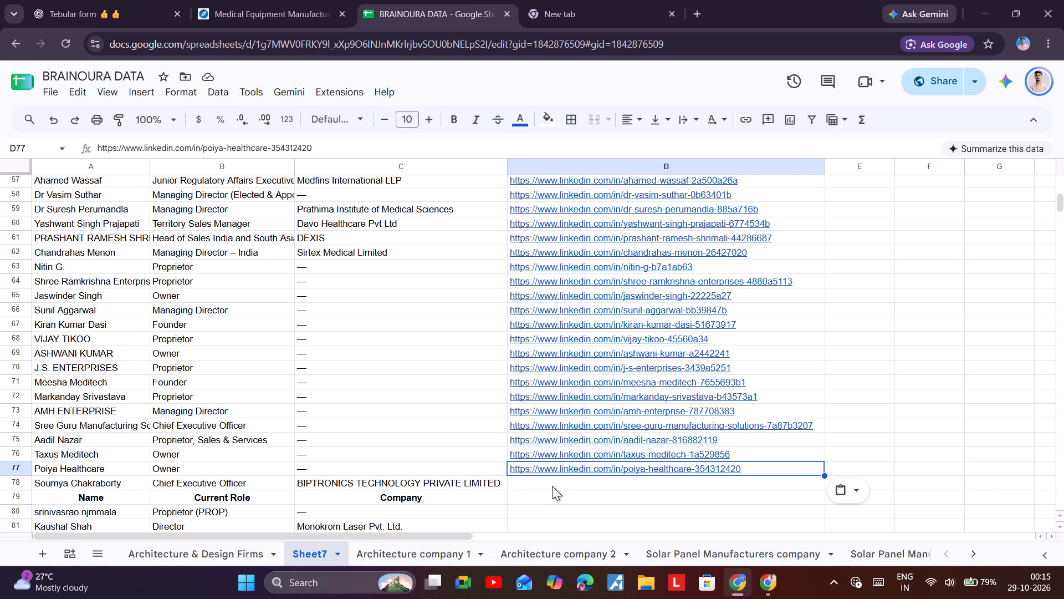
{"action": "right_click", "coordinate": [552, 486]}
{"action": "left_click", "coordinate": [648, 179]}
Open page 4 of the lead list, copy the LinkedIn.com URL of its first lead, the PROP in Nalgonda, and paste it into cell D80.
{"action": "scroll", "coordinate": [632, 322], "scroll_direction": "down", "scroll_amount": 1}
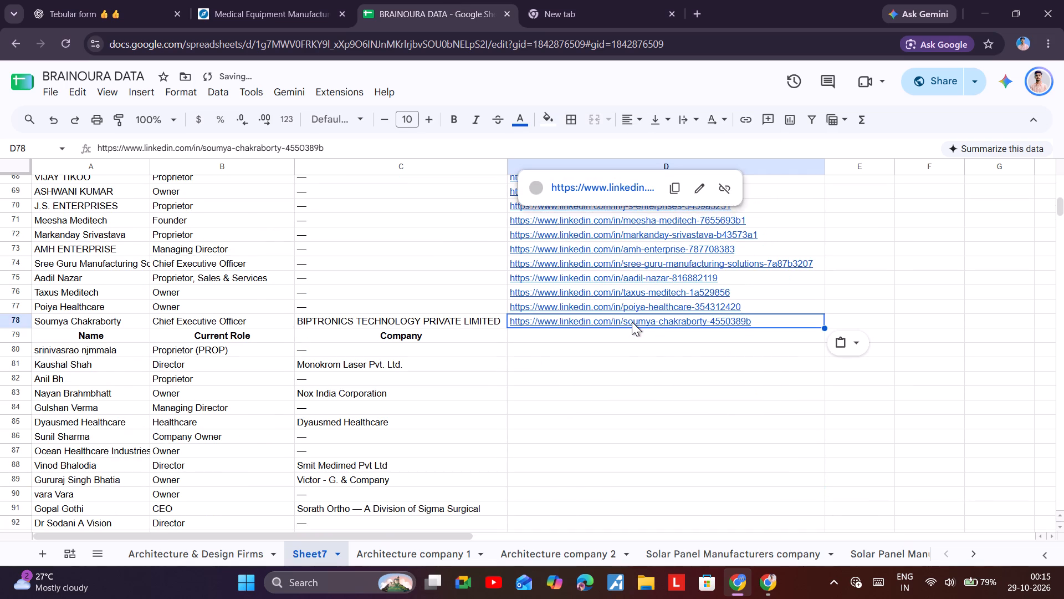
{"action": "left_click", "coordinate": [484, 349]}
{"action": "left_click", "coordinate": [584, 349]}
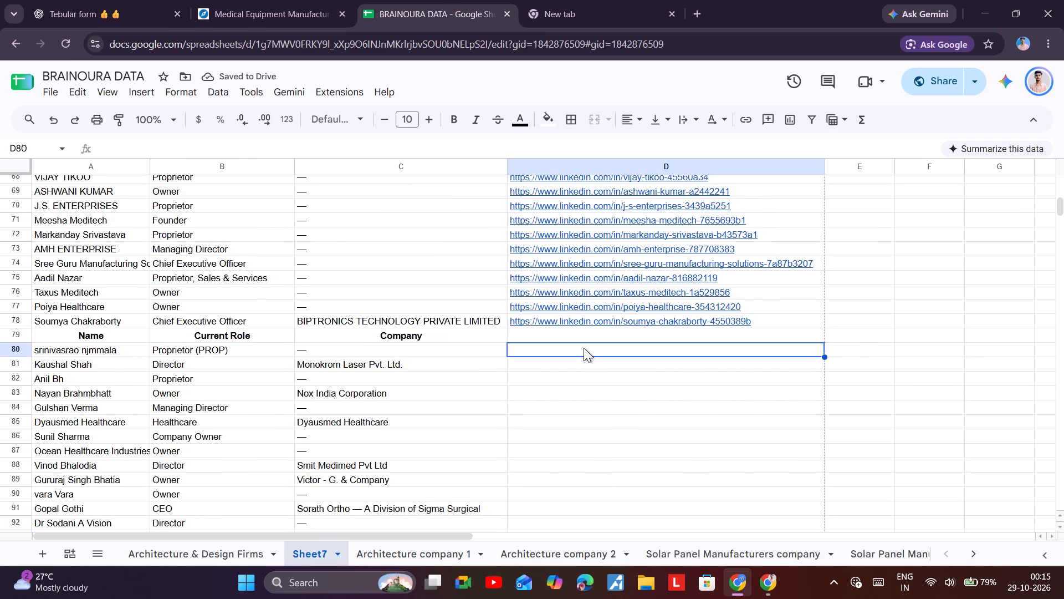
{"action": "left_click", "coordinate": [242, 0]}
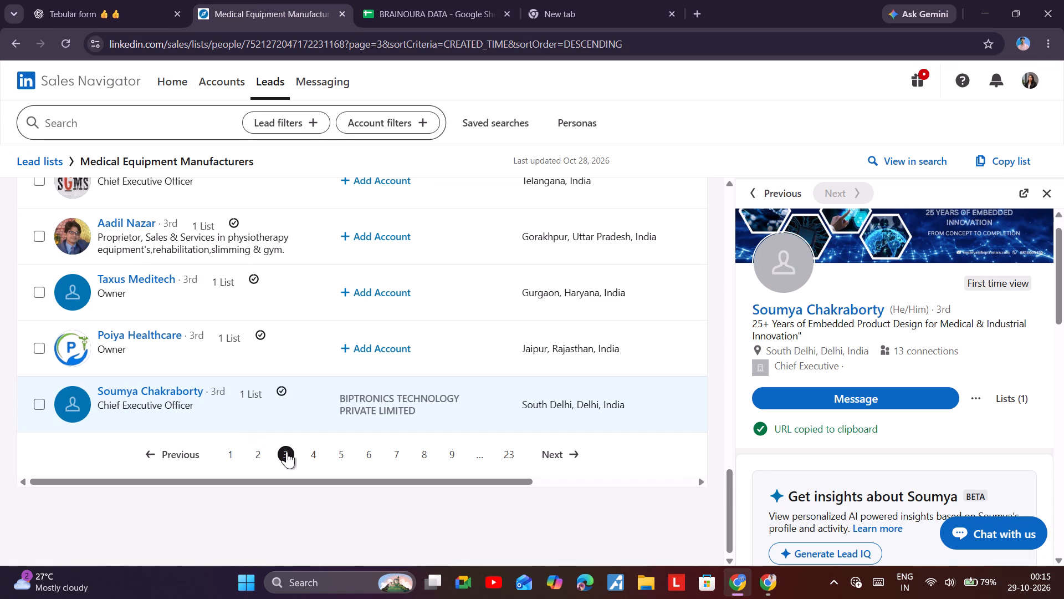
{"action": "left_click", "coordinate": [309, 451]}
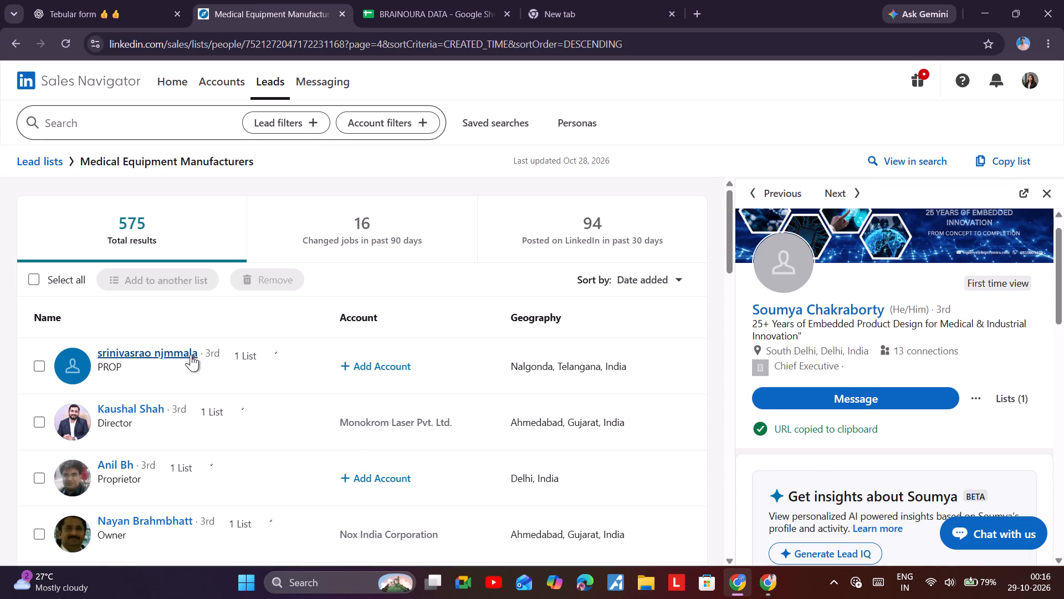
{"action": "left_click", "coordinate": [168, 356]}
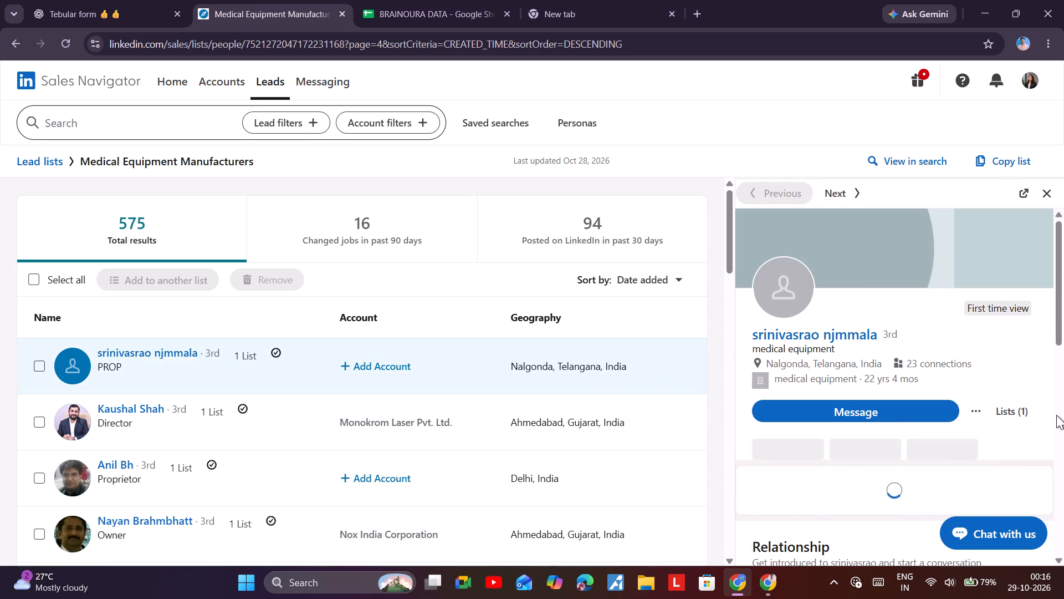
{"action": "left_click", "coordinate": [964, 409]}
{"action": "left_click", "coordinate": [980, 408]}
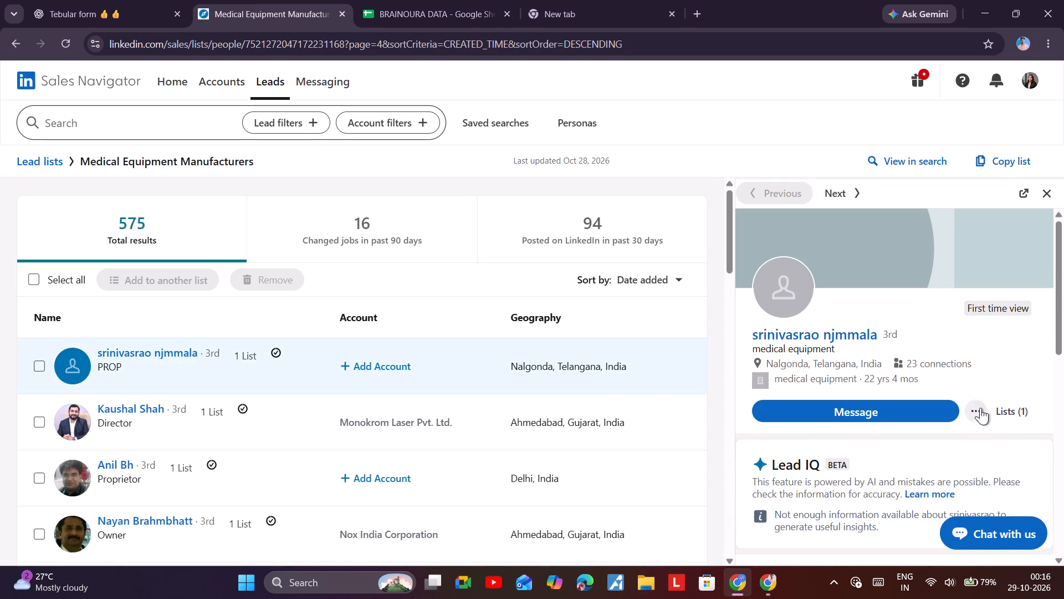
{"action": "scroll", "coordinate": [976, 410], "scroll_direction": "down", "scroll_amount": 1}
{"action": "left_click", "coordinate": [948, 417]}
{"action": "left_click", "coordinate": [483, 0]}
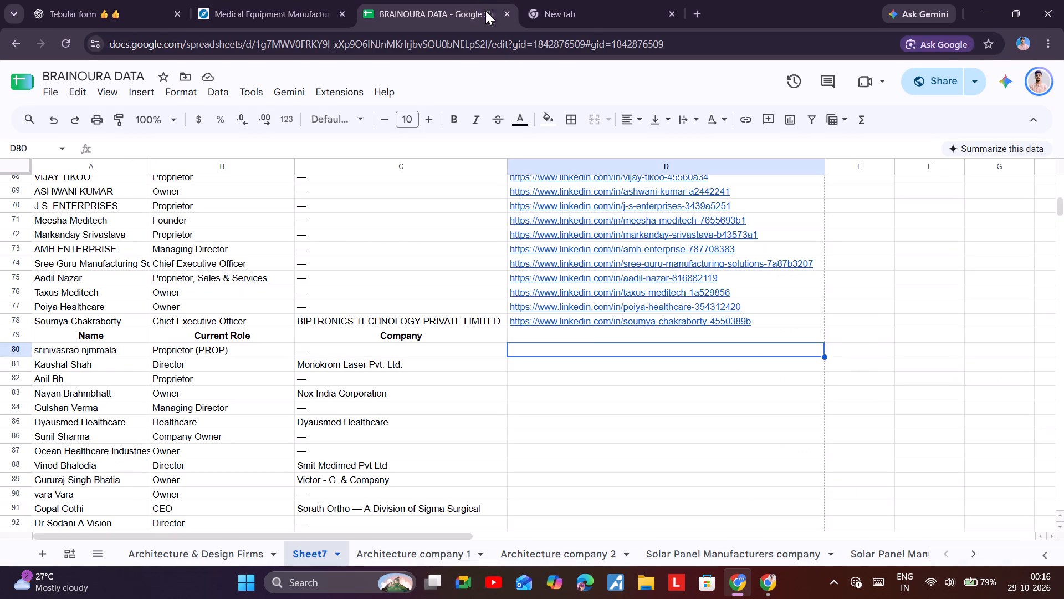
{"action": "right_click", "coordinate": [589, 351]}
{"action": "left_click", "coordinate": [649, 176]}
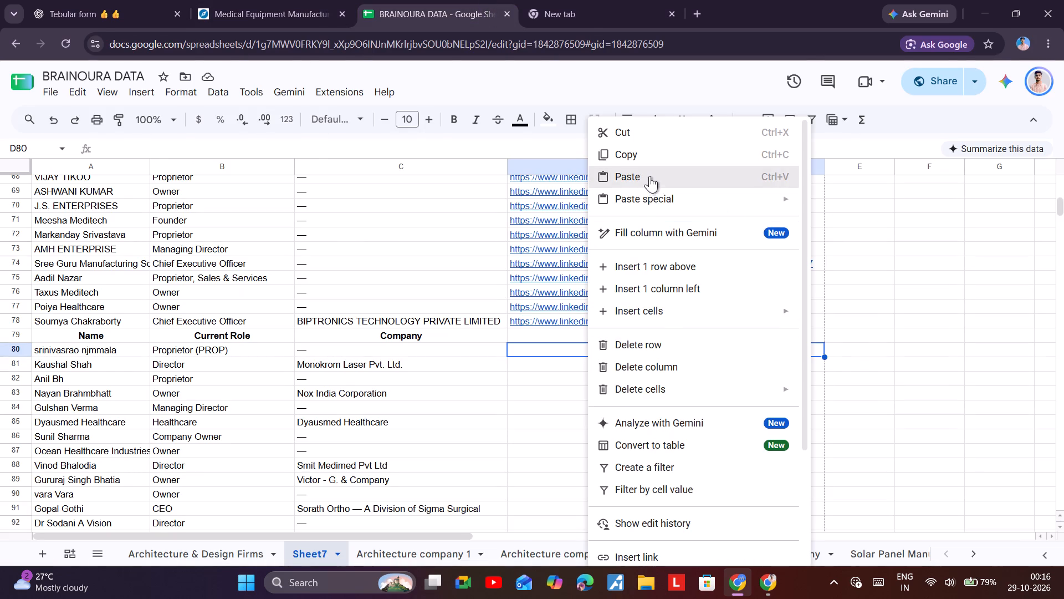
Copy the LinkedIn.com URL of page 4's second lead, the Monokrom Laser Director in Ahmedabad, and paste it into cell D81.
{"action": "left_click", "coordinate": [274, 0]}
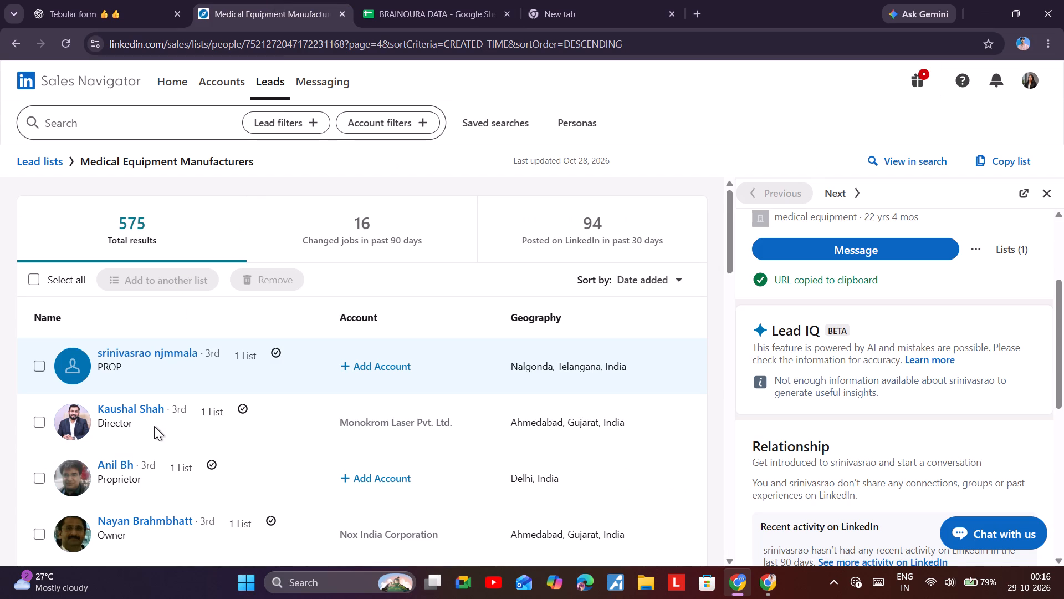
{"action": "left_click", "coordinate": [132, 405]}
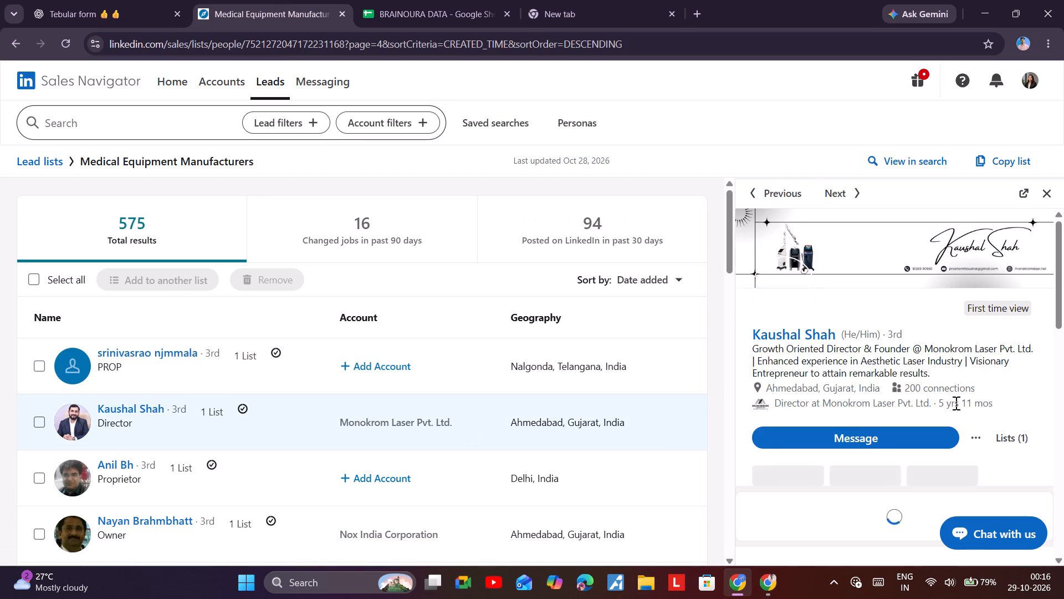
{"action": "left_click", "coordinate": [983, 435]}
{"action": "scroll", "coordinate": [982, 435], "scroll_direction": "down", "scroll_amount": 1}
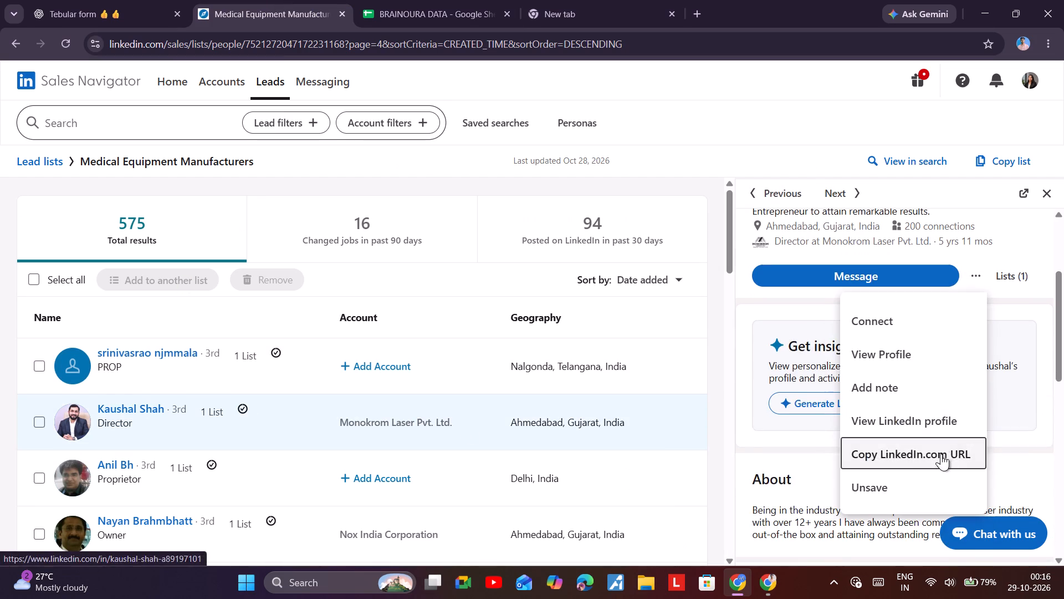
{"action": "left_click", "coordinate": [941, 454]}
{"action": "left_click", "coordinate": [459, 0]}
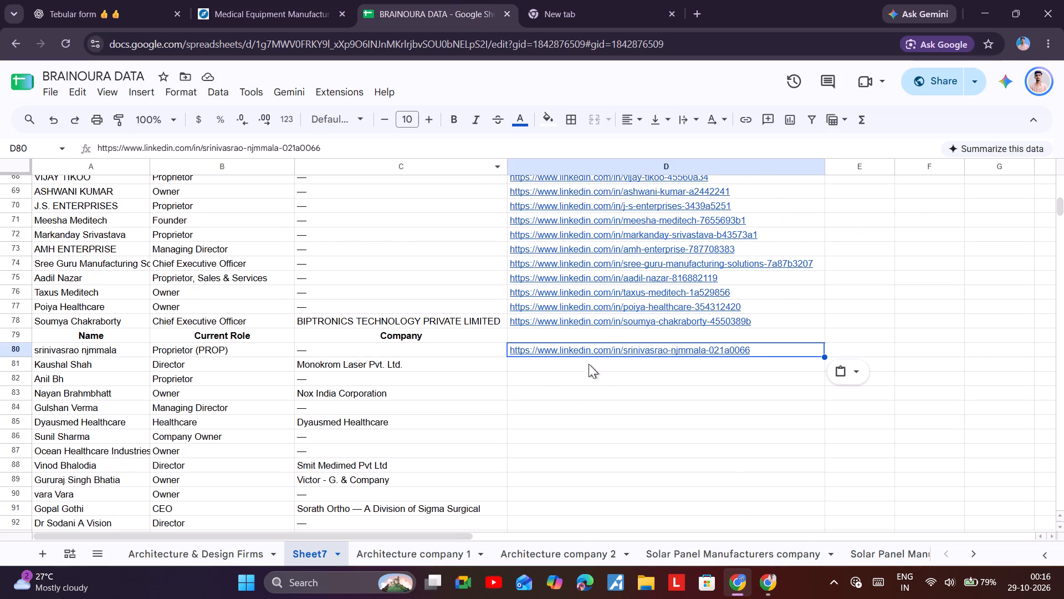
{"action": "right_click", "coordinate": [587, 363]}
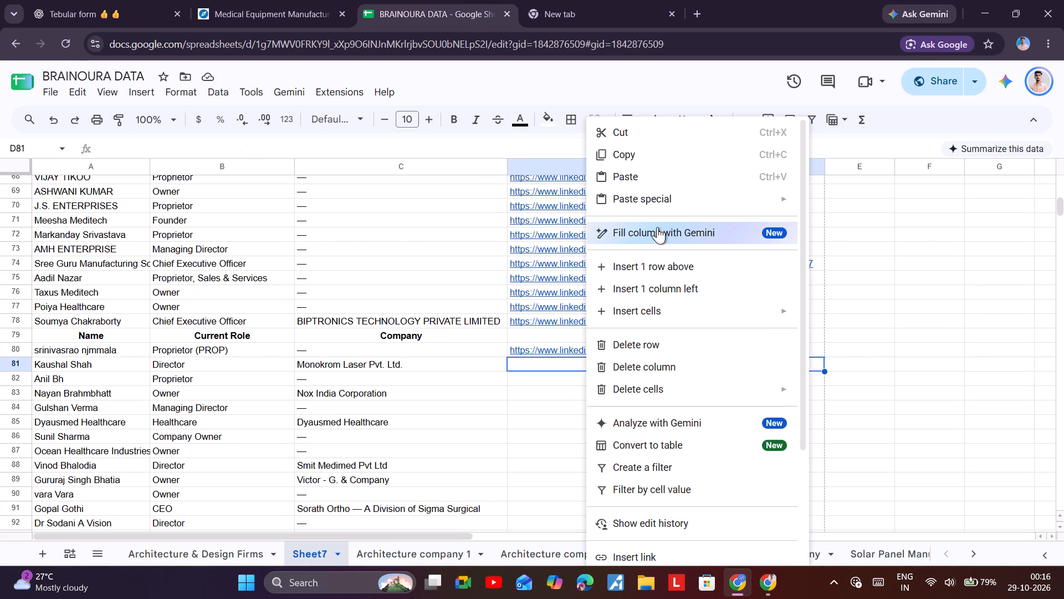
{"action": "left_click", "coordinate": [623, 164]}
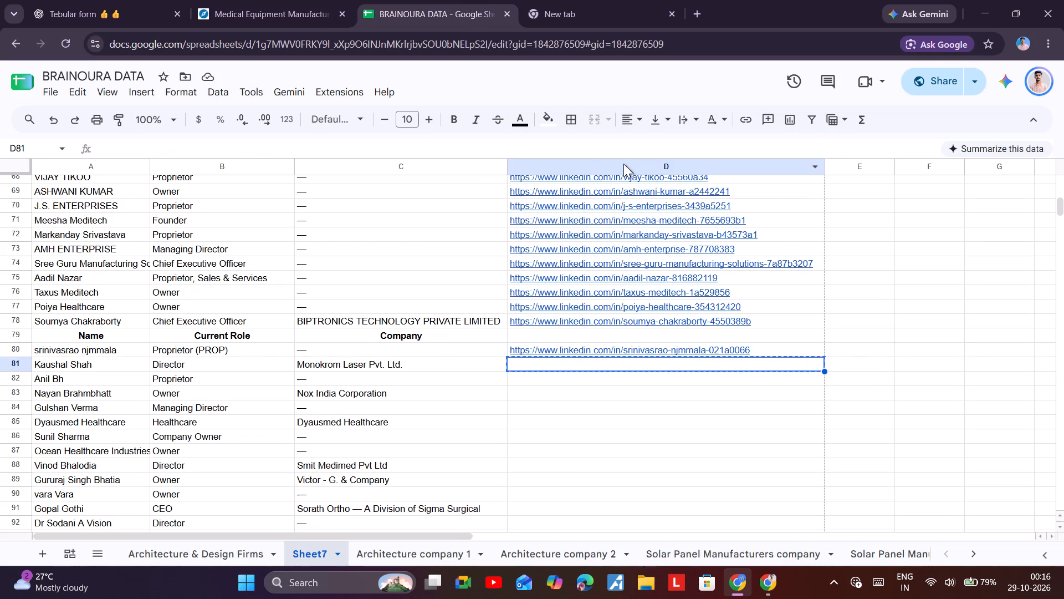
{"action": "right_click", "coordinate": [604, 360]}
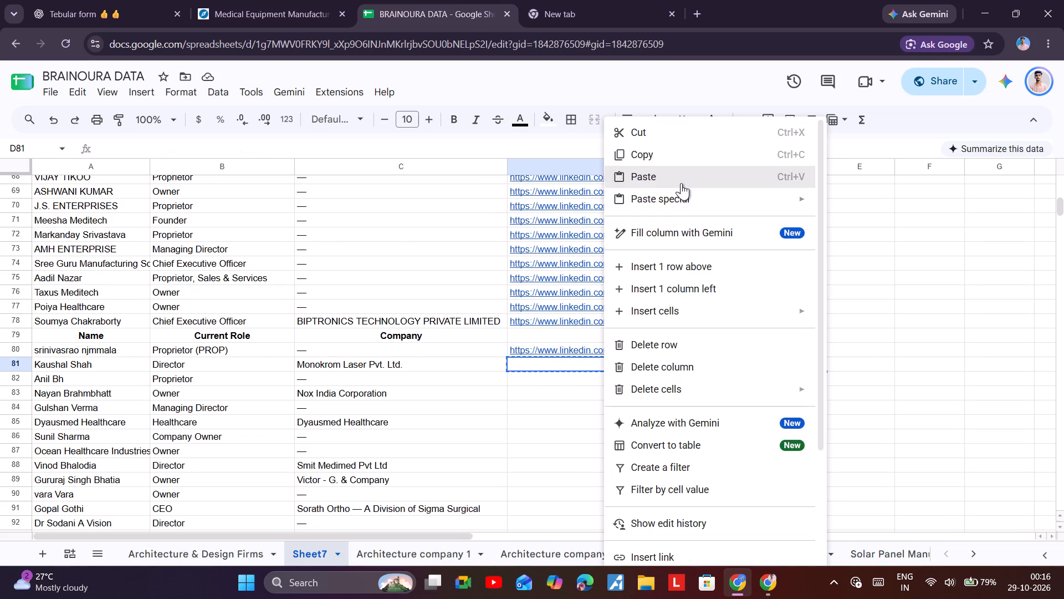
{"action": "left_click", "coordinate": [681, 181]}
{"action": "left_click", "coordinate": [309, 0]}
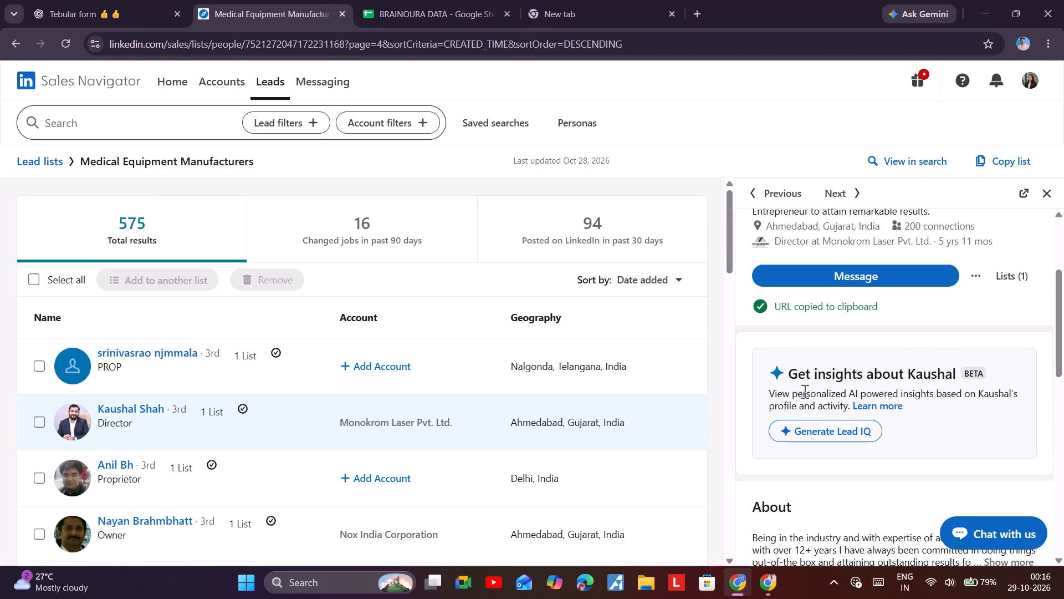
{"action": "left_click", "coordinate": [970, 281]}
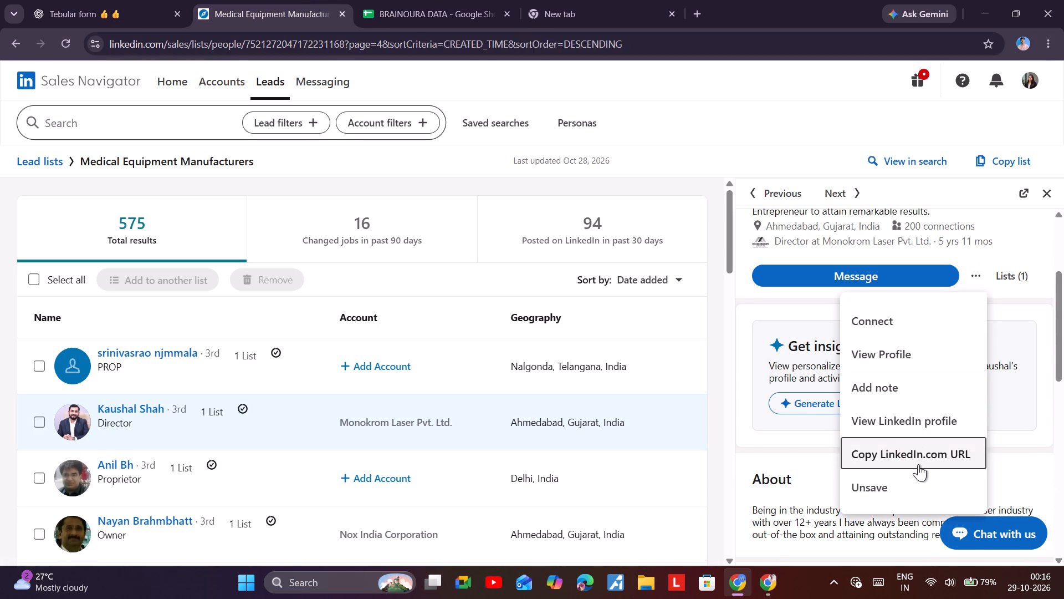
{"action": "left_click", "coordinate": [930, 442]}
{"action": "left_click", "coordinate": [447, 0]}
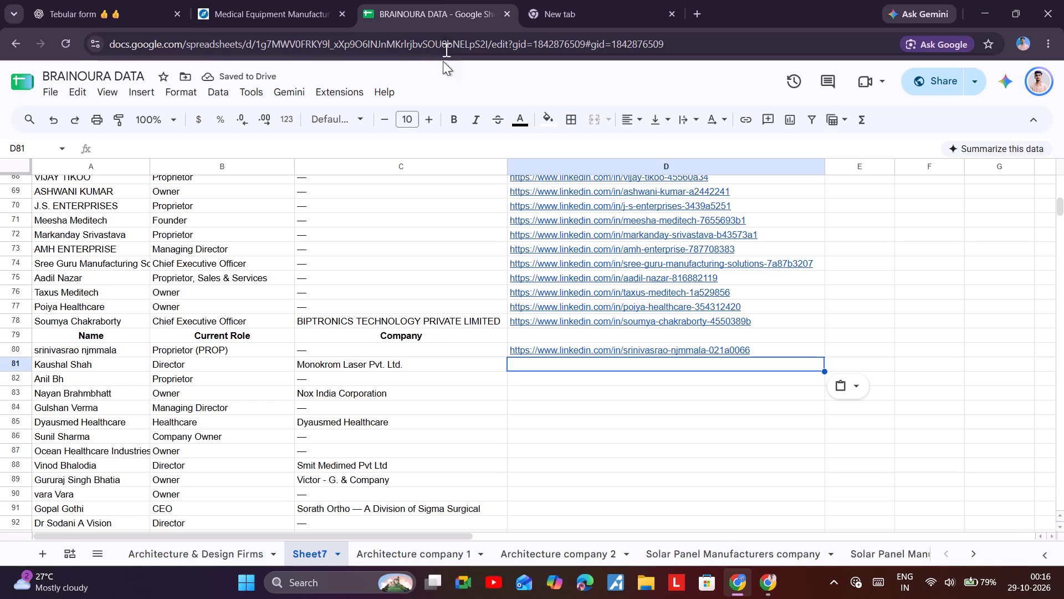
{"action": "right_click", "coordinate": [628, 363]}
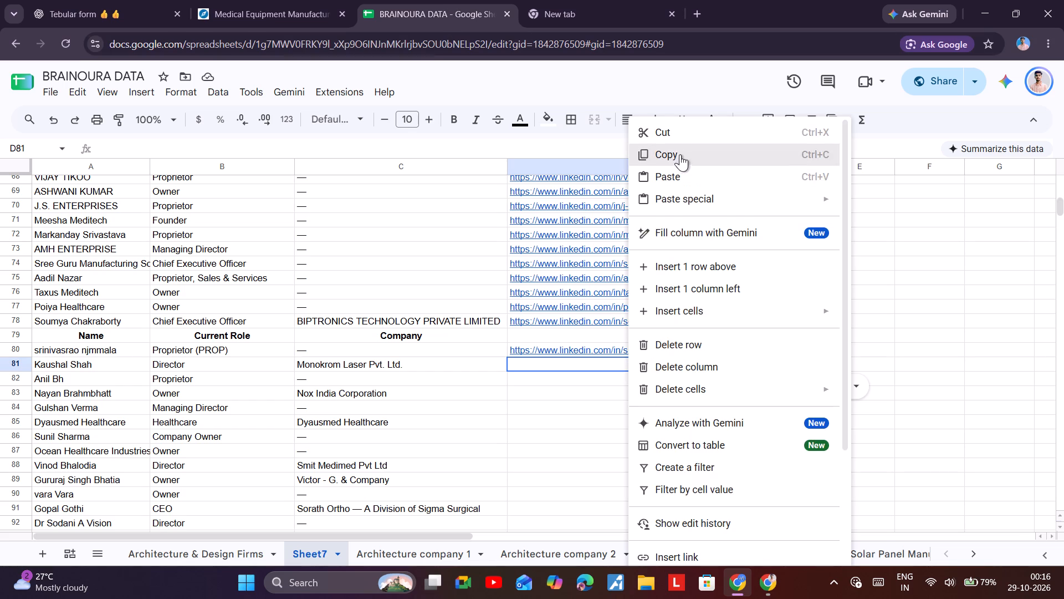
{"action": "left_click", "coordinate": [677, 168]}
Copy the LinkedIn.com URL of page 4's third lead, the Anil Enterprises Proprietor in Delhi, and paste it into cell D82.
{"action": "left_click", "coordinate": [263, 0]}
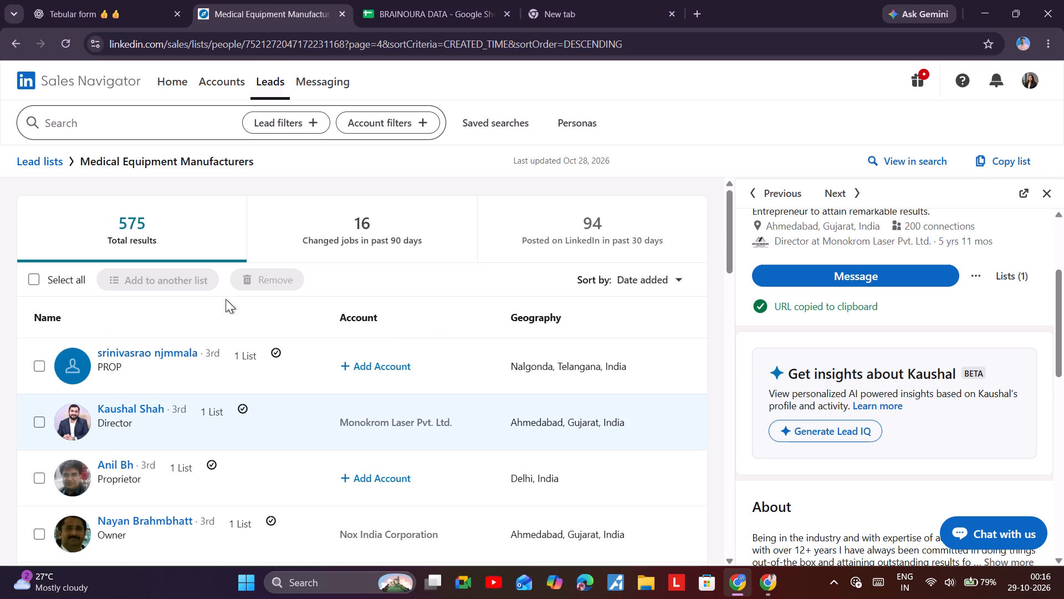
{"action": "left_click", "coordinate": [111, 465]}
{"action": "scroll", "coordinate": [112, 465], "scroll_direction": "down", "scroll_amount": 1}
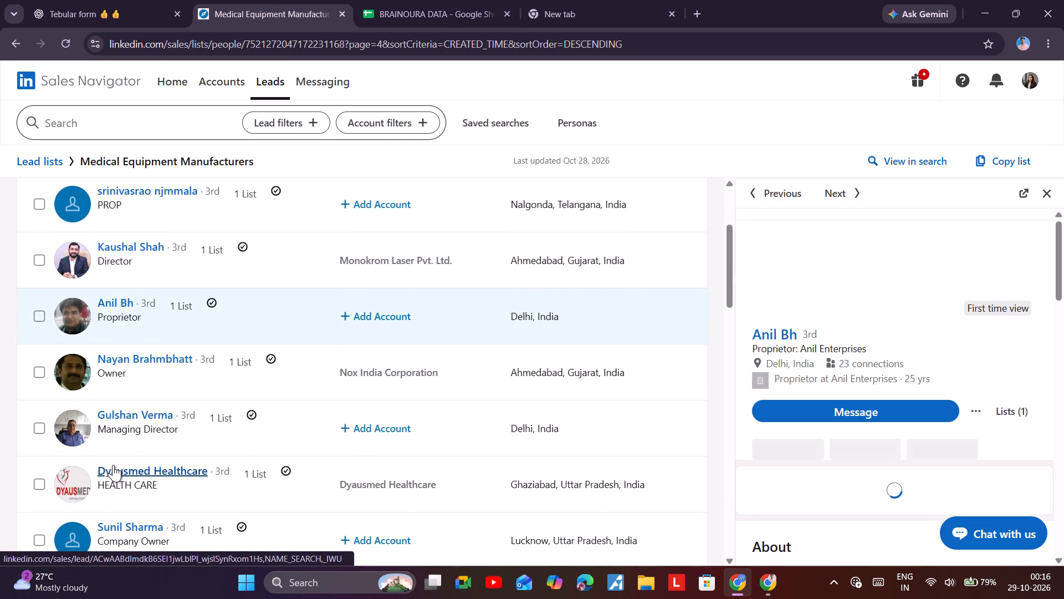
{"action": "left_click", "coordinate": [982, 405]}
{"action": "scroll", "coordinate": [981, 405], "scroll_direction": "down", "scroll_amount": 1}
{"action": "left_click", "coordinate": [937, 435]}
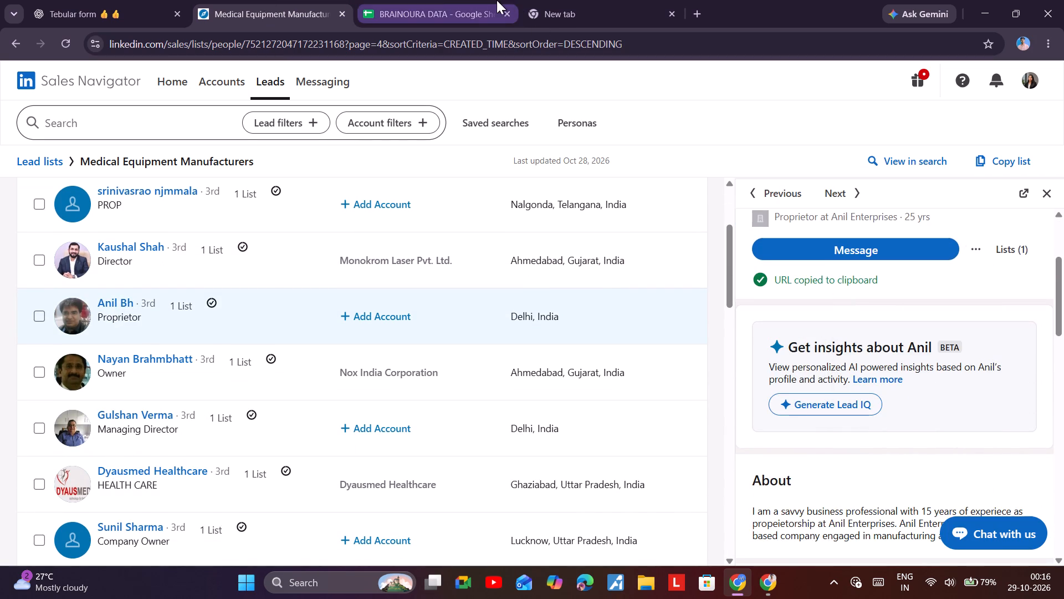
{"action": "left_click", "coordinate": [407, 0]}
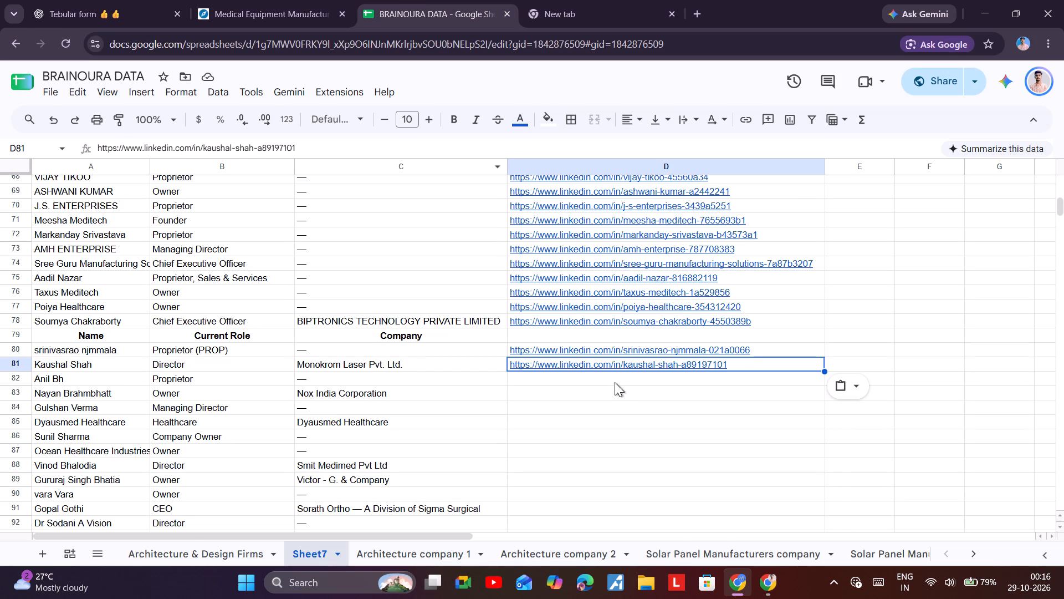
{"action": "right_click", "coordinate": [615, 382]}
{"action": "left_click", "coordinate": [678, 175]}
Copy the LinkedIn.com URL of page 4's fourth lead, the Nox India Corporation Owner in Ahmedabad, and paste it into cell D83.
{"action": "left_click", "coordinate": [265, 0]}
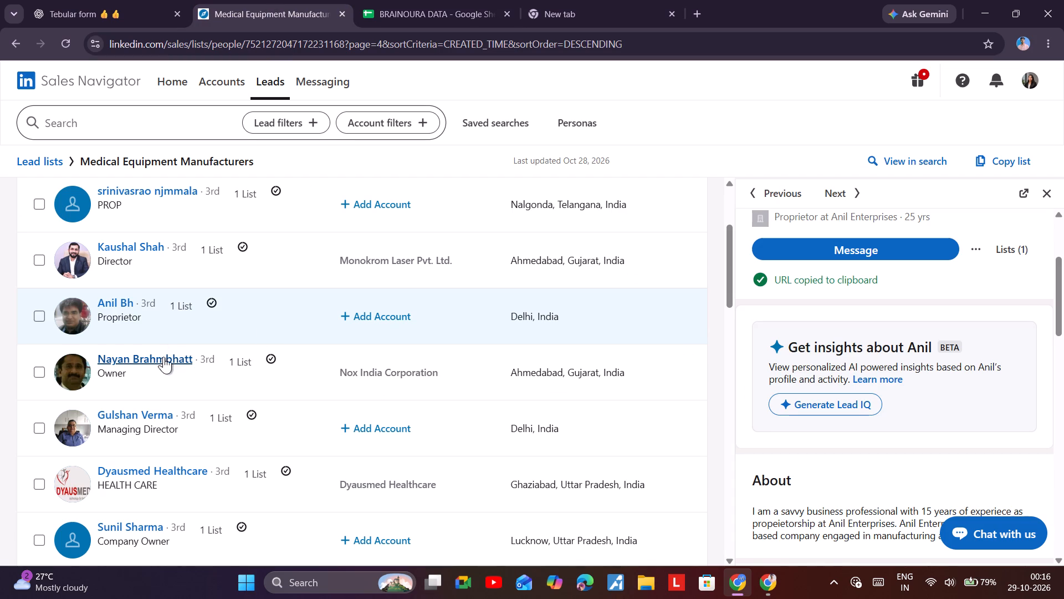
{"action": "left_click", "coordinate": [160, 359]}
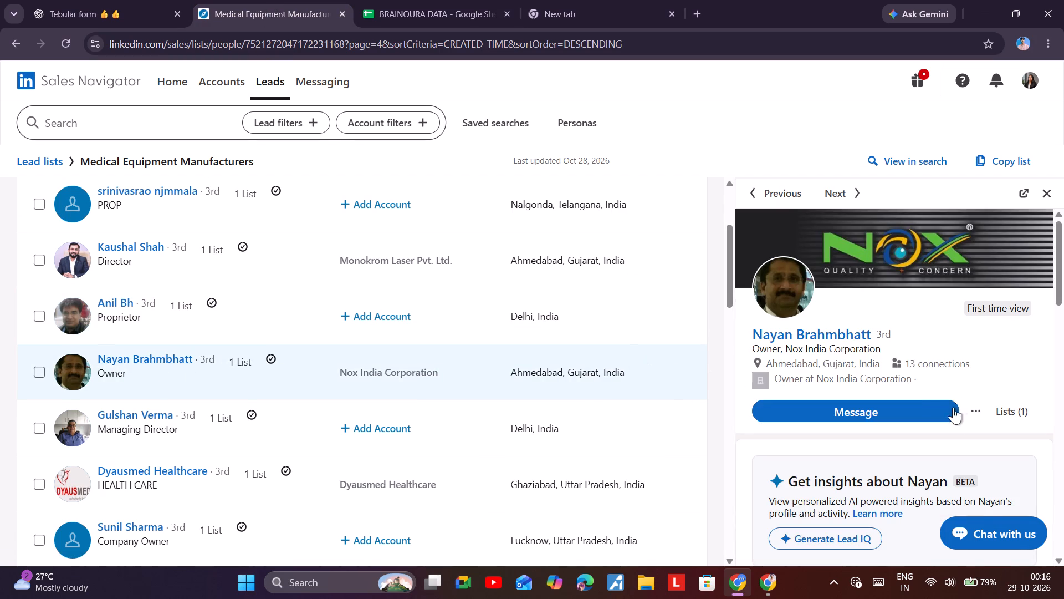
{"action": "left_click", "coordinate": [972, 408]}
{"action": "scroll", "coordinate": [972, 408], "scroll_direction": "down", "scroll_amount": 1}
{"action": "left_click", "coordinate": [941, 419]}
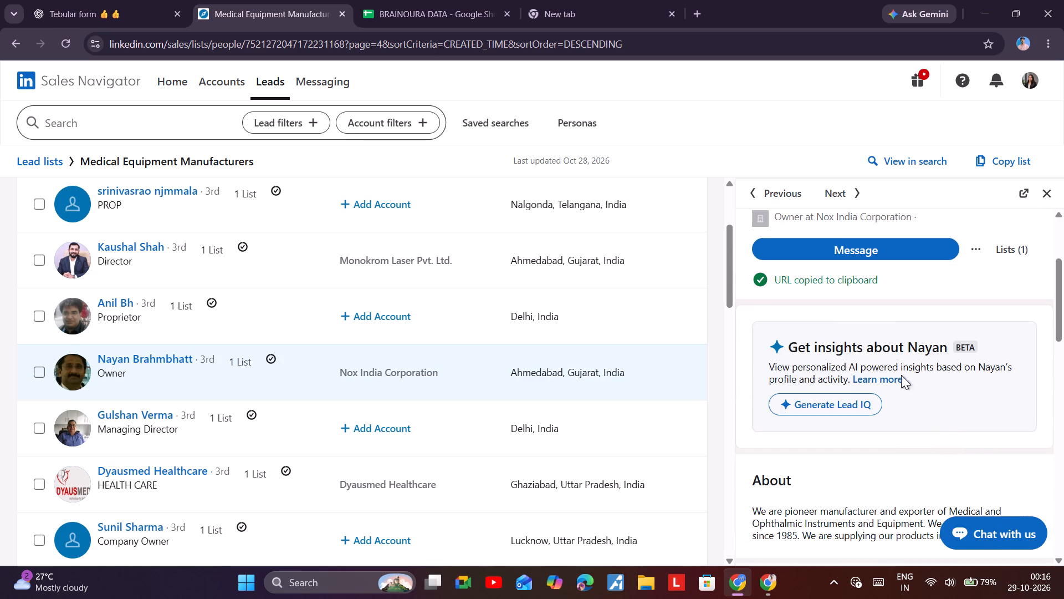
{"action": "left_click", "coordinate": [419, 0]}
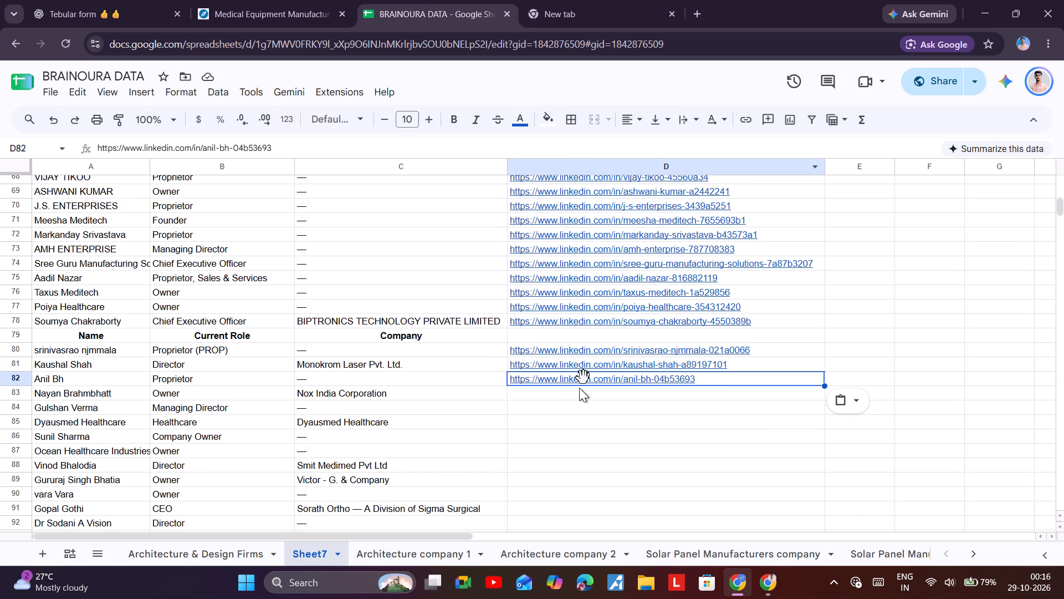
{"action": "right_click", "coordinate": [577, 396]}
{"action": "left_click", "coordinate": [644, 169]}
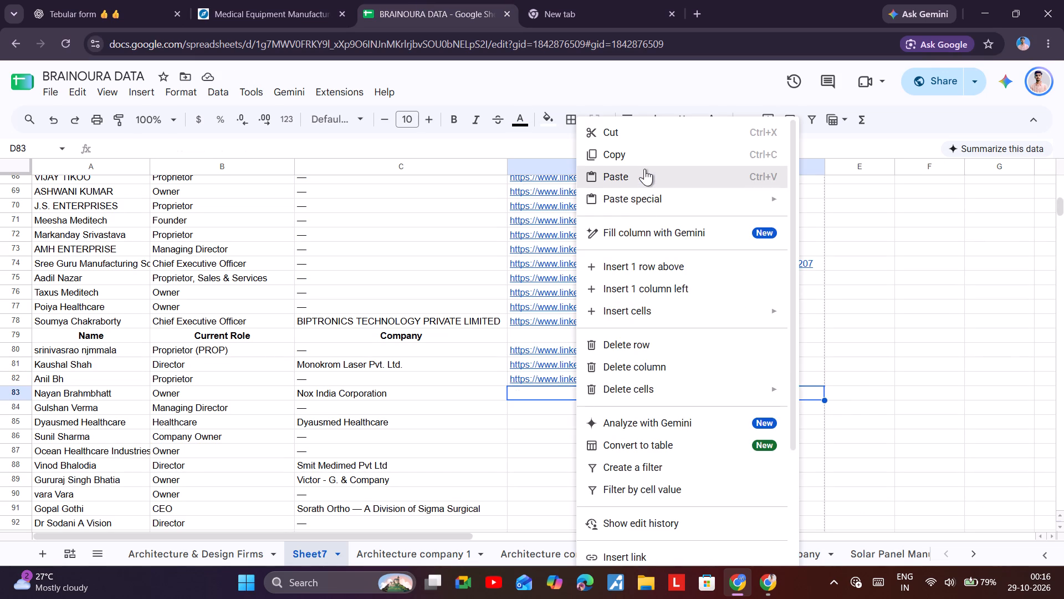
Copy the LinkedIn.com URL of page 4's fifth lead, the Unissi India Managing Director in Delhi, and paste it into cell D84.
{"action": "left_click", "coordinate": [315, 0]}
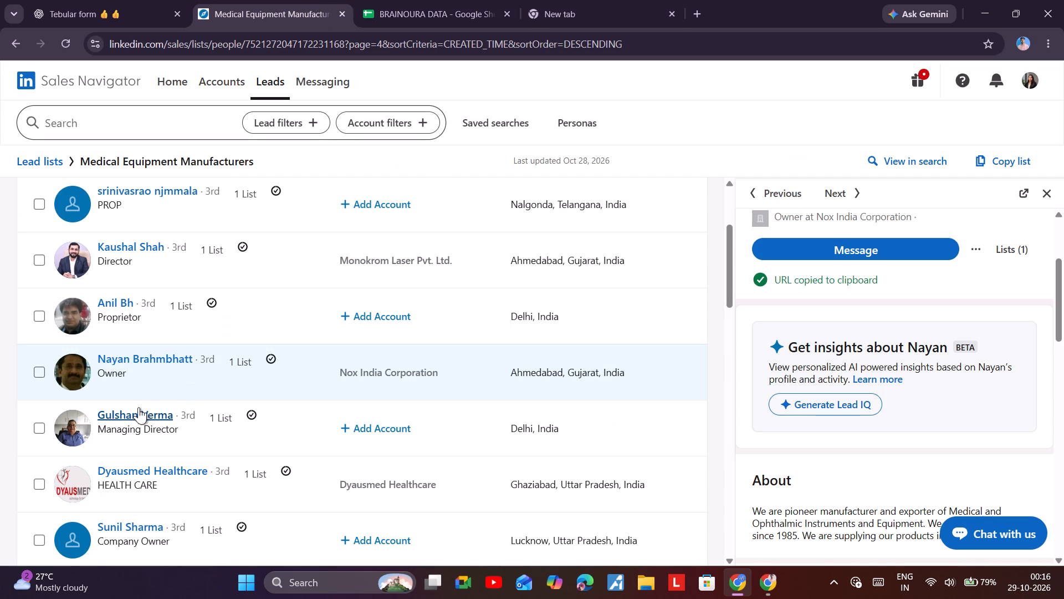
{"action": "left_click", "coordinate": [139, 406]}
{"action": "left_click", "coordinate": [137, 413]}
{"action": "scroll", "coordinate": [137, 413], "scroll_direction": "down", "scroll_amount": 1}
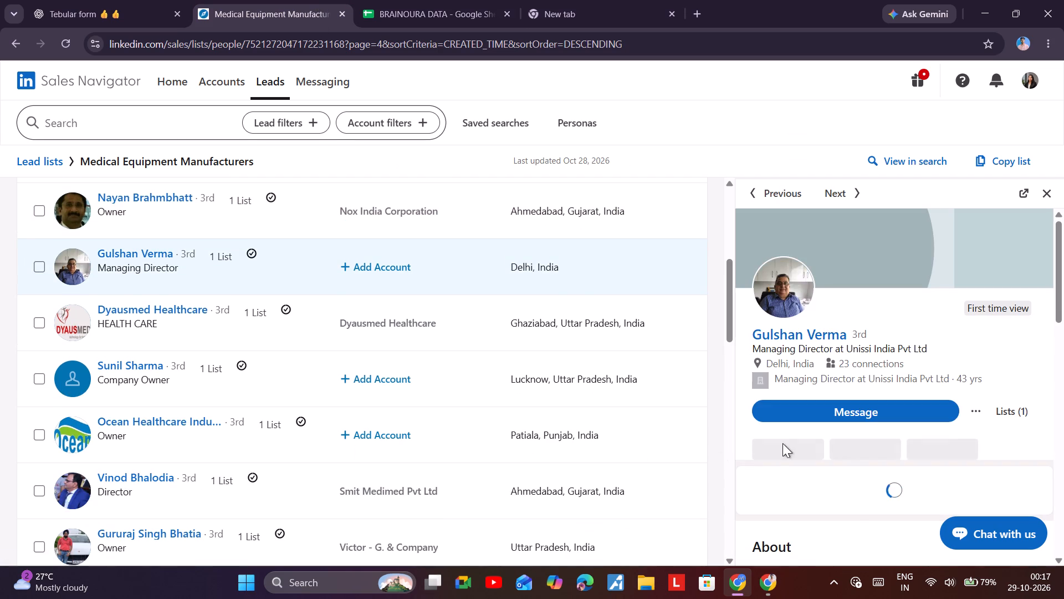
{"action": "left_click", "coordinate": [982, 403]}
{"action": "scroll", "coordinate": [981, 402], "scroll_direction": "down", "scroll_amount": 1}
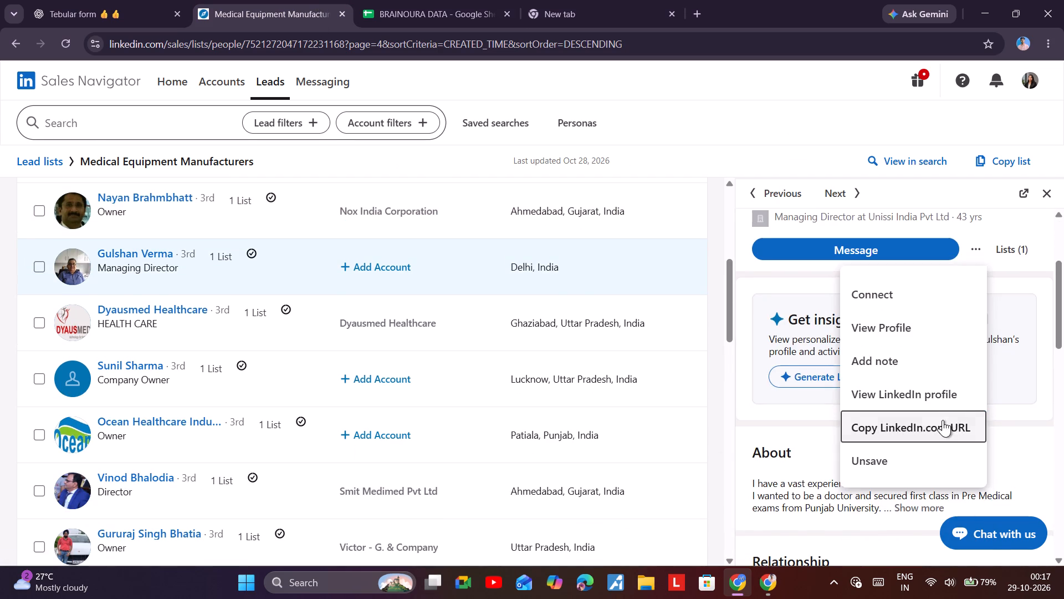
{"action": "left_click", "coordinate": [943, 420]}
{"action": "left_click", "coordinate": [447, 0]}
{"action": "right_click", "coordinate": [595, 418]}
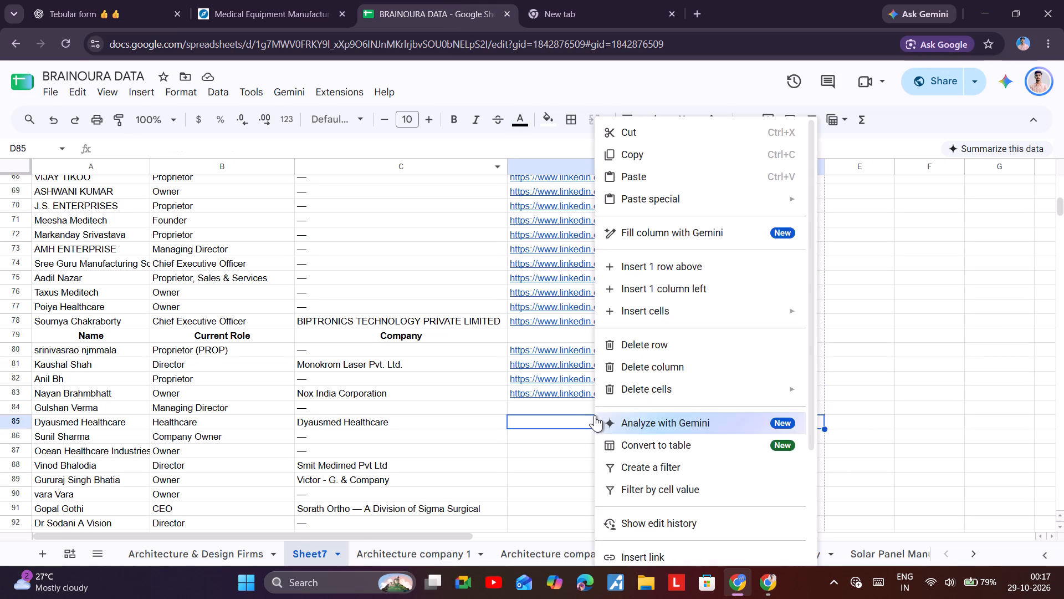
{"action": "left_click", "coordinate": [573, 409]}
{"action": "right_click", "coordinate": [573, 409]}
{"action": "left_click", "coordinate": [627, 184]}
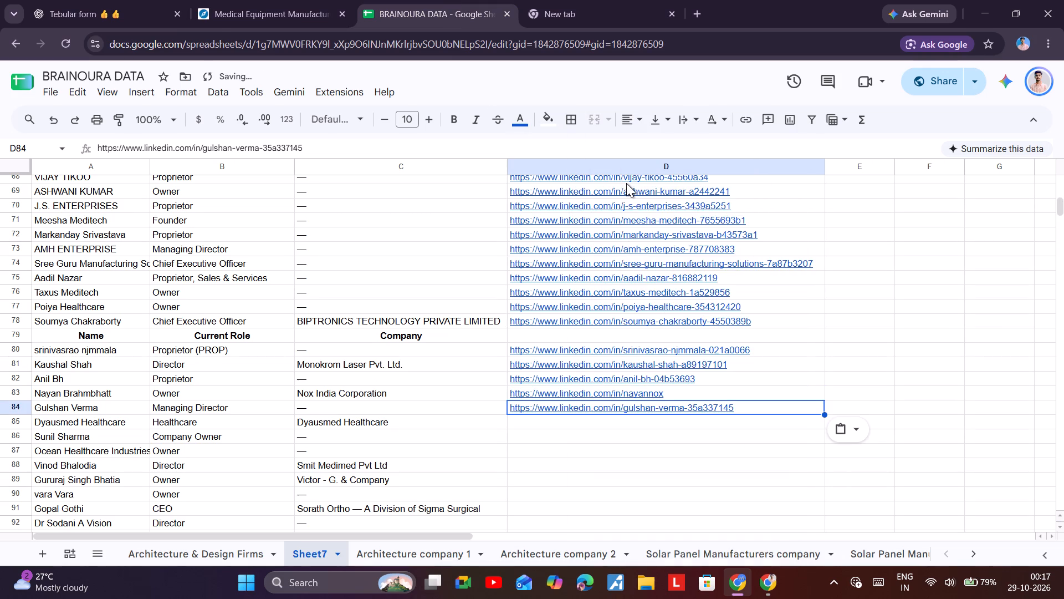
Copy the LinkedIn.com URL of page 4's sixth lead, Dyausmed Healthcare in Ghaziabad, and paste it into cell D85.
{"action": "left_click", "coordinate": [238, 0]}
{"action": "left_click", "coordinate": [145, 310]}
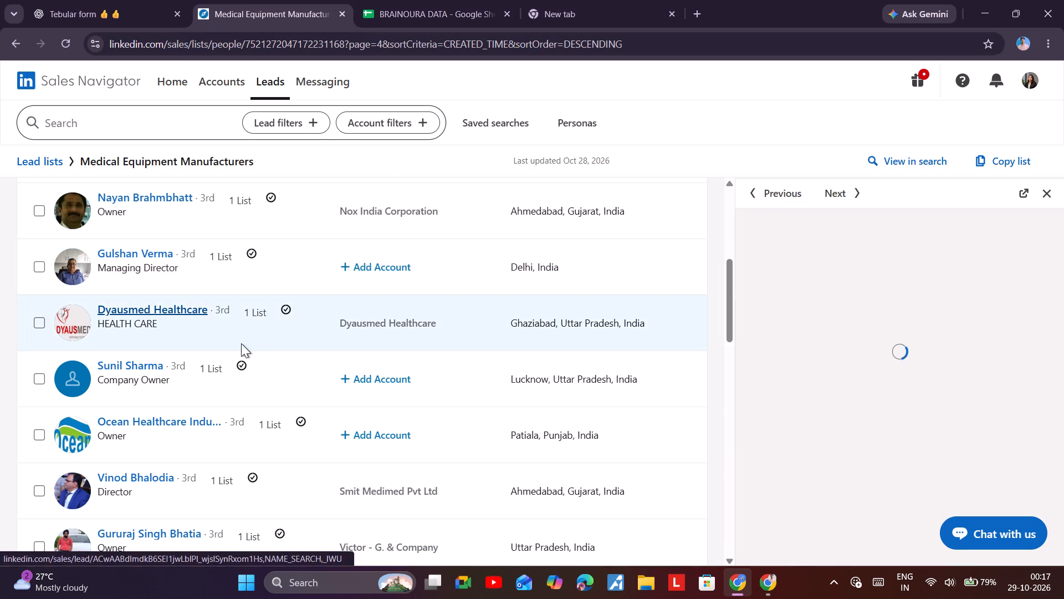
{"action": "left_click", "coordinate": [974, 415]}
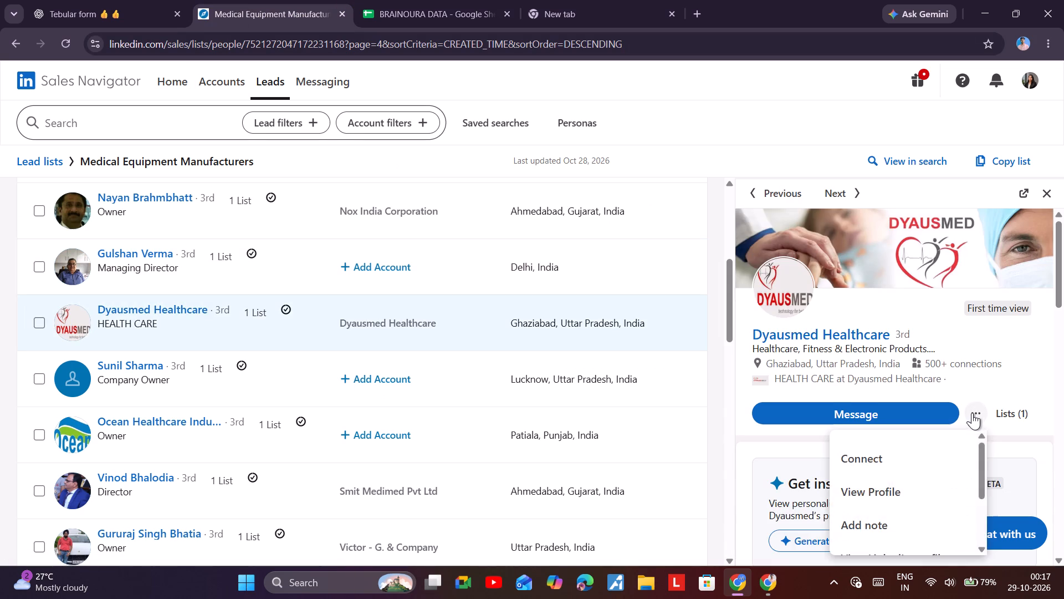
{"action": "scroll", "coordinate": [971, 412], "scroll_direction": "down", "scroll_amount": 1}
{"action": "left_click", "coordinate": [951, 415]}
{"action": "left_click", "coordinate": [396, 0]}
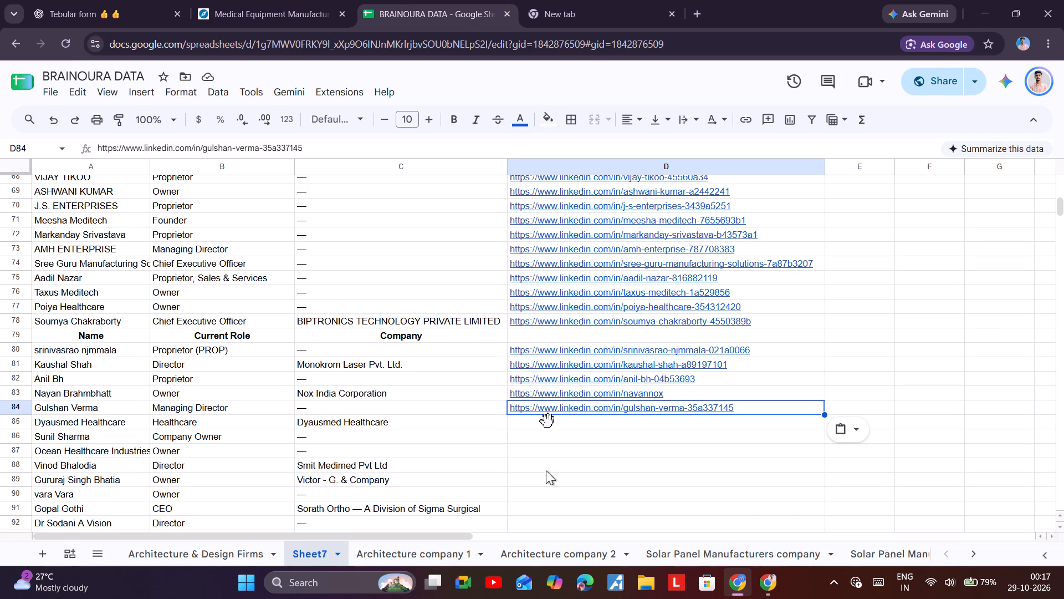
{"action": "right_click", "coordinate": [562, 423]}
{"action": "left_click", "coordinate": [646, 174]}
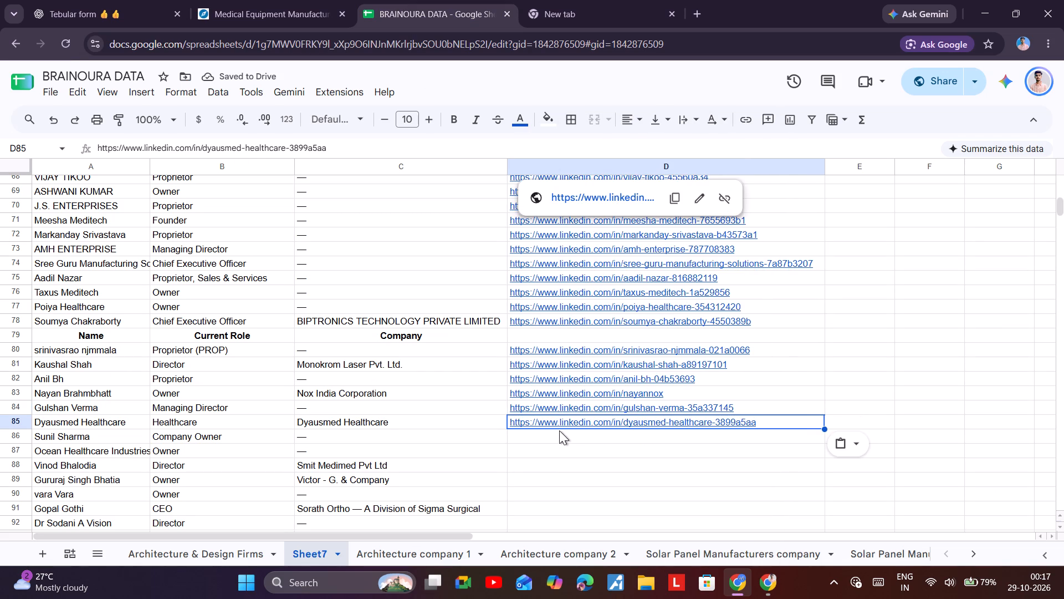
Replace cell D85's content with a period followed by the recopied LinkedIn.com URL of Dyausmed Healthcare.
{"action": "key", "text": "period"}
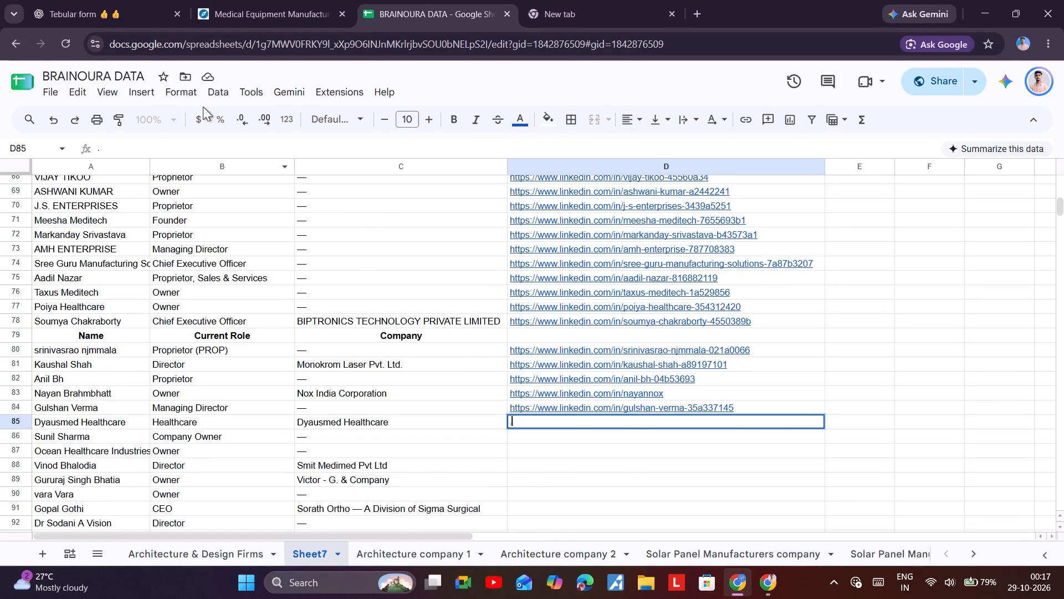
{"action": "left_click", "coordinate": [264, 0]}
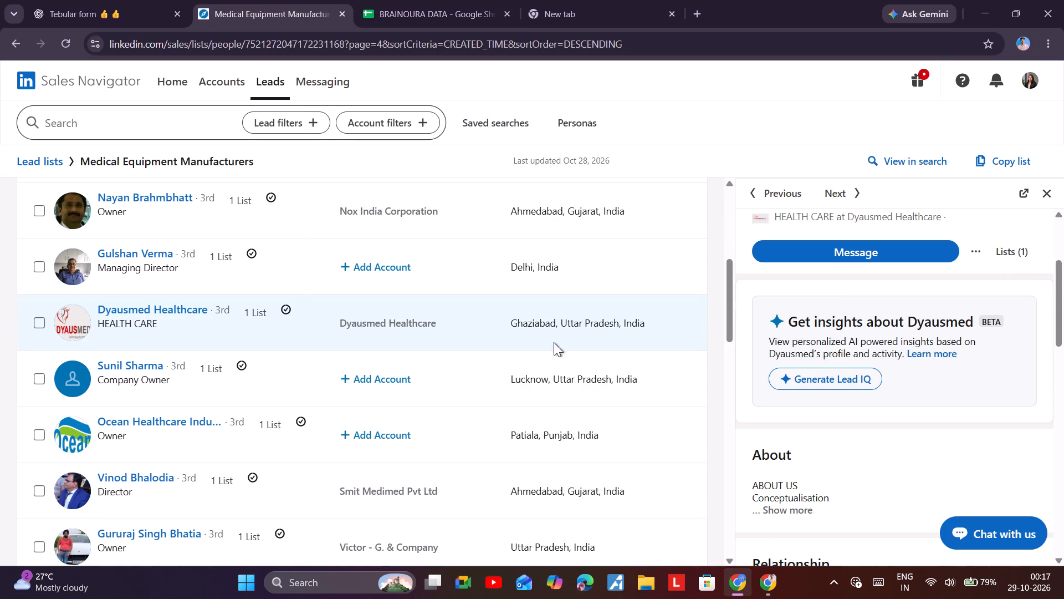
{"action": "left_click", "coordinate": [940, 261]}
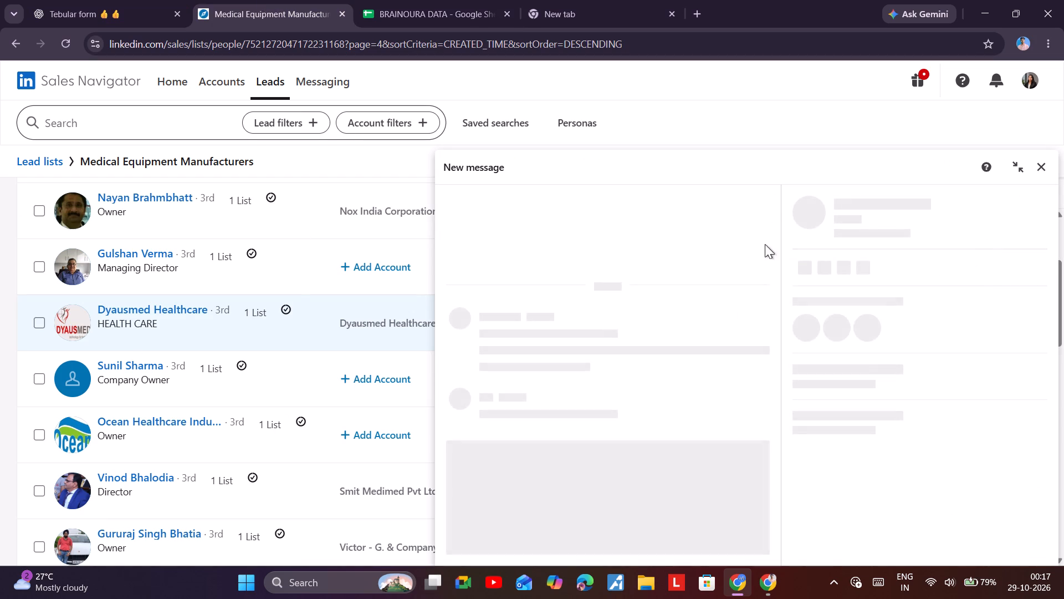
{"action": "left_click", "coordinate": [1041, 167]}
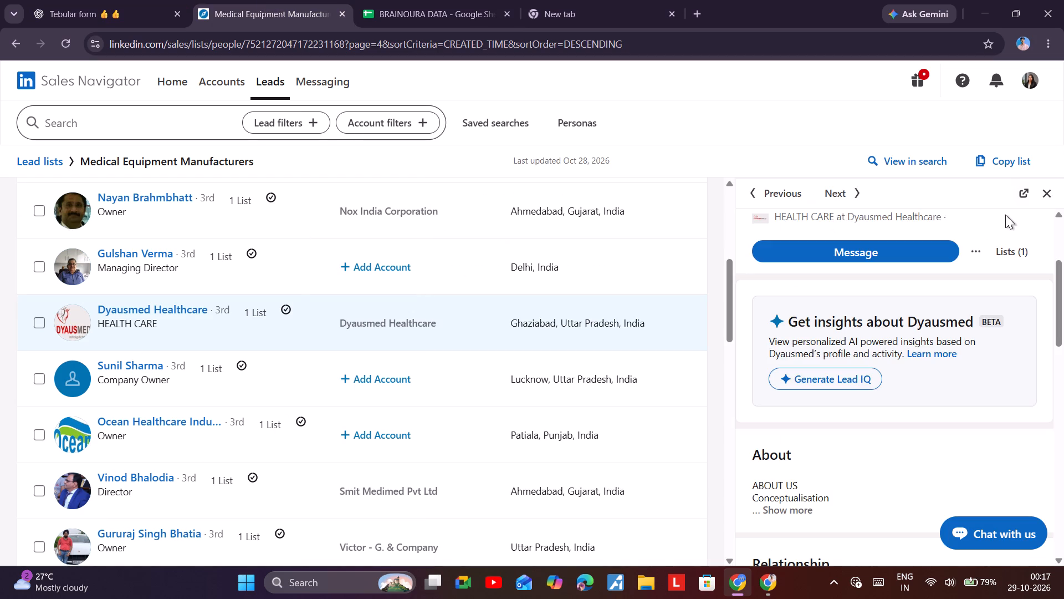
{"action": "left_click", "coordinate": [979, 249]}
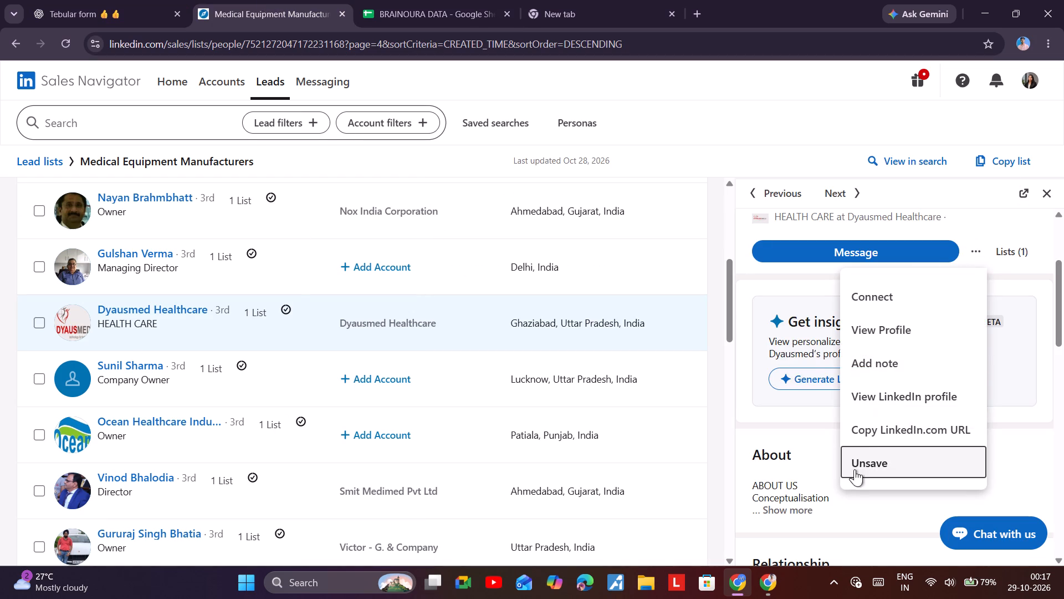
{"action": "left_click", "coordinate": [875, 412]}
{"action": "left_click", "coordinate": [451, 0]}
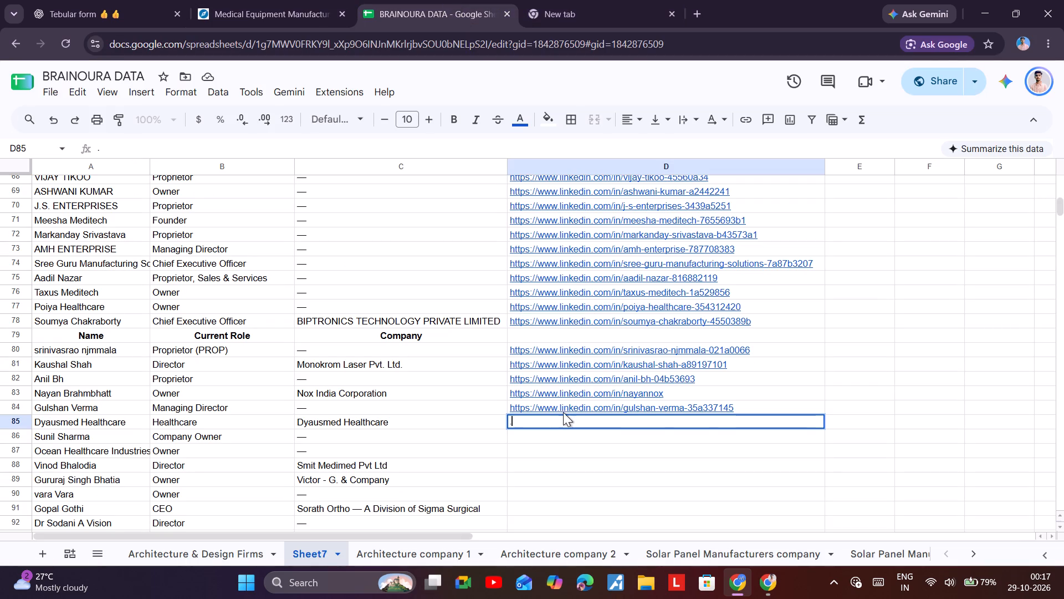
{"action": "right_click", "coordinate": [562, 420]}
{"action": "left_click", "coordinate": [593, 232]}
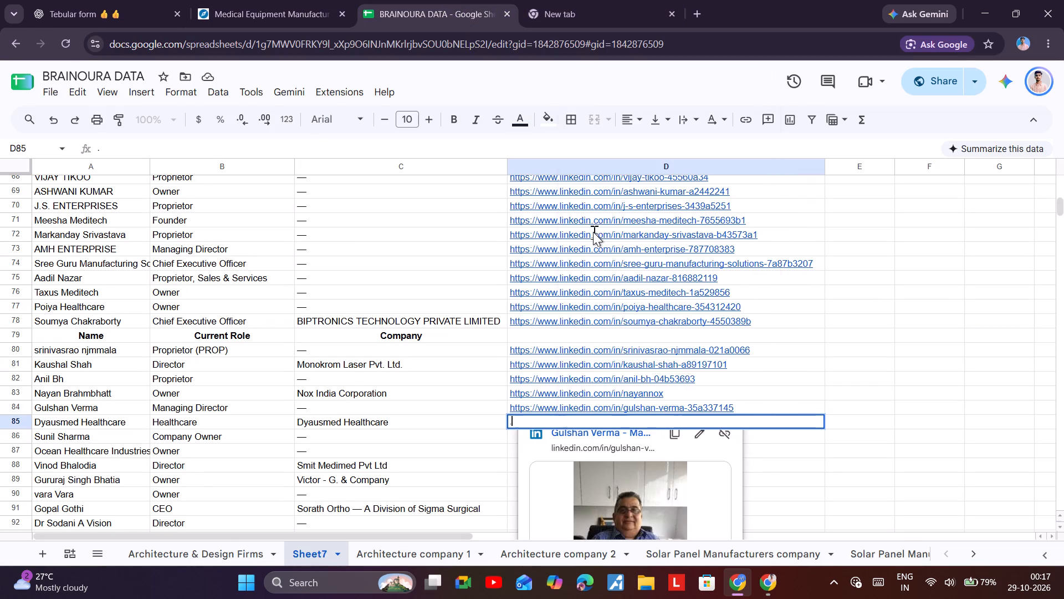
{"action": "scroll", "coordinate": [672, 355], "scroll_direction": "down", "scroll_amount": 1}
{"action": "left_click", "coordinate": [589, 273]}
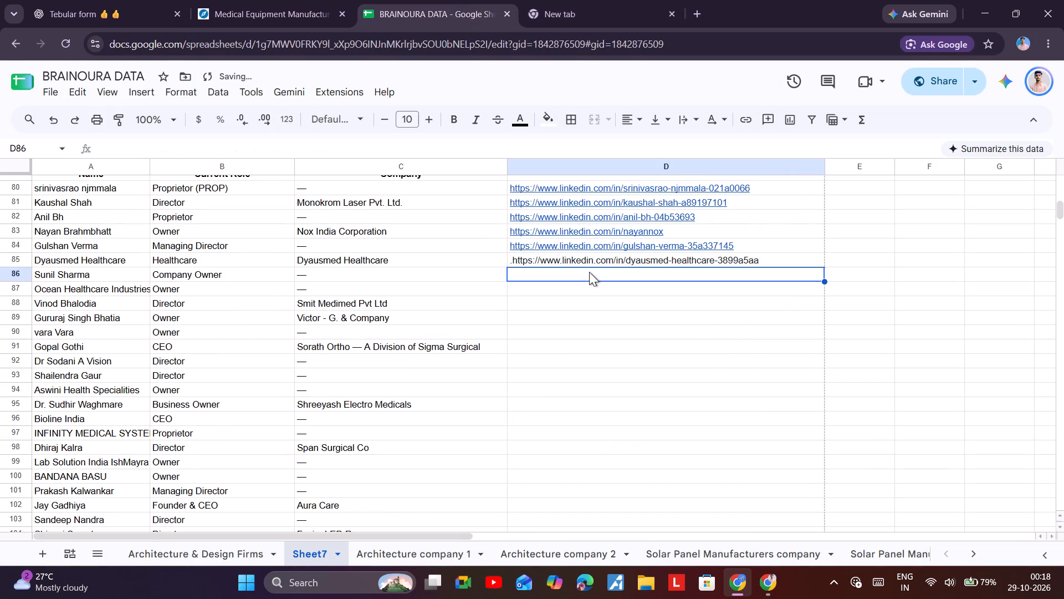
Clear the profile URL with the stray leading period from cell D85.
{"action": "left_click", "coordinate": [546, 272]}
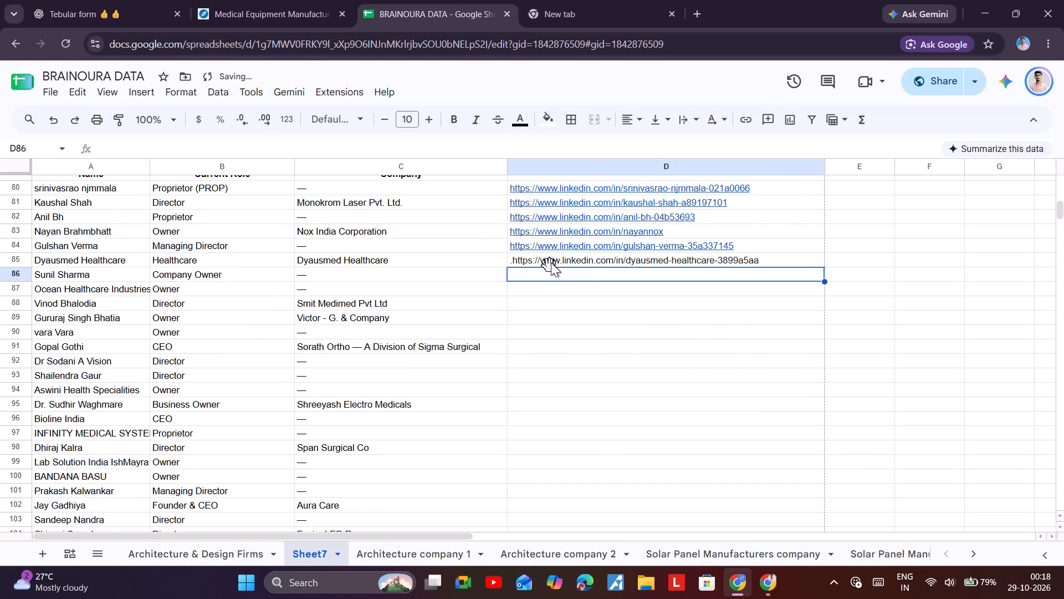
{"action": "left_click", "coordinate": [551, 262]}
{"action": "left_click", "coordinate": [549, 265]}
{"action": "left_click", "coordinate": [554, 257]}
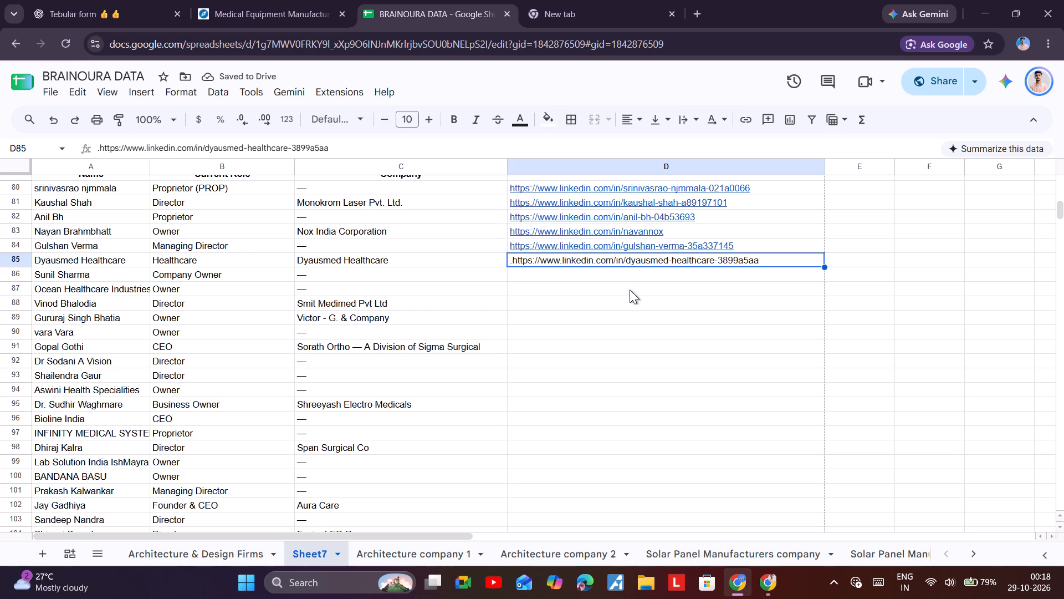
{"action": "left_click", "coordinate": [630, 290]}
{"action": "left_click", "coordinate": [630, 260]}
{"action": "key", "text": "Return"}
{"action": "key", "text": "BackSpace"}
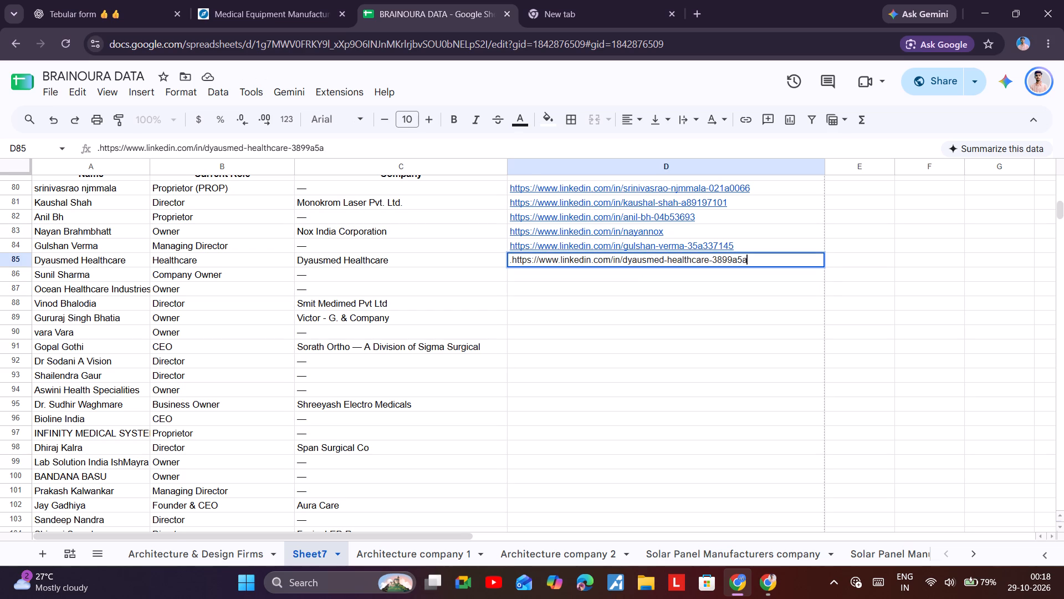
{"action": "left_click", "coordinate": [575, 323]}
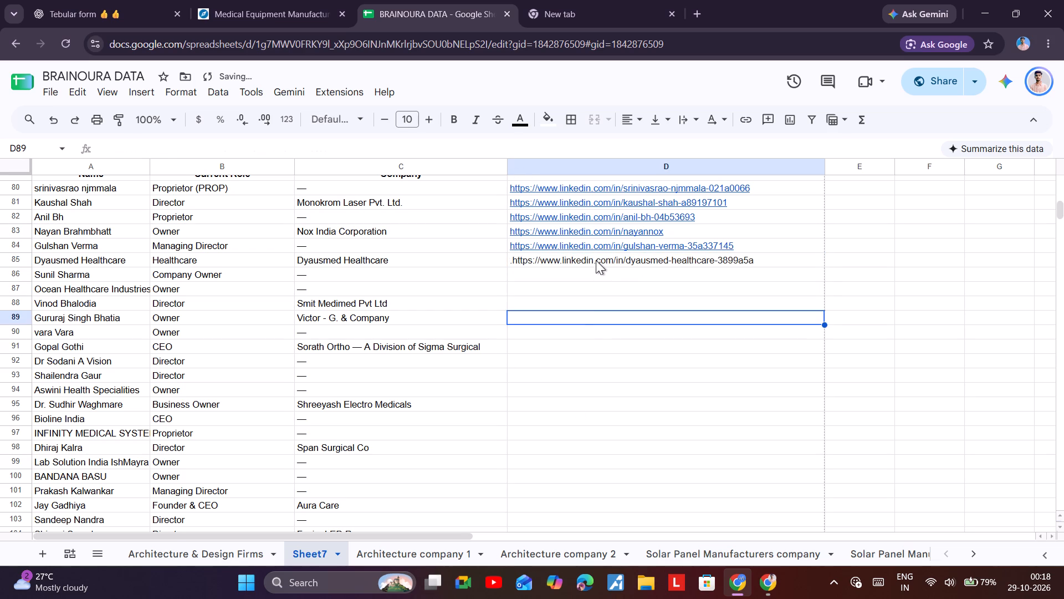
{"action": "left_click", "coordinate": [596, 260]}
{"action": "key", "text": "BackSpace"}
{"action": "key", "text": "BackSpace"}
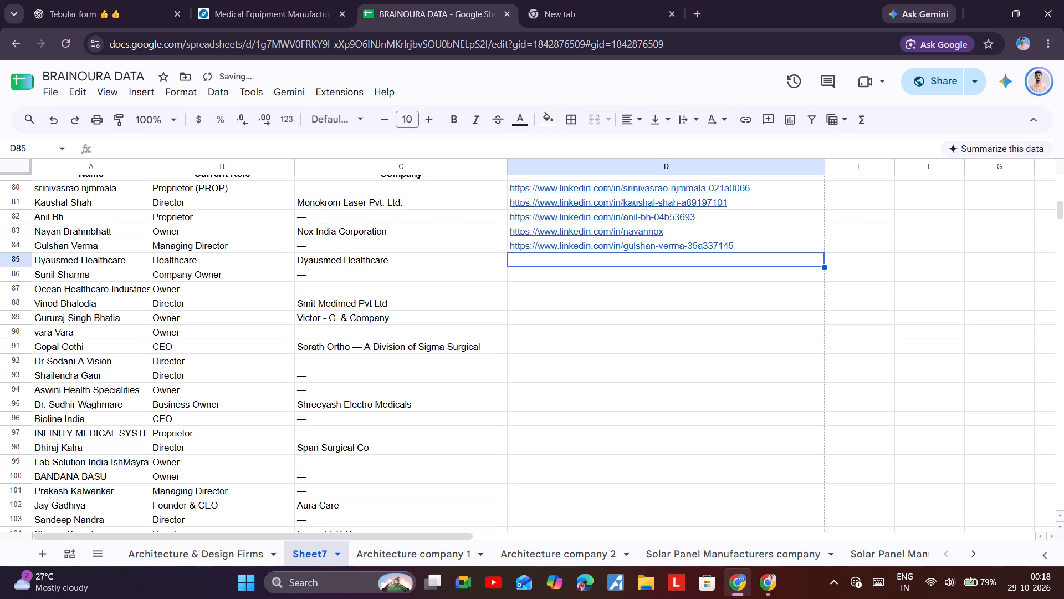
Copy Dyausmed Healthcare's LinkedIn.com URL again and paste it into the empty cell D85.
{"action": "left_click", "coordinate": [304, 0]}
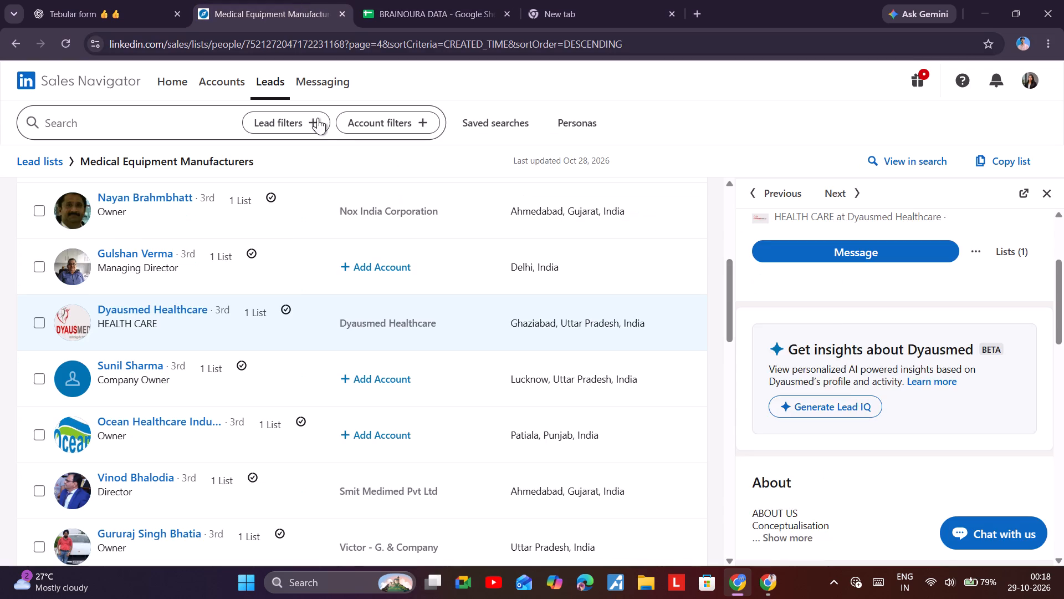
{"action": "left_click", "coordinate": [968, 251]}
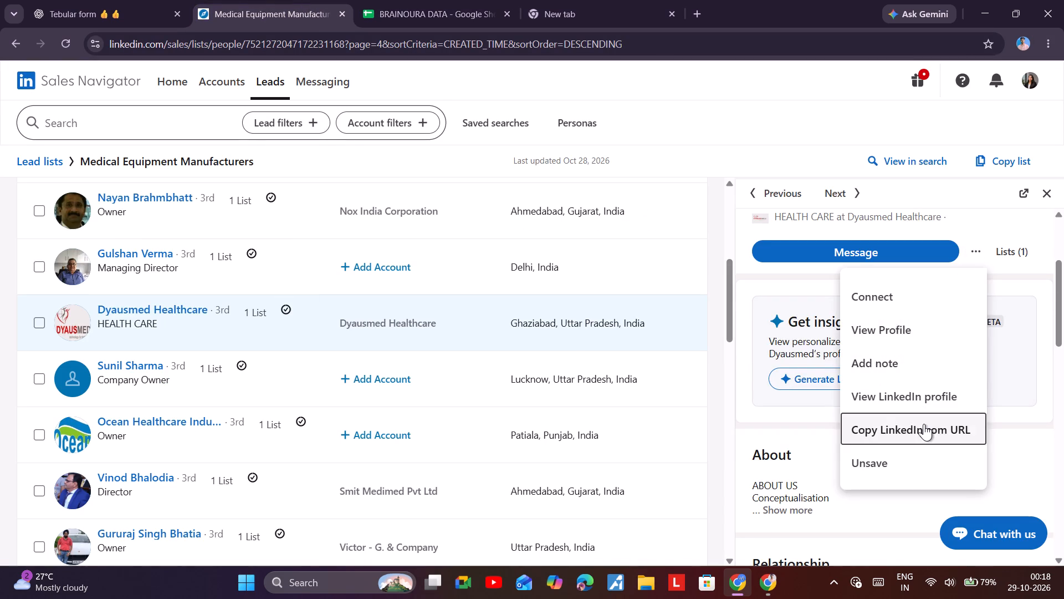
{"action": "left_click", "coordinate": [924, 421]}
{"action": "left_click", "coordinate": [332, 0]}
{"action": "left_click", "coordinate": [447, 0]}
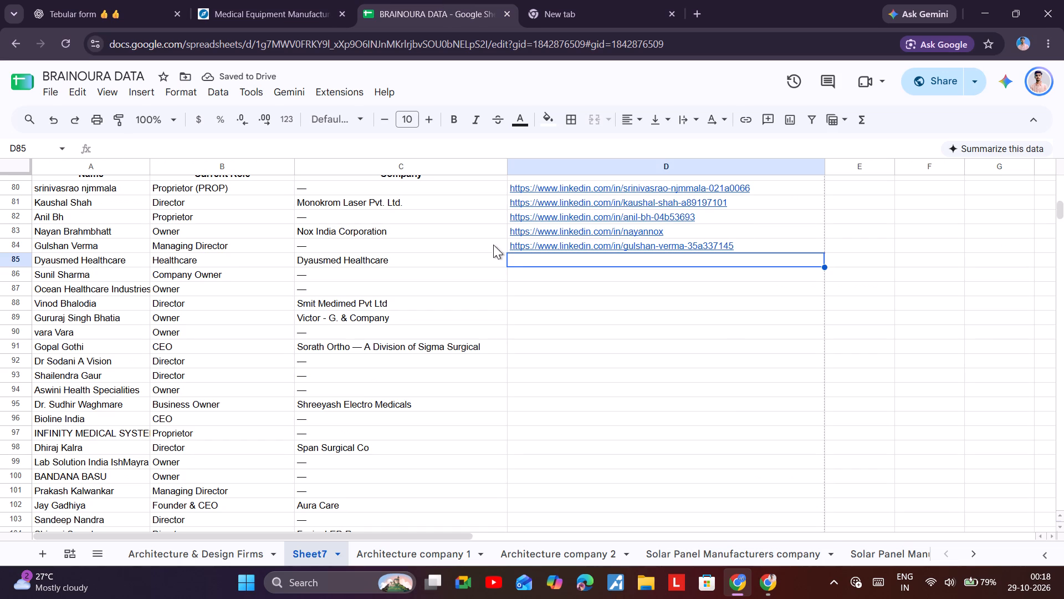
{"action": "right_click", "coordinate": [565, 257]}
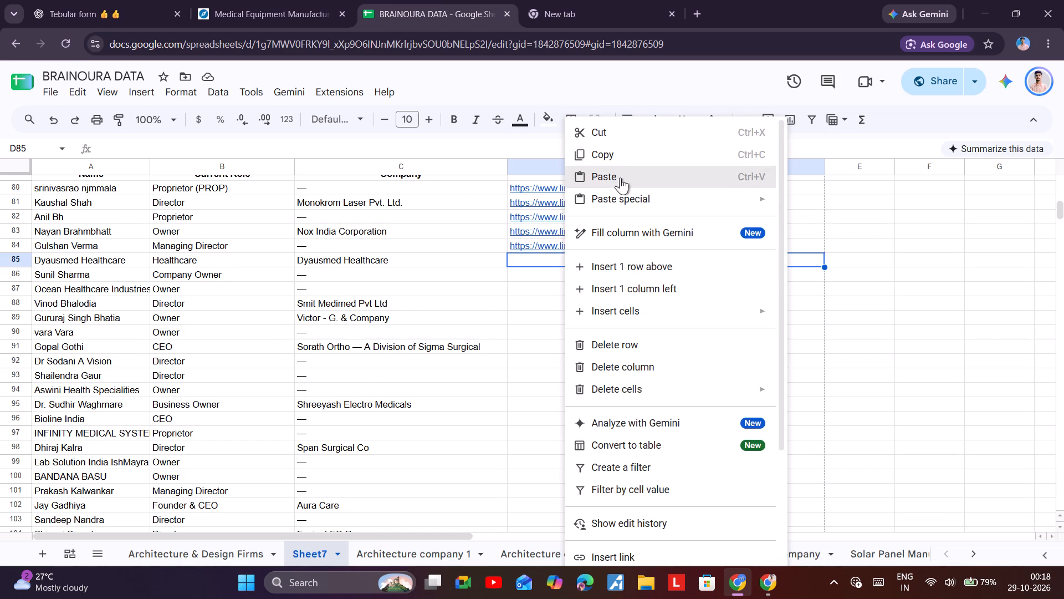
{"action": "left_click", "coordinate": [620, 177]}
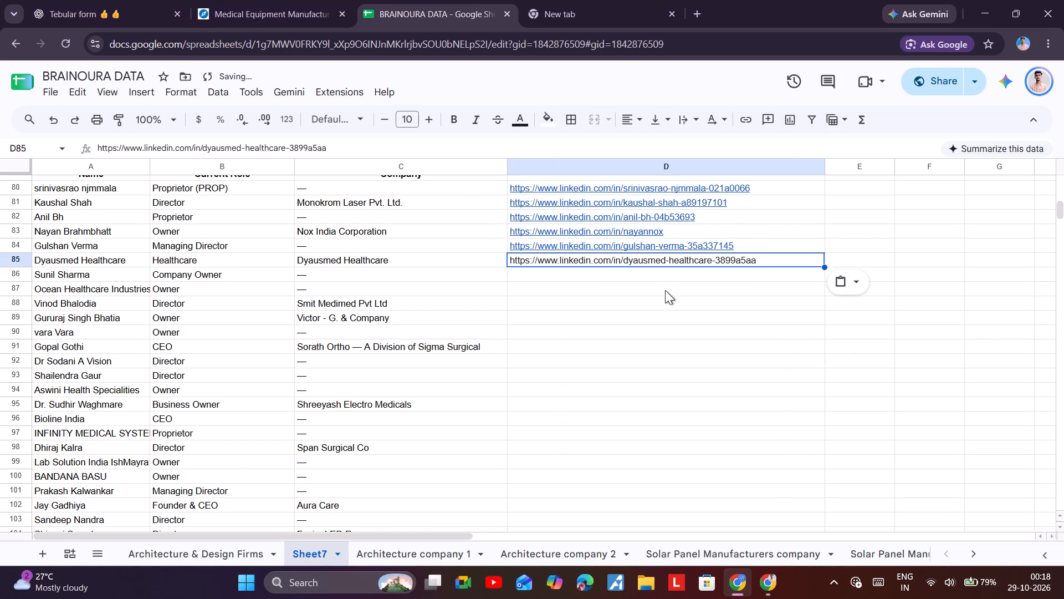
{"action": "left_click", "coordinate": [668, 272]}
{"action": "left_click", "coordinate": [677, 261]}
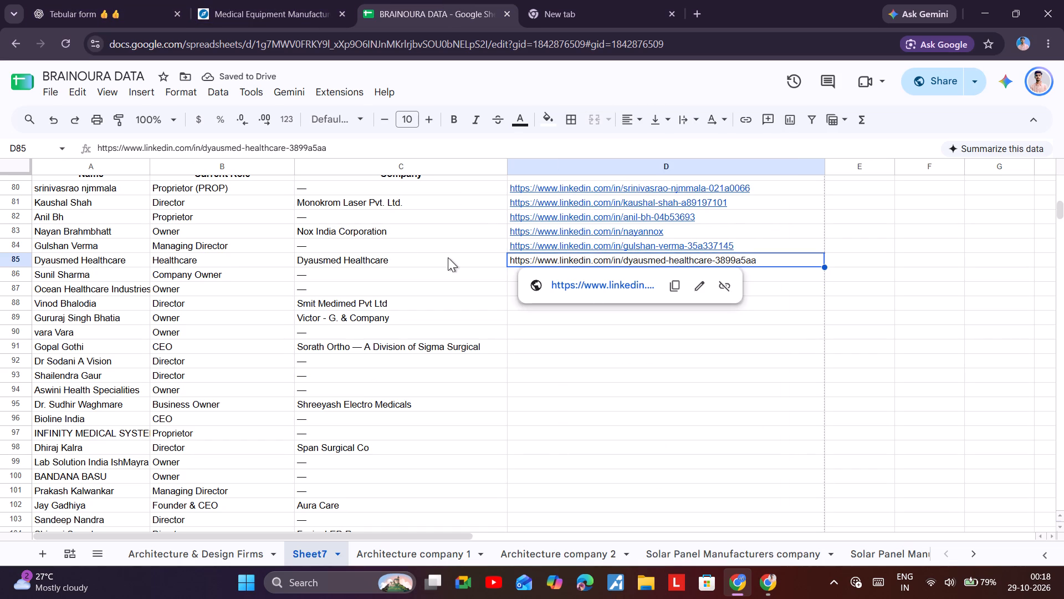
{"action": "left_click", "coordinate": [448, 257]}
{"action": "left_click", "coordinate": [519, 273]}
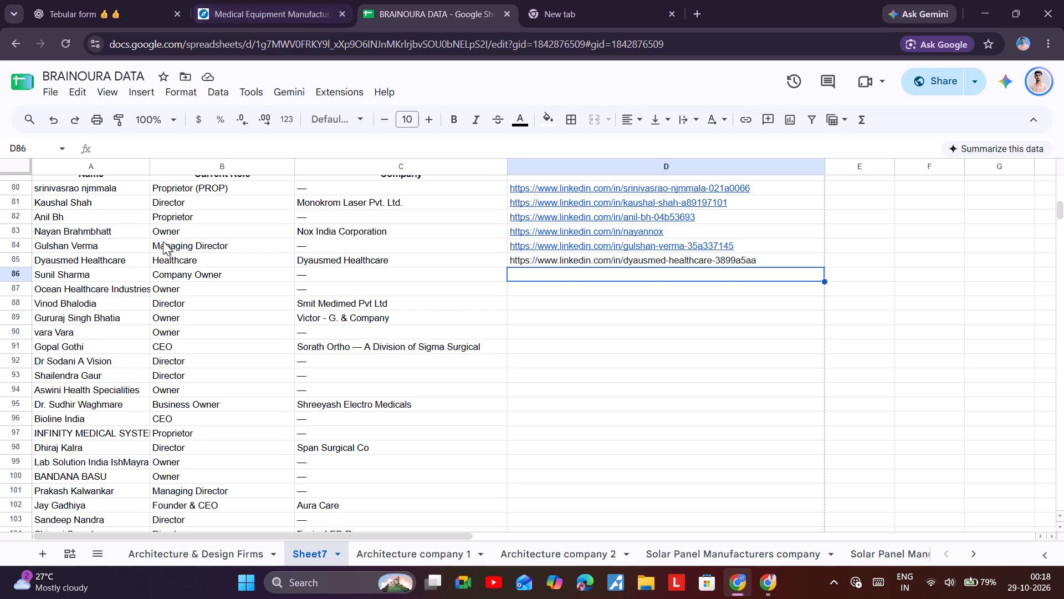
Copy the LinkedIn.com URL of page 4's seventh lead, the Medilife Medical Equipment Company Owner in Lucknow, and paste it into cell D86.
{"action": "left_click", "coordinate": [251, 0]}
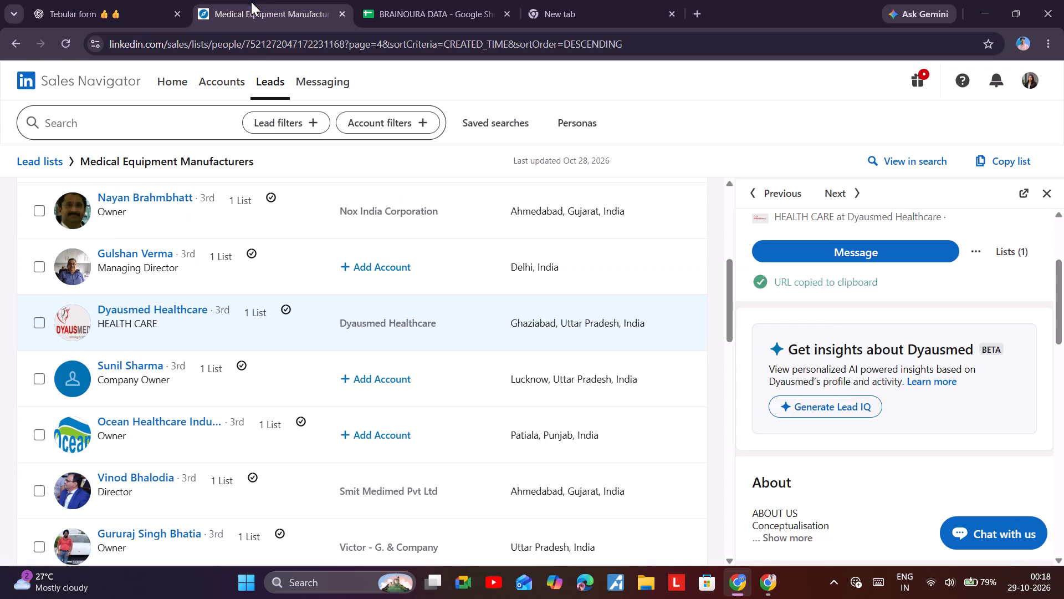
{"action": "left_click", "coordinate": [135, 318]}
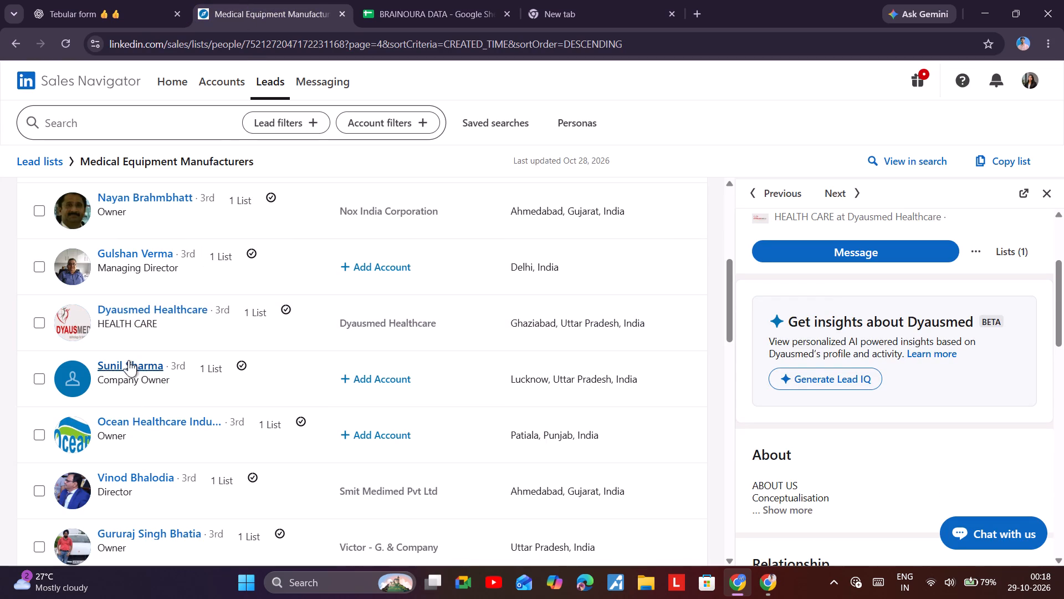
{"action": "left_click", "coordinate": [126, 384]}
{"action": "left_click", "coordinate": [131, 364]}
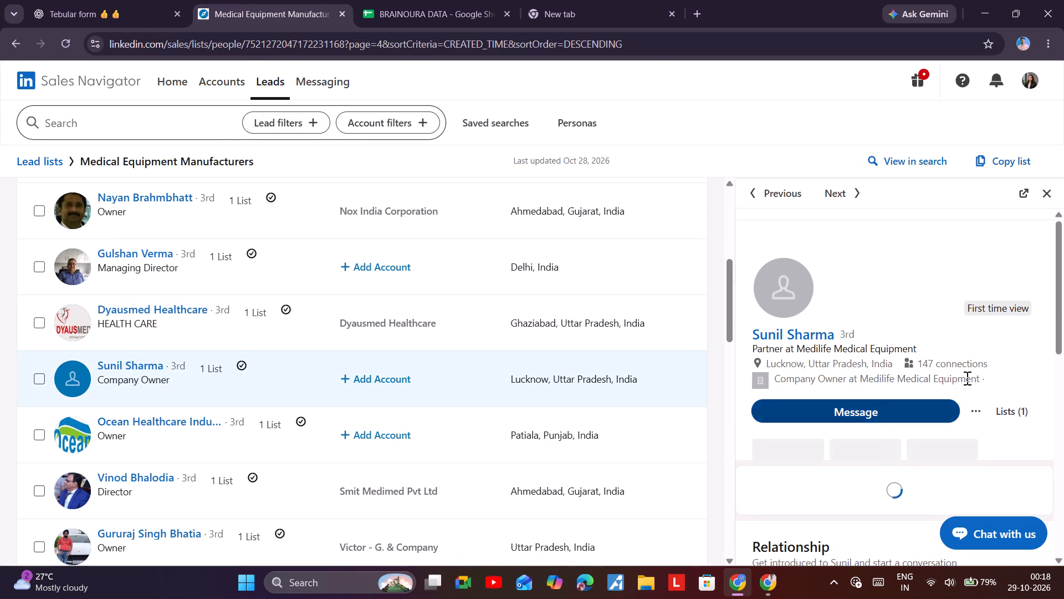
{"action": "left_click", "coordinate": [984, 408]}
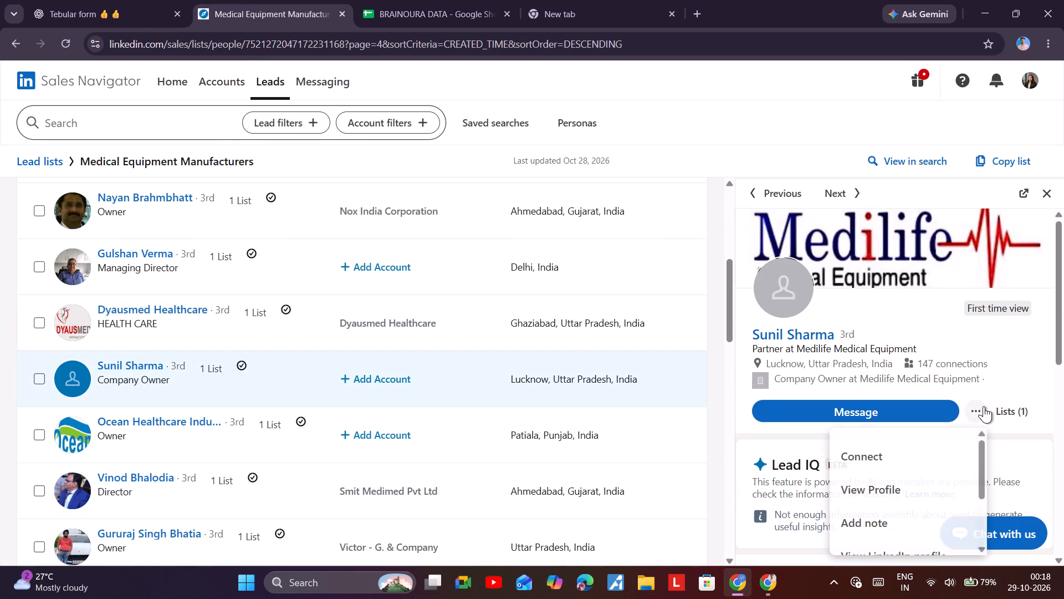
{"action": "scroll", "coordinate": [981, 406], "scroll_direction": "down", "scroll_amount": 1}
{"action": "left_click", "coordinate": [908, 435]}
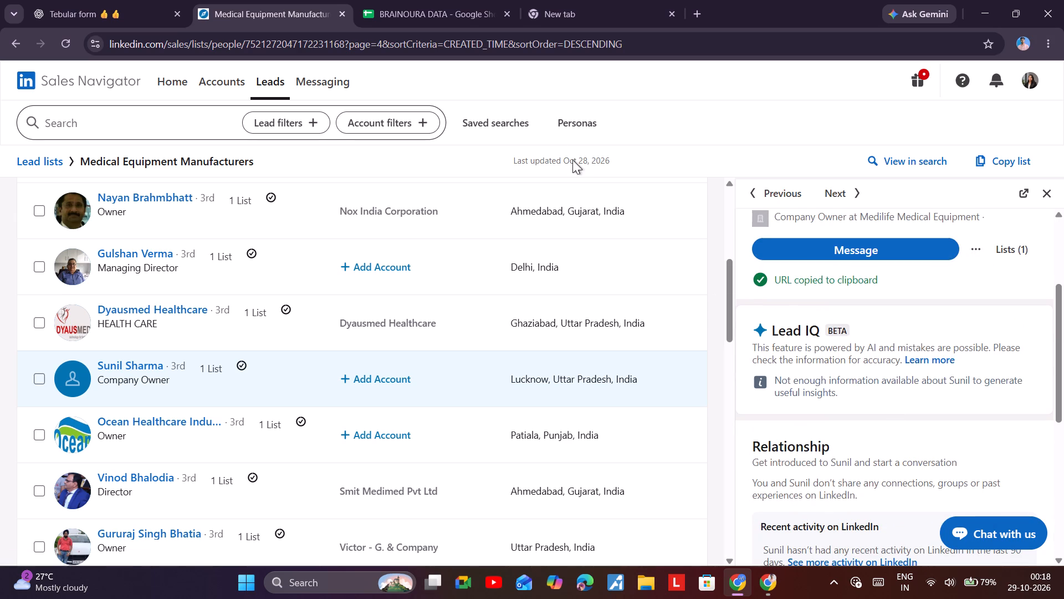
{"action": "left_click", "coordinate": [351, 0]}
{"action": "left_click", "coordinate": [423, 0]}
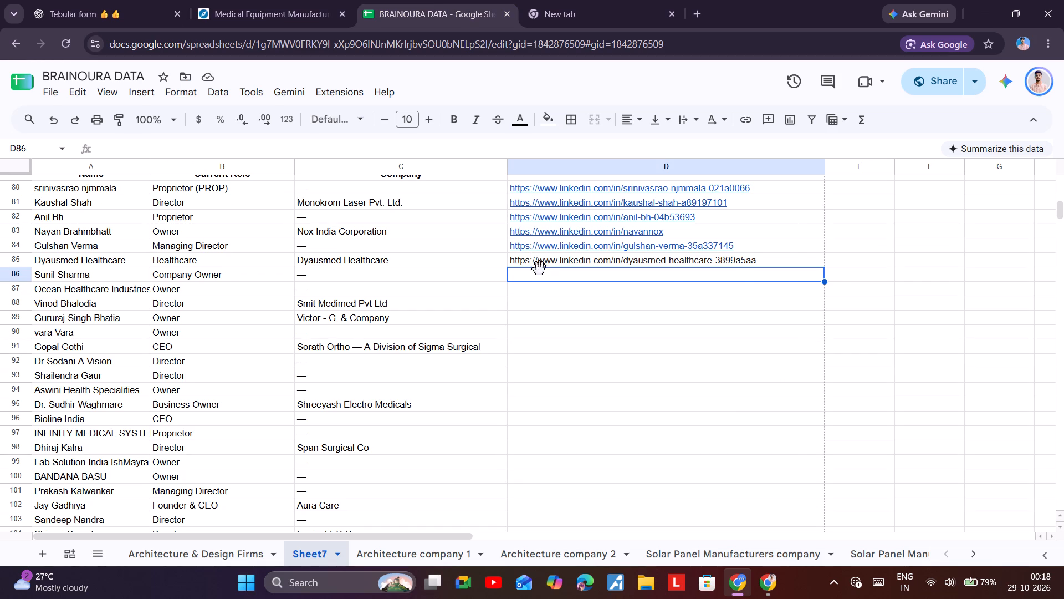
{"action": "right_click", "coordinate": [540, 275]}
{"action": "left_click", "coordinate": [482, 277]}
{"action": "right_click", "coordinate": [557, 263]}
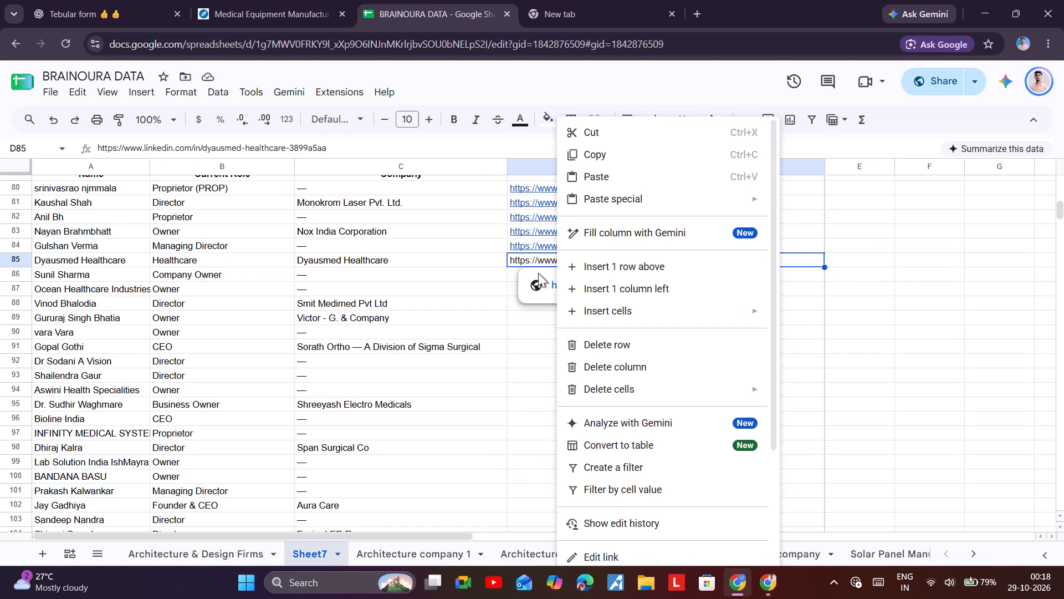
{"action": "left_click", "coordinate": [491, 271]}
{"action": "right_click", "coordinate": [521, 270]}
{"action": "left_click", "coordinate": [591, 170]}
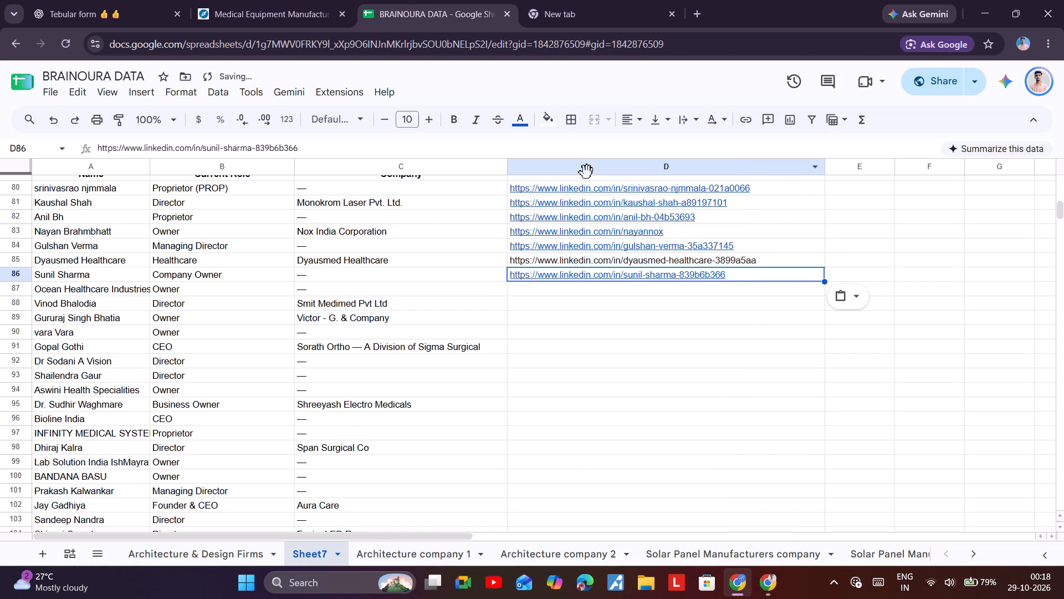
Copy the LinkedIn.com URL of Ocean Healthcare Industries, the Owner lead in Patiala, and paste it into cell D87.
{"action": "left_click", "coordinate": [320, 0]}
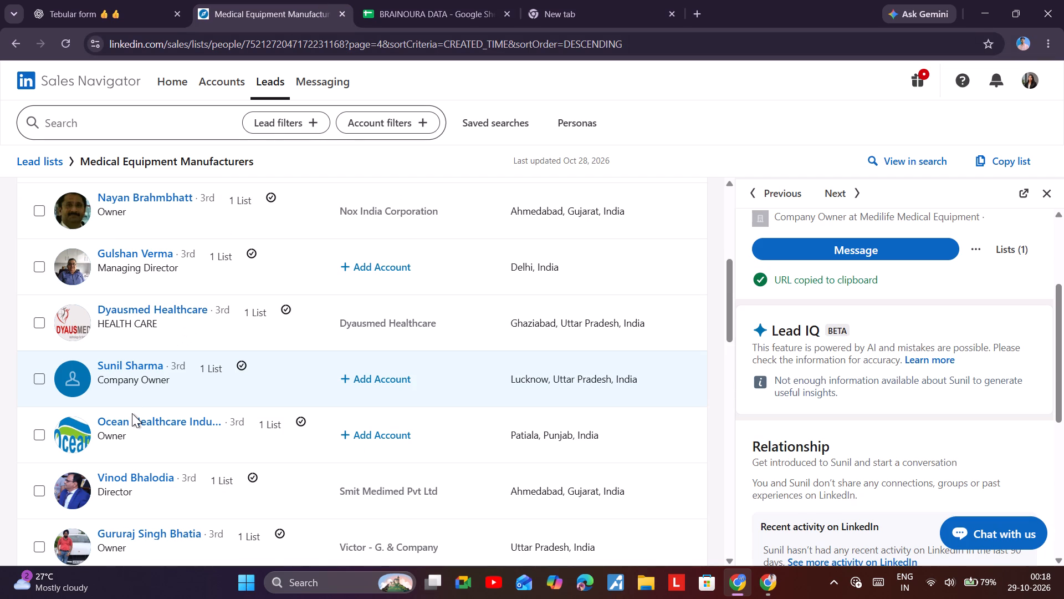
{"action": "left_click", "coordinate": [132, 413]}
{"action": "left_click", "coordinate": [133, 415]}
{"action": "scroll", "coordinate": [139, 392], "scroll_direction": "down", "scroll_amount": 1}
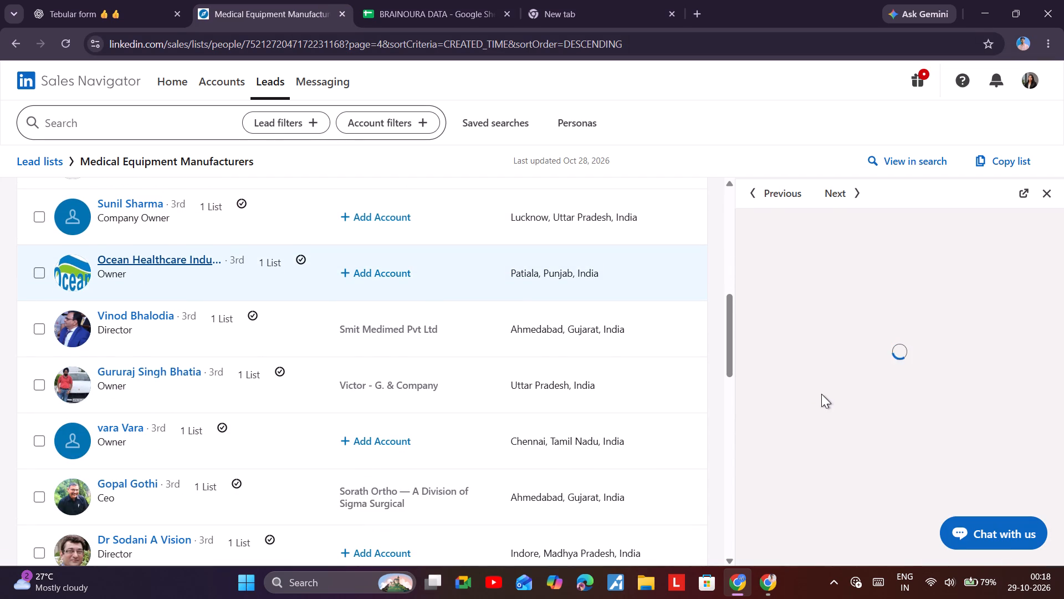
{"action": "left_click", "coordinate": [973, 408]}
{"action": "scroll", "coordinate": [973, 403], "scroll_direction": "down", "scroll_amount": 1}
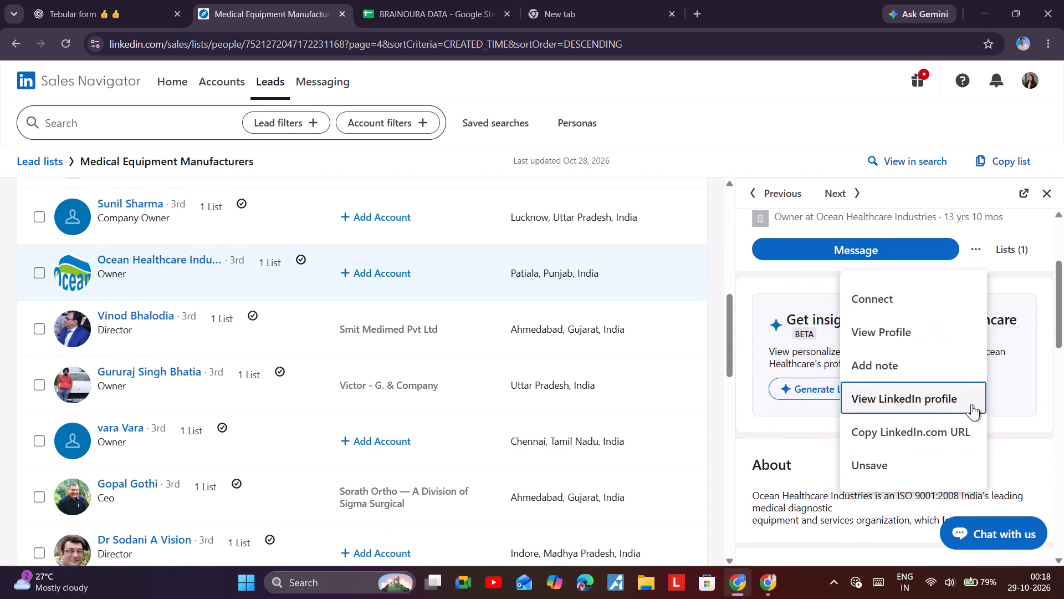
{"action": "left_click", "coordinate": [945, 409]}
{"action": "left_click", "coordinate": [489, 6]}
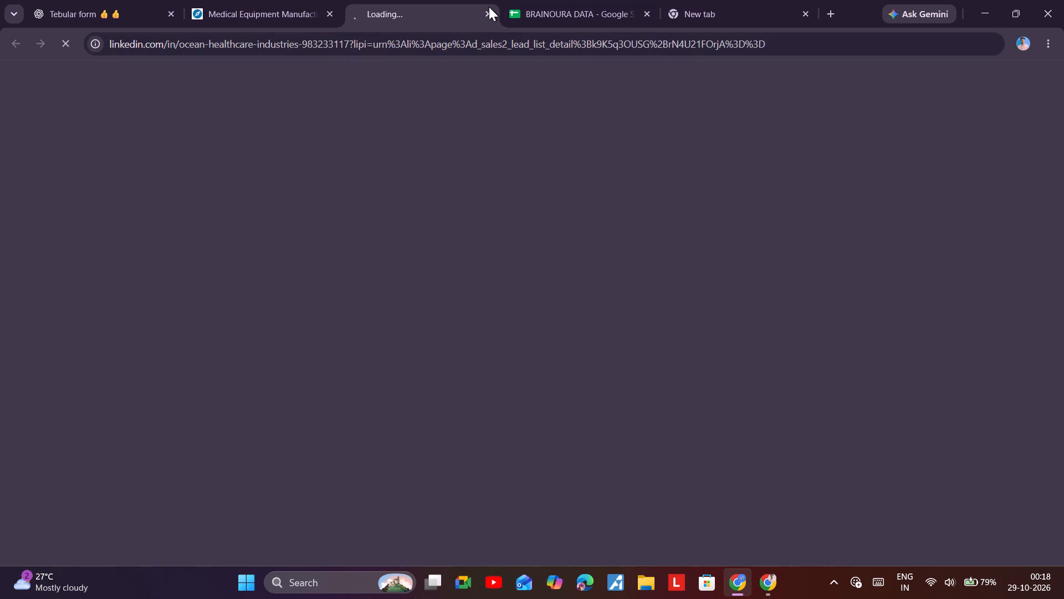
{"action": "left_click", "coordinate": [489, 12]}
{"action": "left_click", "coordinate": [973, 250]}
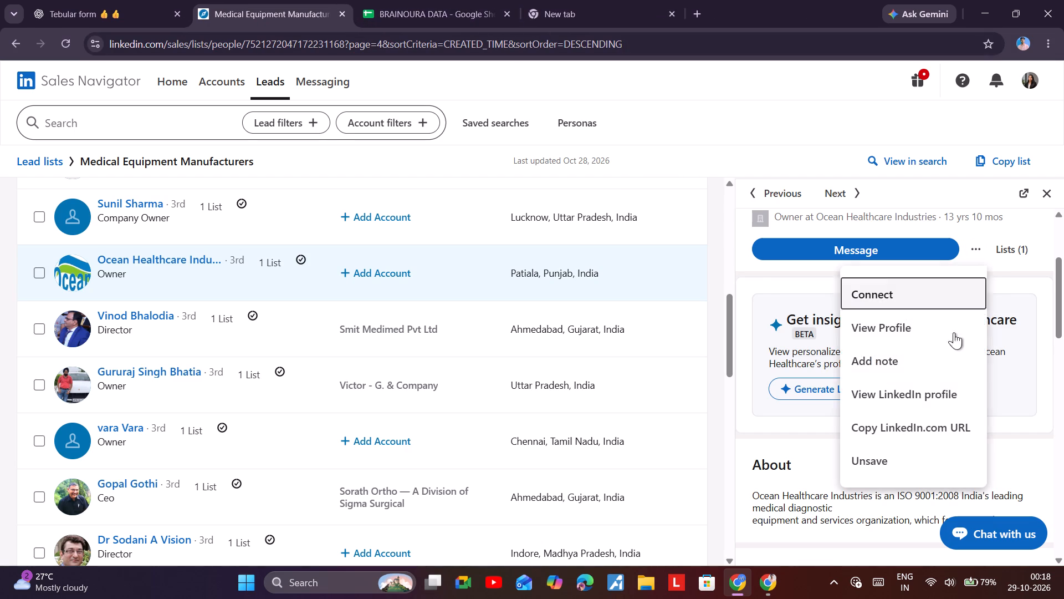
{"action": "left_click", "coordinate": [944, 417]}
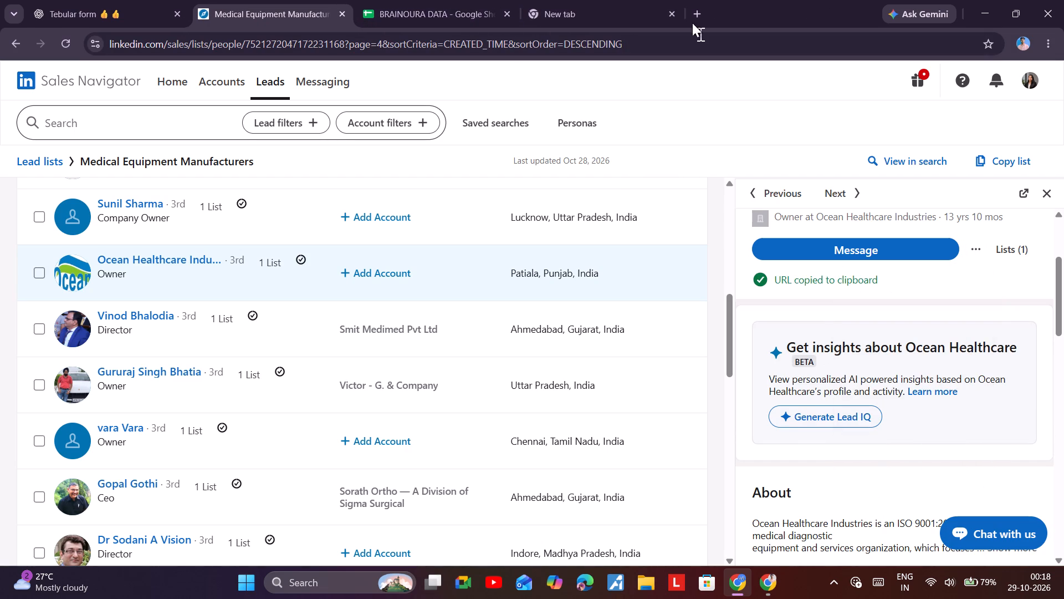
{"action": "left_click", "coordinate": [370, 0]}
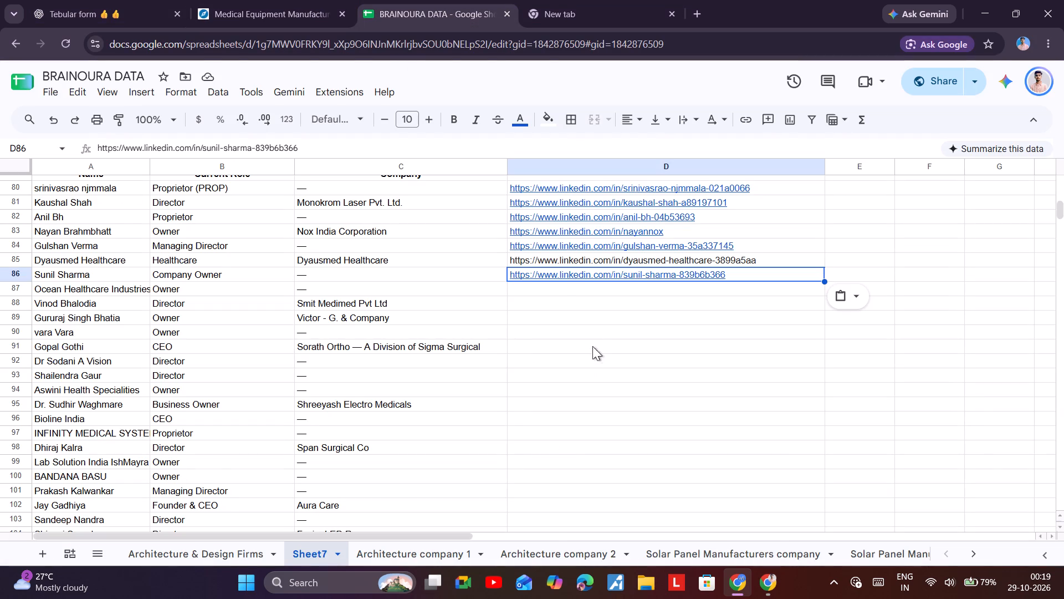
{"action": "right_click", "coordinate": [559, 293]}
{"action": "left_click", "coordinate": [597, 183]}
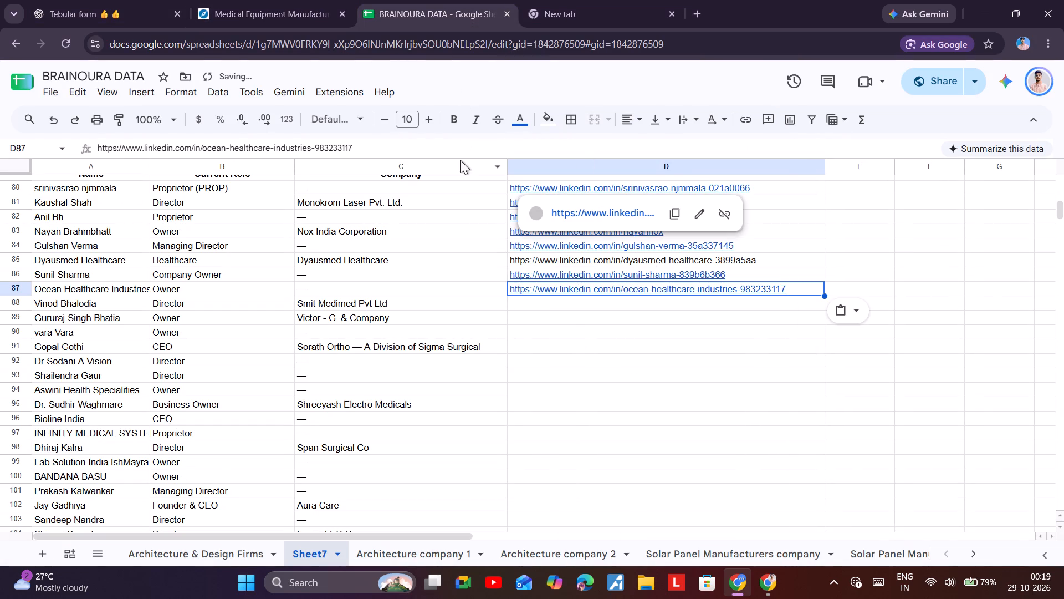
Copy the LinkedIn.com URL of the Smit Medimed Pvt Ltd Director in Ahmedabad and paste it into cell D88.
{"action": "left_click", "coordinate": [300, 0]}
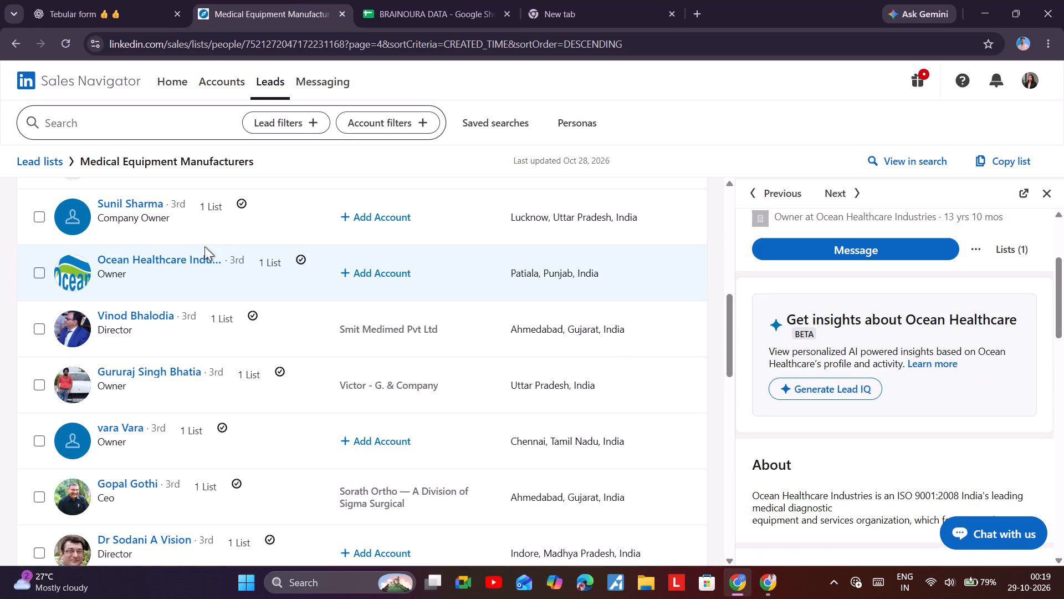
{"action": "left_click", "coordinate": [150, 313]}
{"action": "scroll", "coordinate": [150, 308], "scroll_direction": "down", "scroll_amount": 1}
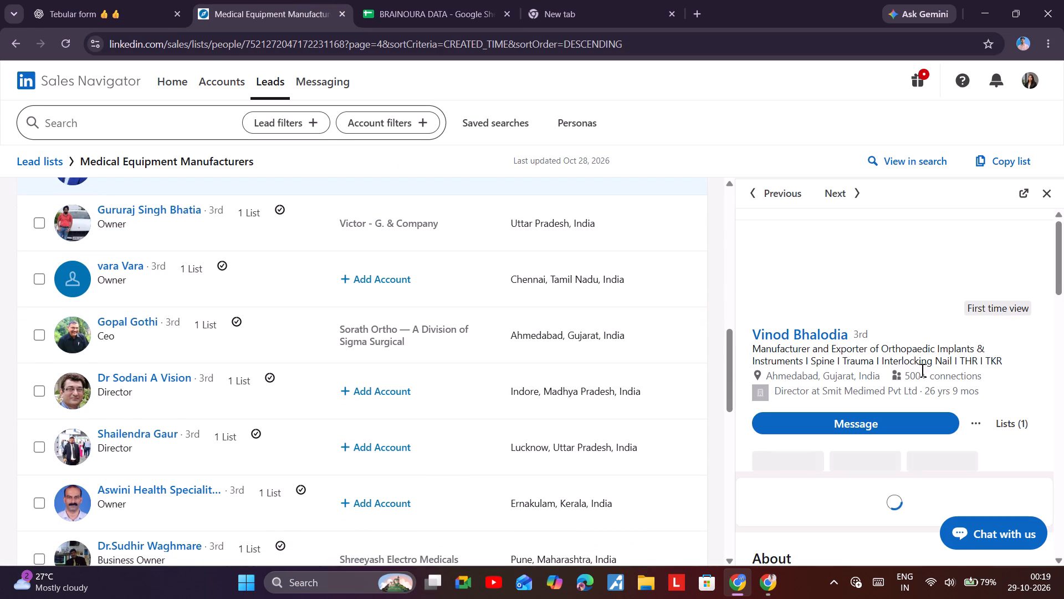
{"action": "left_click", "coordinate": [975, 423]}
{"action": "scroll", "coordinate": [965, 418], "scroll_direction": "down", "scroll_amount": 1}
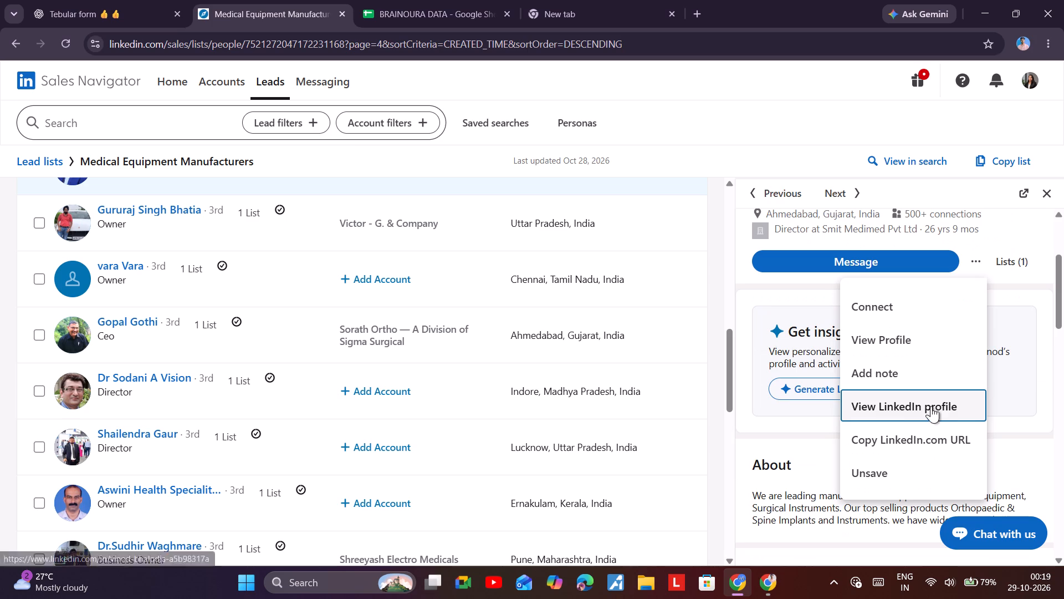
{"action": "left_click", "coordinate": [918, 420]}
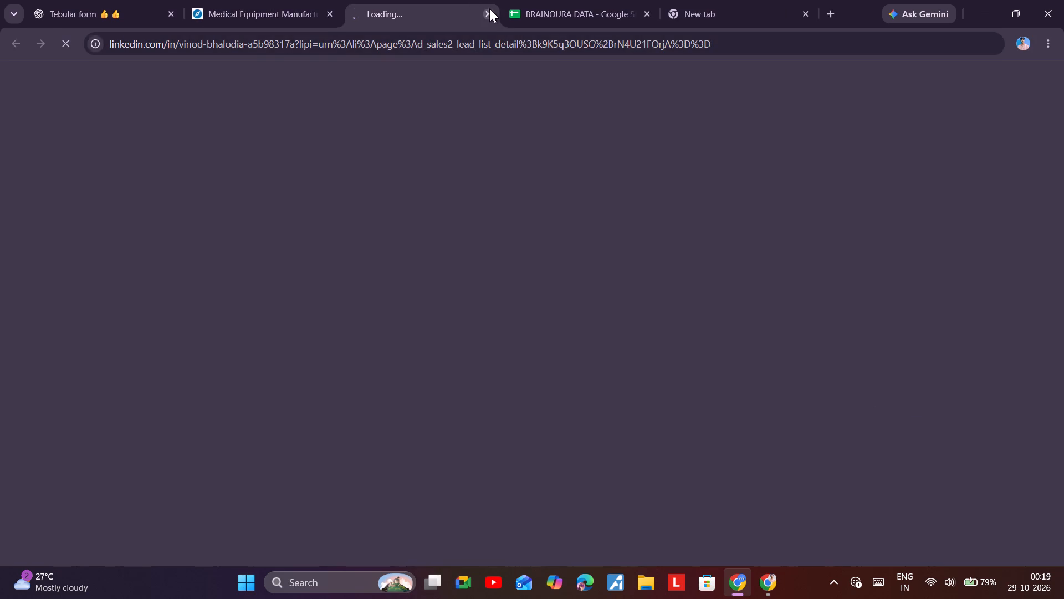
{"action": "left_click", "coordinate": [489, 8]}
{"action": "left_click", "coordinate": [980, 262]}
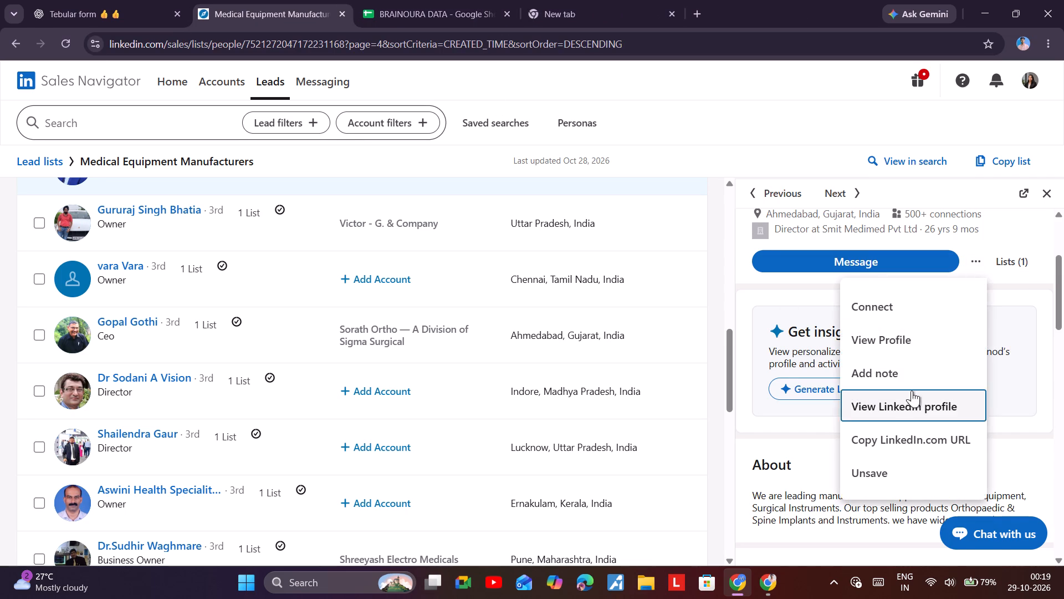
{"action": "left_click", "coordinate": [902, 453]}
{"action": "left_click", "coordinate": [388, 0]}
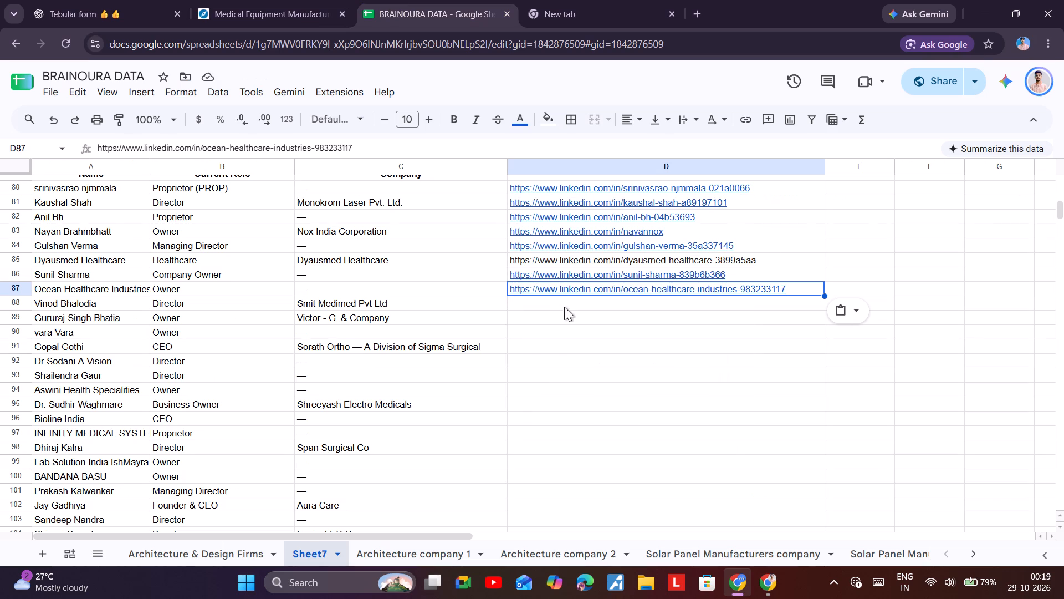
{"action": "right_click", "coordinate": [578, 309]}
{"action": "left_click", "coordinate": [613, 181]}
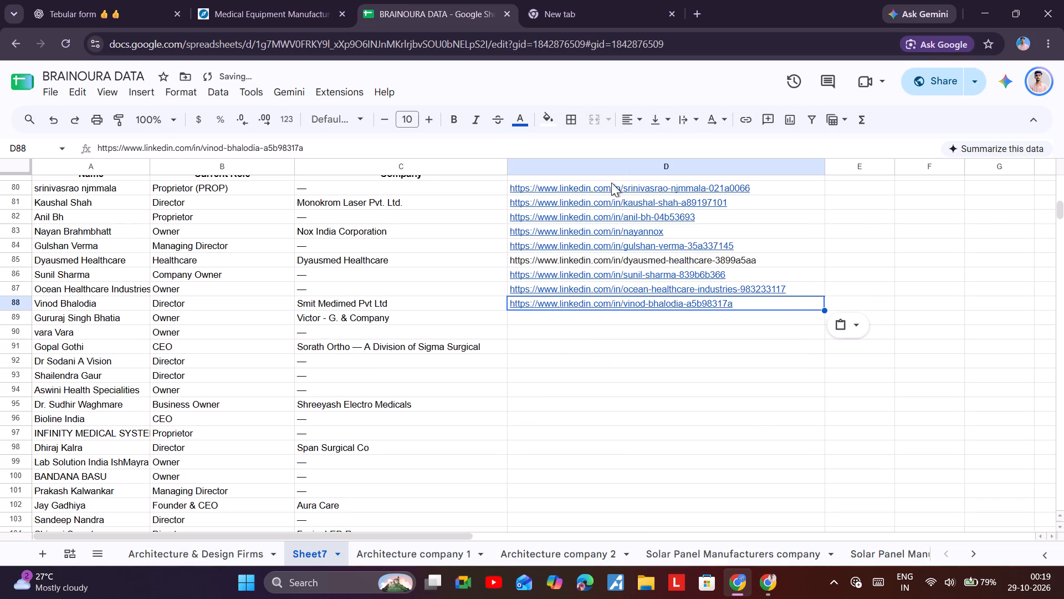
{"action": "left_click", "coordinate": [304, 0]}
{"action": "left_click", "coordinate": [150, 210]}
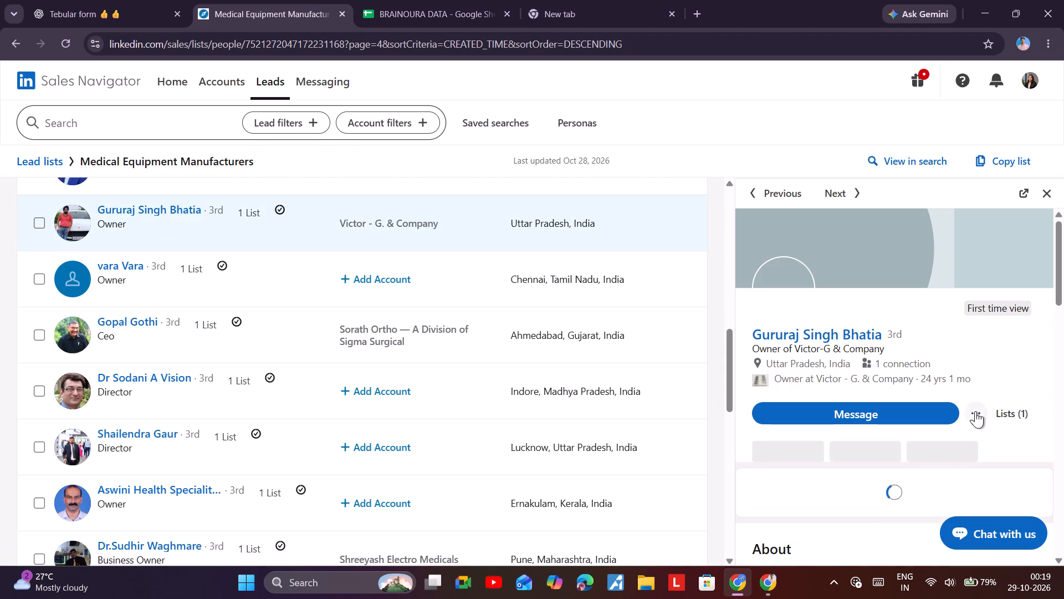
{"action": "left_click", "coordinate": [975, 407]}
{"action": "scroll", "coordinate": [973, 398], "scroll_direction": "down", "scroll_amount": 1}
{"action": "left_click", "coordinate": [912, 416]}
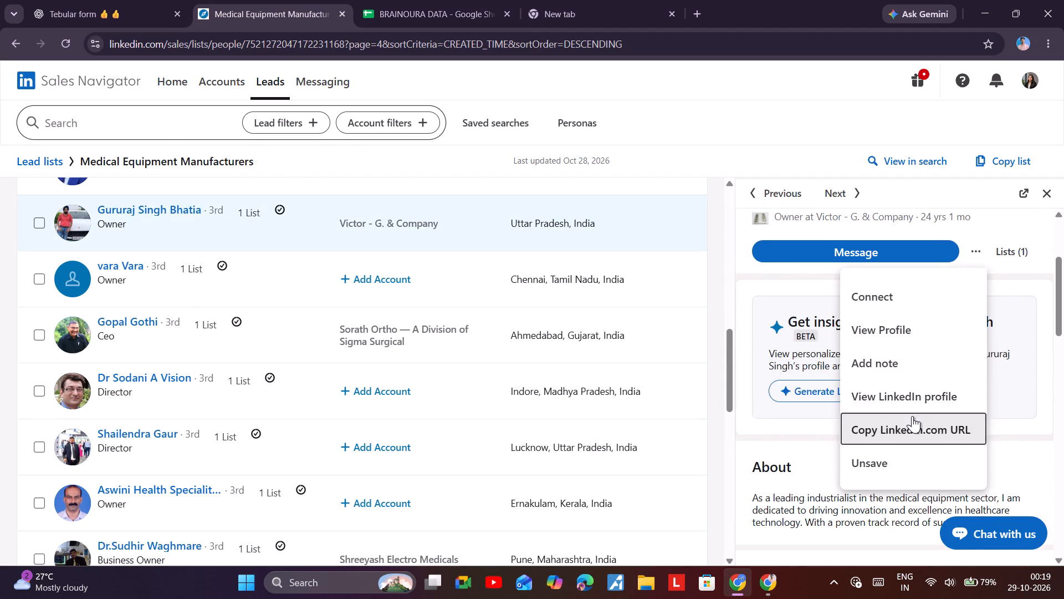
{"action": "left_click", "coordinate": [458, 0]}
{"action": "right_click", "coordinate": [592, 316]}
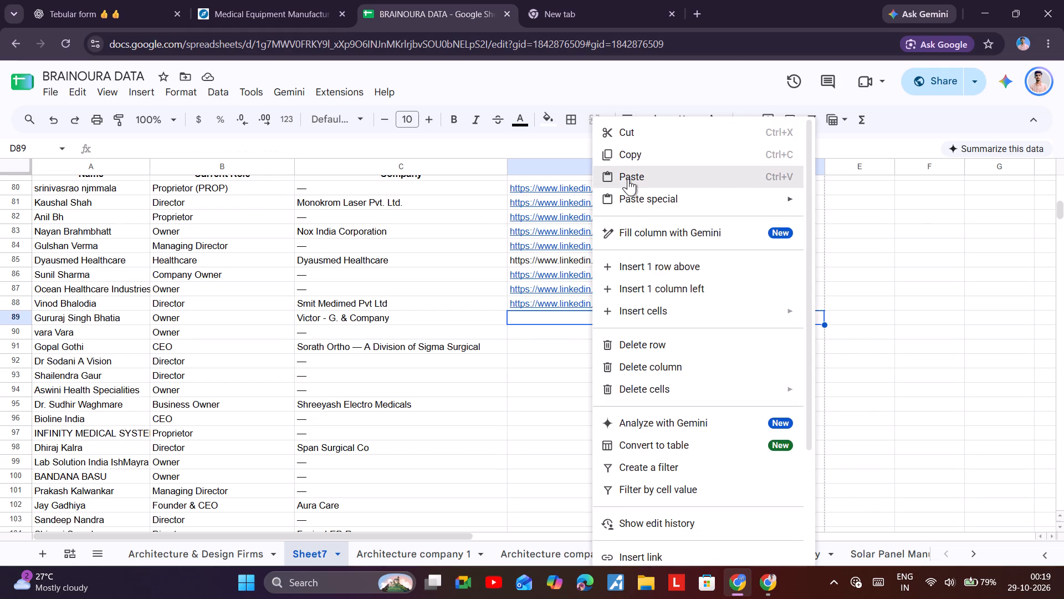
{"action": "left_click", "coordinate": [628, 177]}
Copy the LinkedIn.com URL of the MITI Electronics Pvt Ltd Owner in Chennai and paste it into cell D90.
{"action": "left_click", "coordinate": [277, 0]}
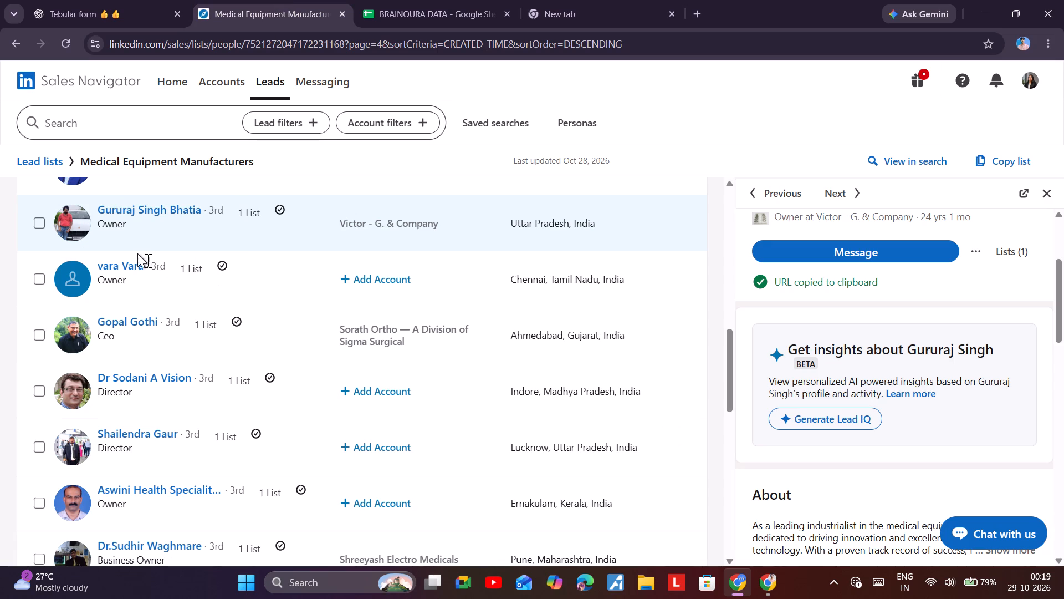
{"action": "left_click", "coordinate": [126, 263]}
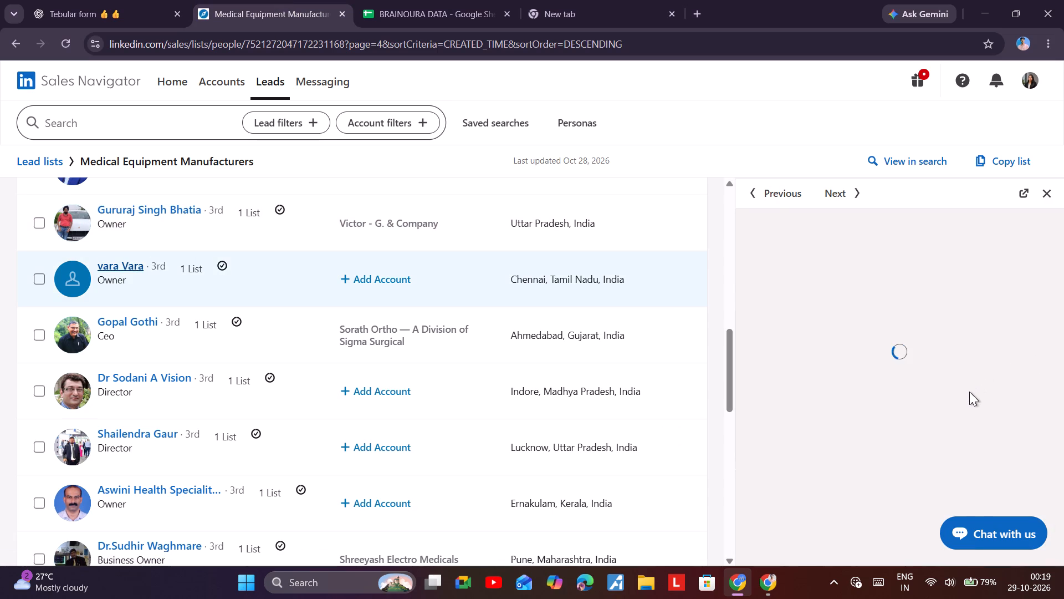
{"action": "left_click", "coordinate": [971, 408]}
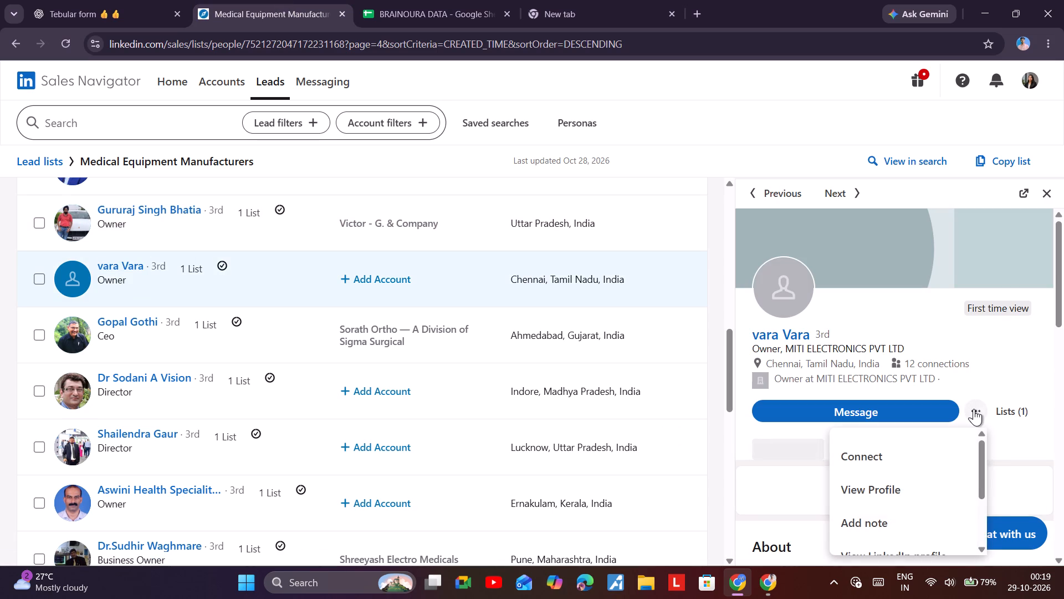
{"action": "double_click", "coordinate": [974, 409]}
{"action": "scroll", "coordinate": [974, 408], "scroll_direction": "down", "scroll_amount": 1}
{"action": "left_click", "coordinate": [961, 419]}
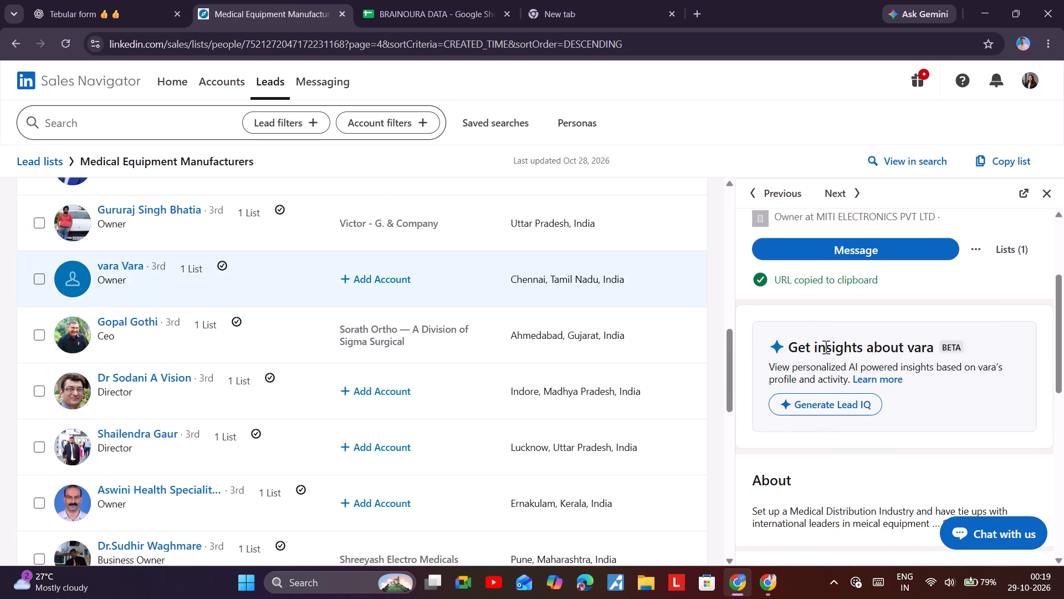
{"action": "left_click", "coordinate": [448, 0]}
{"action": "right_click", "coordinate": [575, 335]}
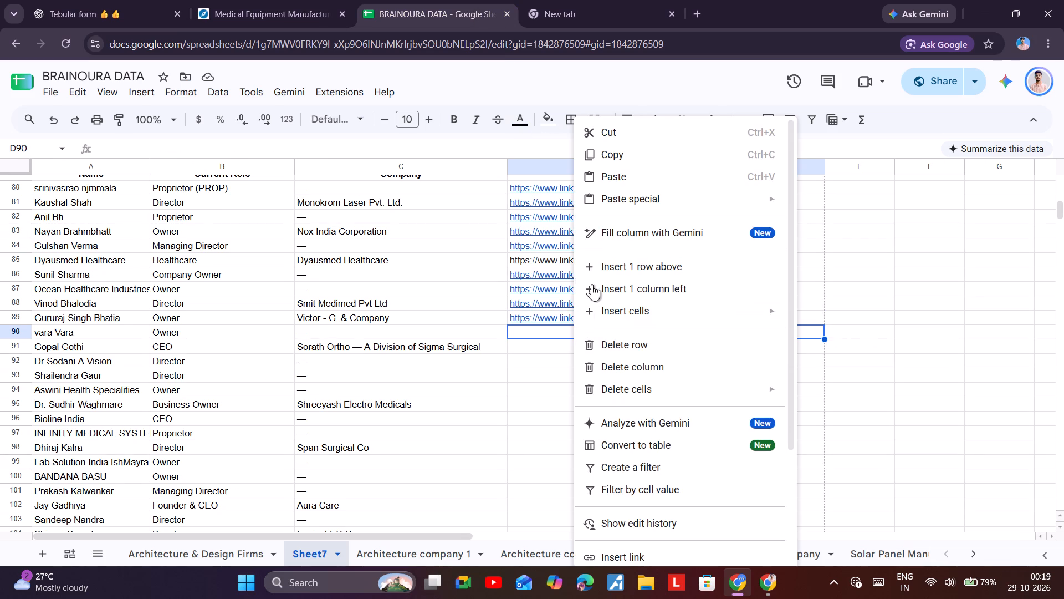
{"action": "left_click", "coordinate": [611, 167]}
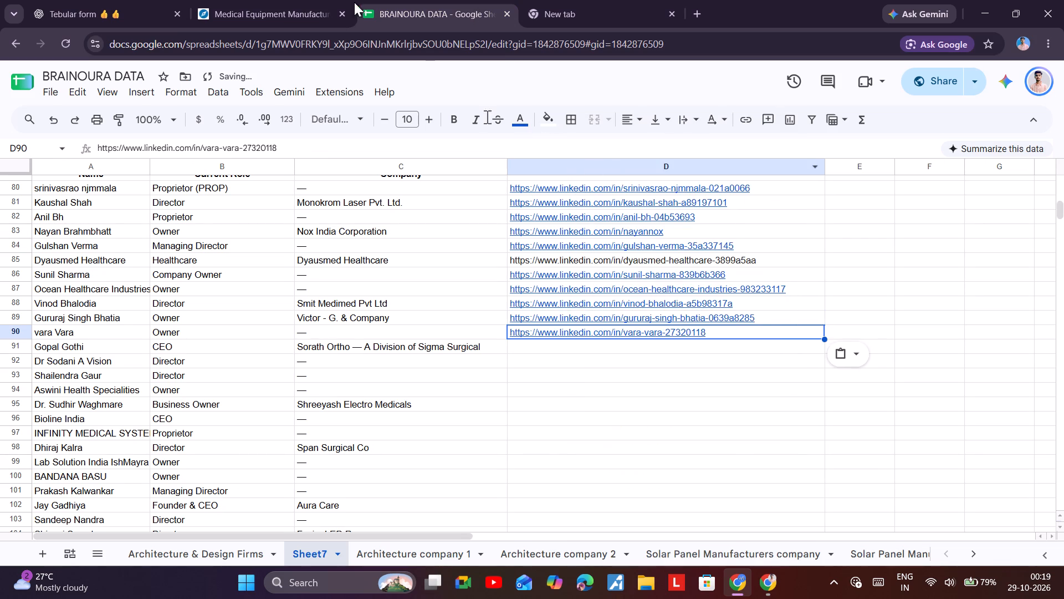
Copy the LinkedIn.com URL of the Sorath Ortho — A Division of Sigma Surgical CEO and paste it into cell D91.
{"action": "left_click", "coordinate": [251, 0]}
{"action": "left_click", "coordinate": [123, 326]}
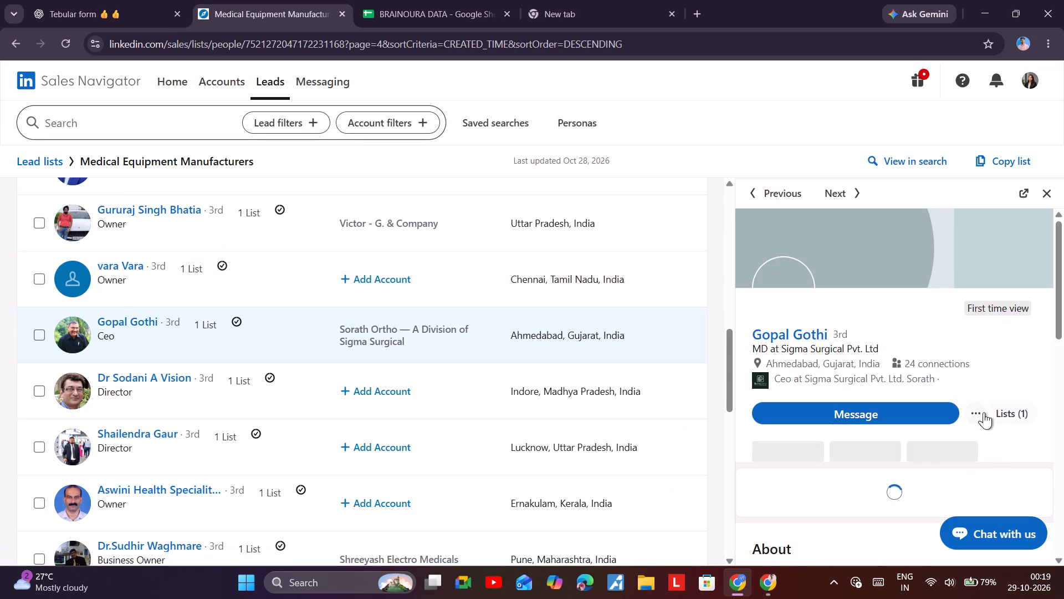
{"action": "left_click", "coordinate": [984, 412]}
{"action": "scroll", "coordinate": [984, 410], "scroll_direction": "down", "scroll_amount": 2}
{"action": "left_click", "coordinate": [915, 278]}
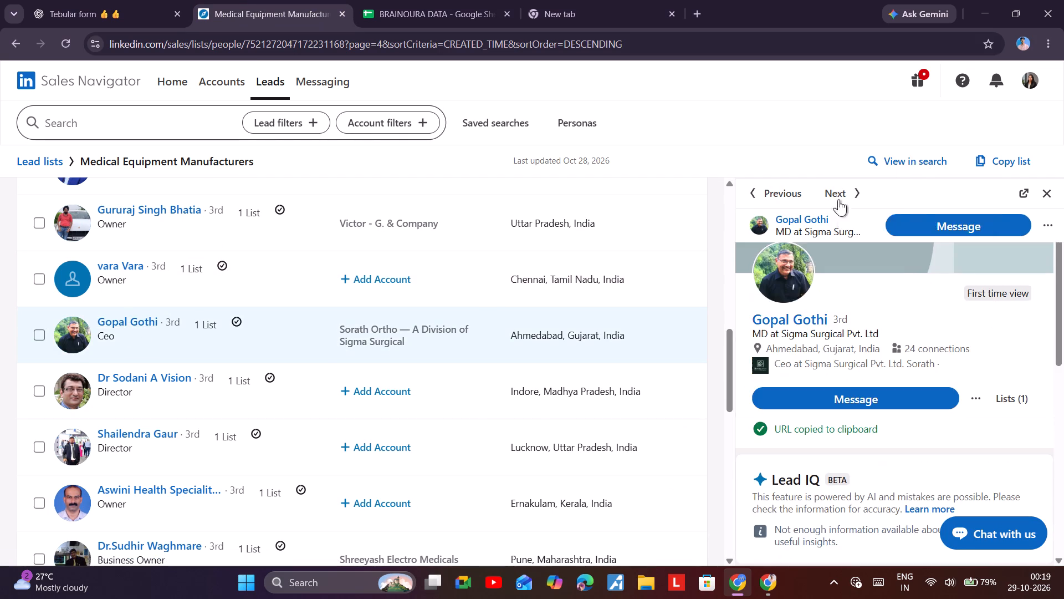
{"action": "left_click", "coordinate": [417, 0]}
{"action": "right_click", "coordinate": [573, 352]}
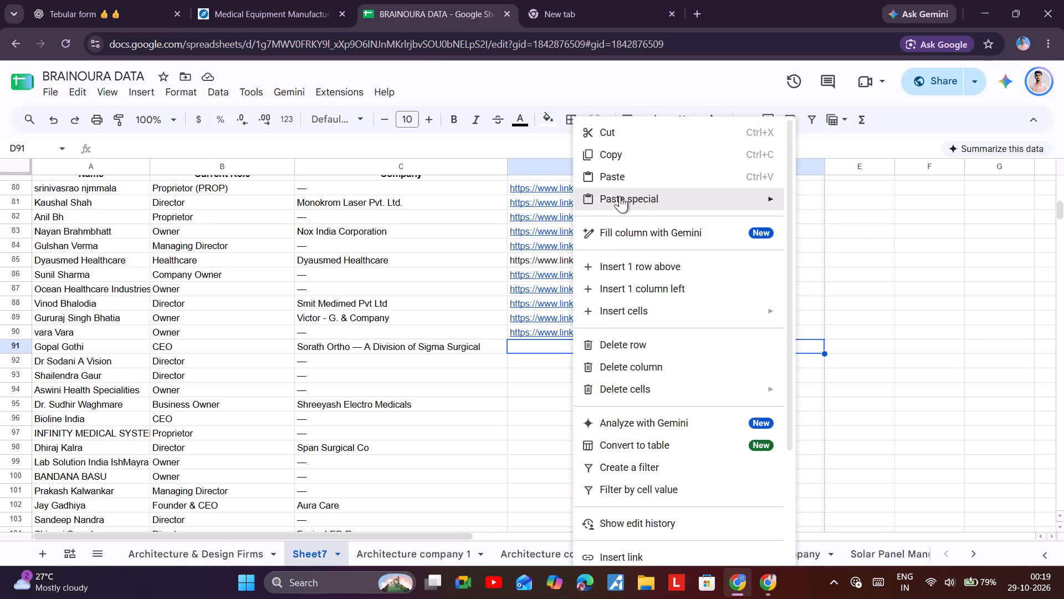
{"action": "left_click", "coordinate": [620, 179]}
Launch an app from the Windows search.
{"action": "left_click", "coordinate": [254, 581]}
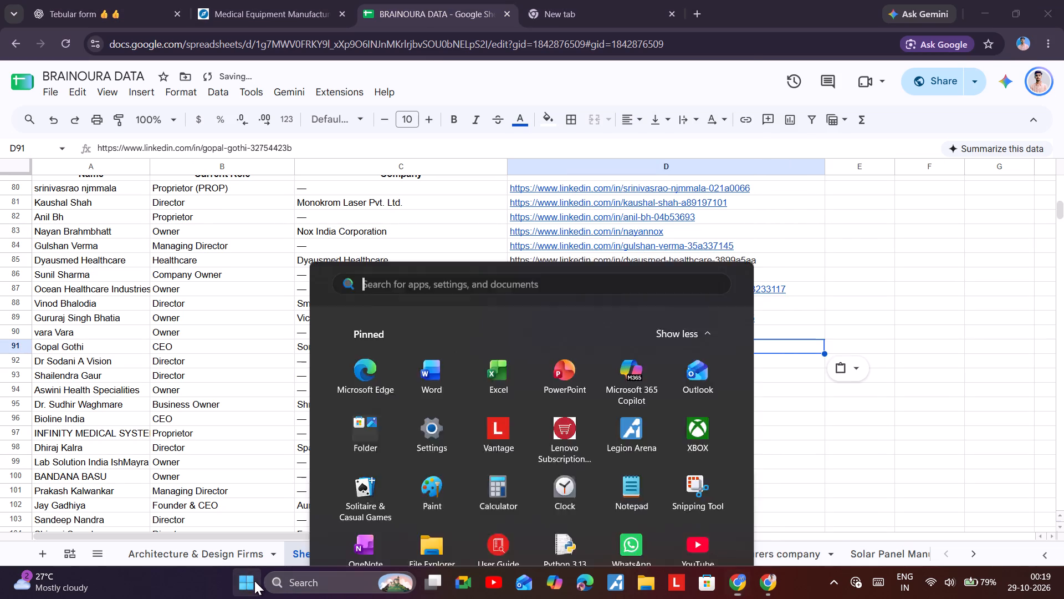
{"action": "left_click", "coordinate": [418, 72]}
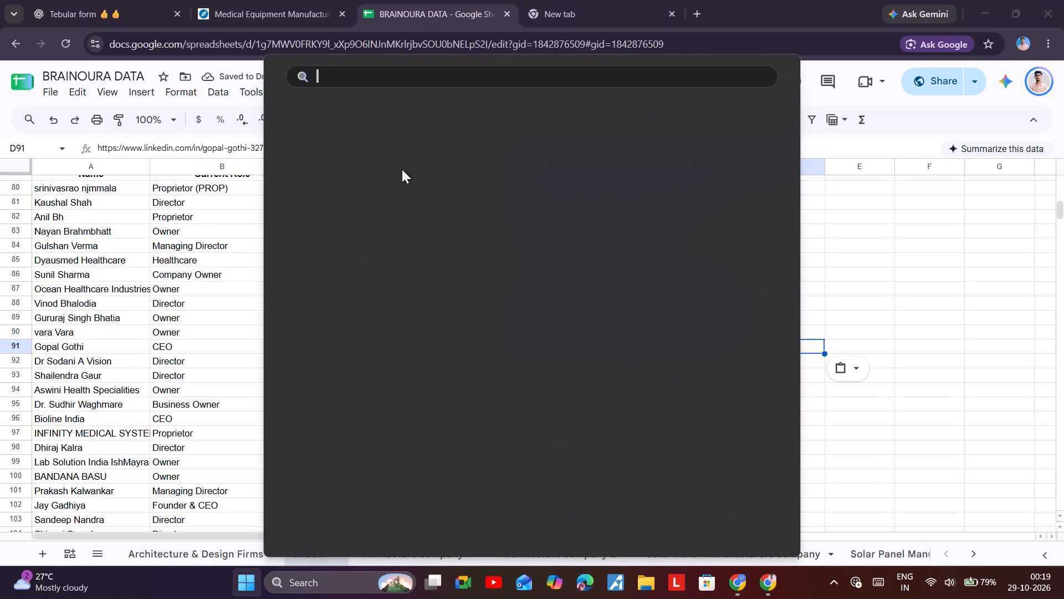
{"action": "left_click", "coordinate": [369, 179]}
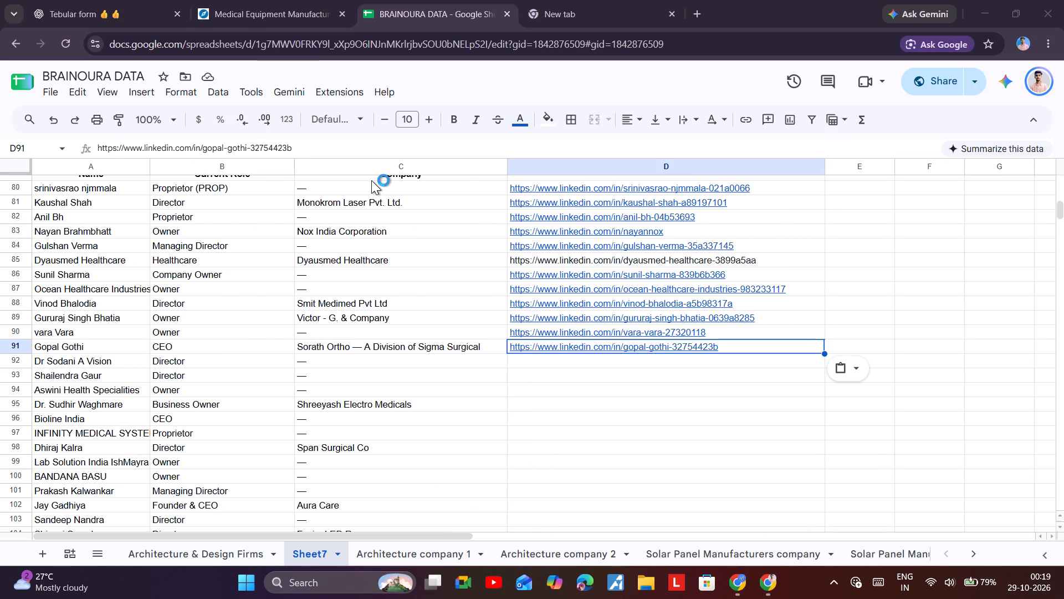
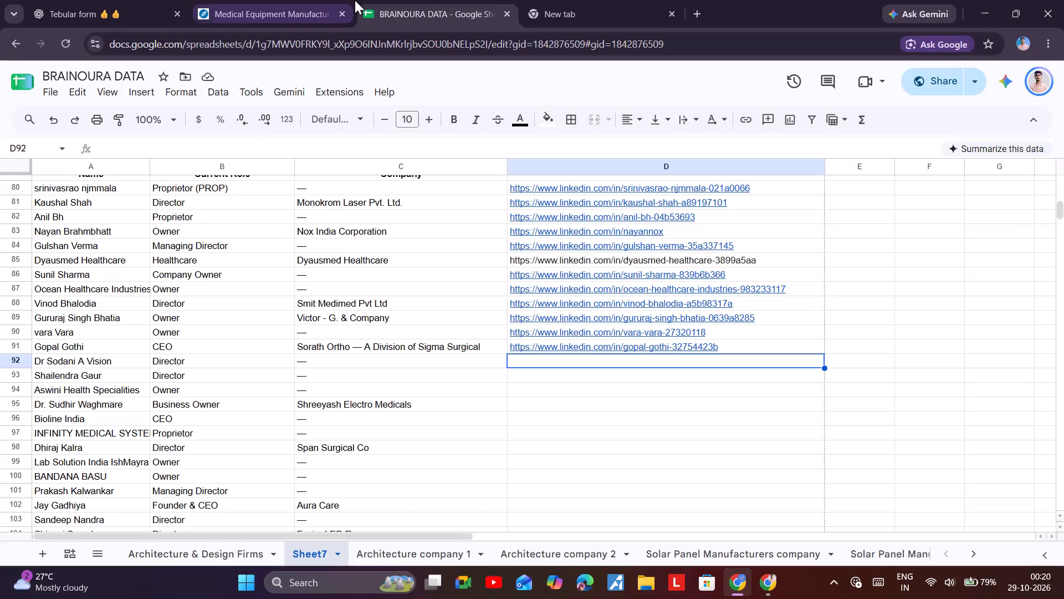
Copy the LinkedIn.com URL of the Sampurna Diagnostics Director in Indore and paste it into cell D92.
{"action": "left_click", "coordinate": [285, 0]}
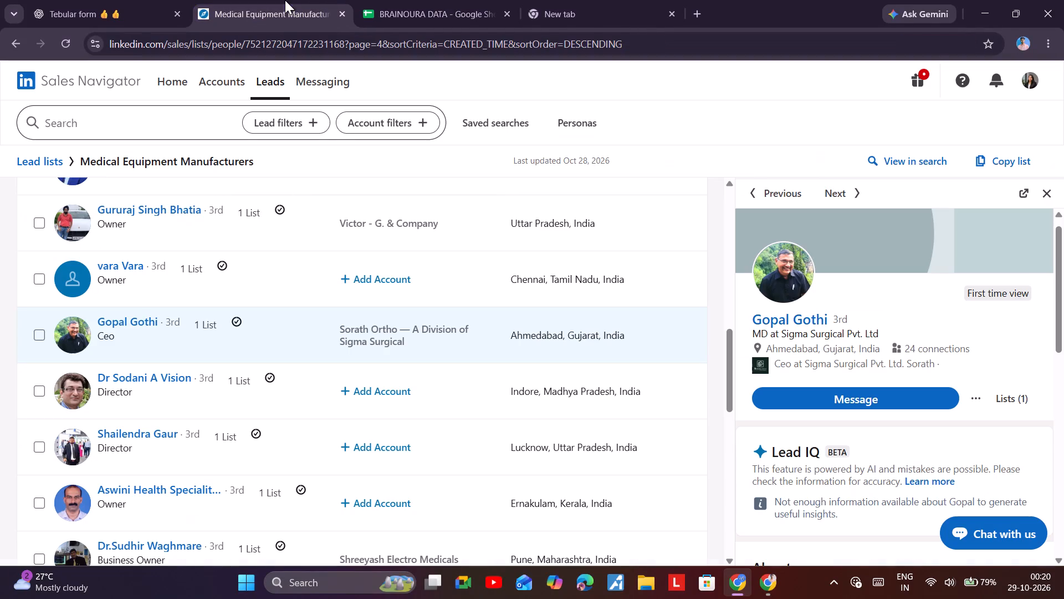
{"action": "left_click", "coordinate": [144, 378]}
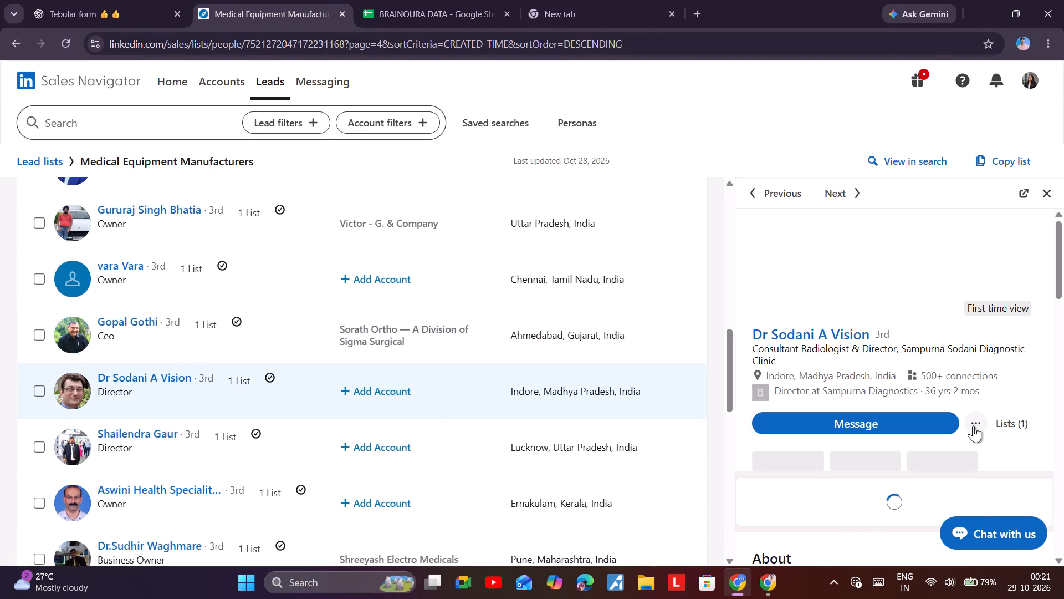
{"action": "left_click", "coordinate": [974, 422]}
{"action": "scroll", "coordinate": [974, 420], "scroll_direction": "down", "scroll_amount": 1}
{"action": "left_click", "coordinate": [929, 423]}
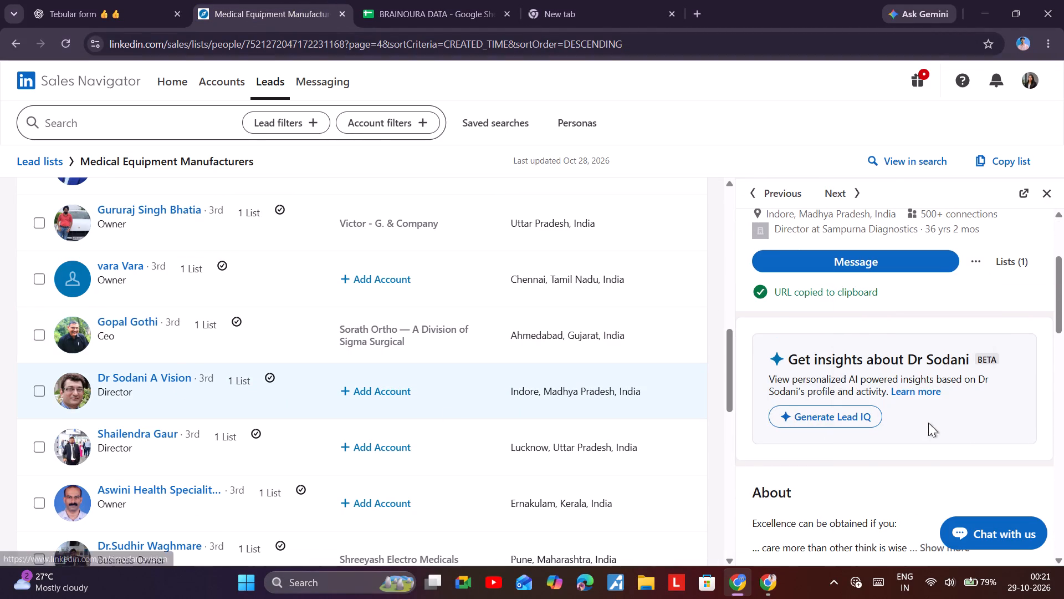
{"action": "left_click", "coordinate": [454, 0]}
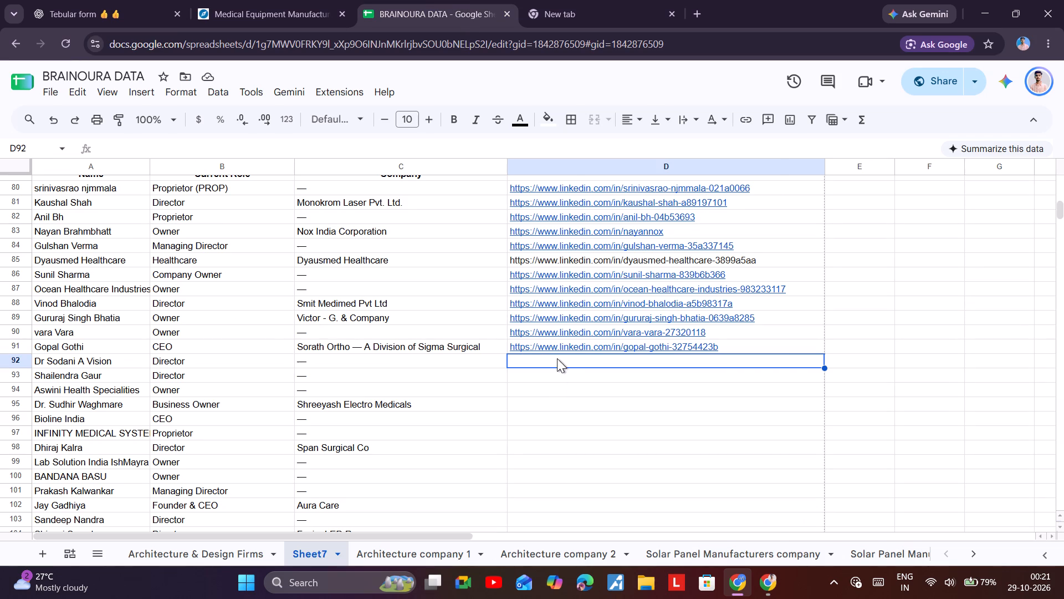
{"action": "right_click", "coordinate": [557, 358]}
{"action": "left_click", "coordinate": [627, 178]}
Copy the LinkedIn.com URL of the Jovial health private limited Director in Lucknow and paste it into cell D93.
{"action": "left_click", "coordinate": [303, 0]}
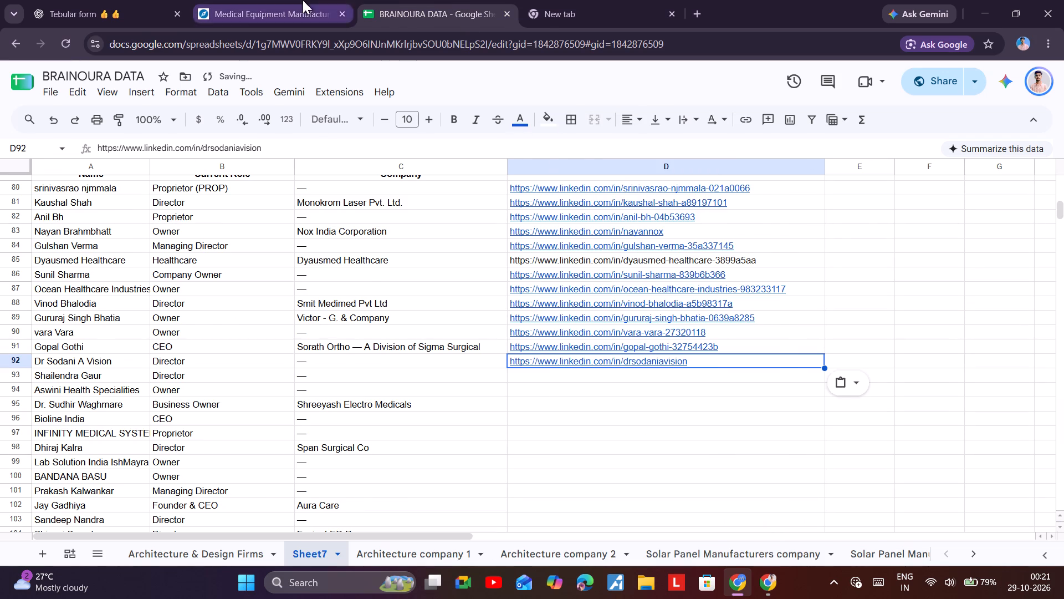
{"action": "left_click", "coordinate": [151, 429]}
{"action": "scroll", "coordinate": [151, 429], "scroll_direction": "down", "scroll_amount": 1}
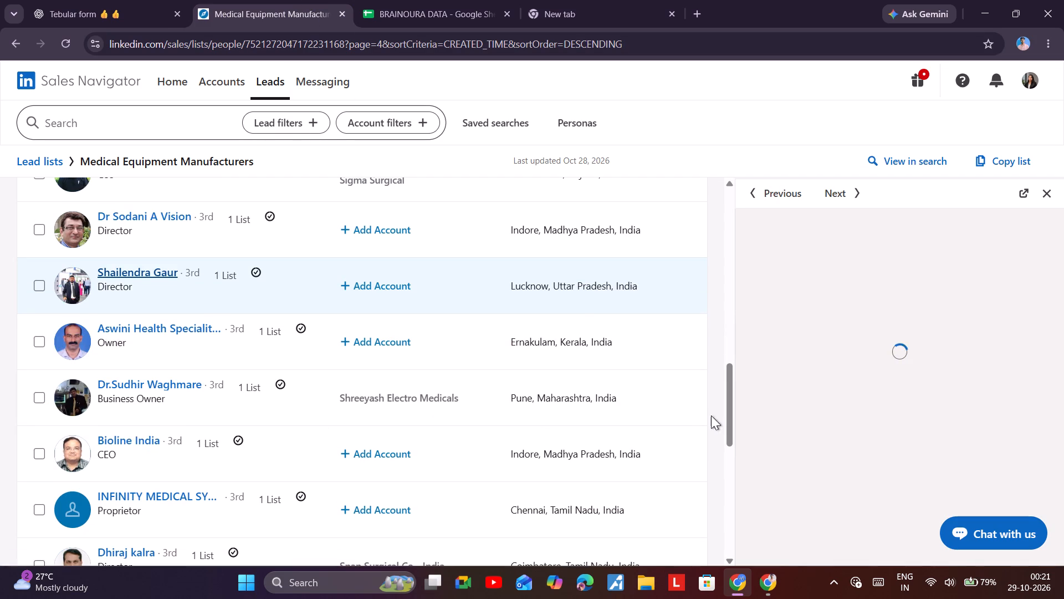
{"action": "left_click", "coordinate": [973, 409]}
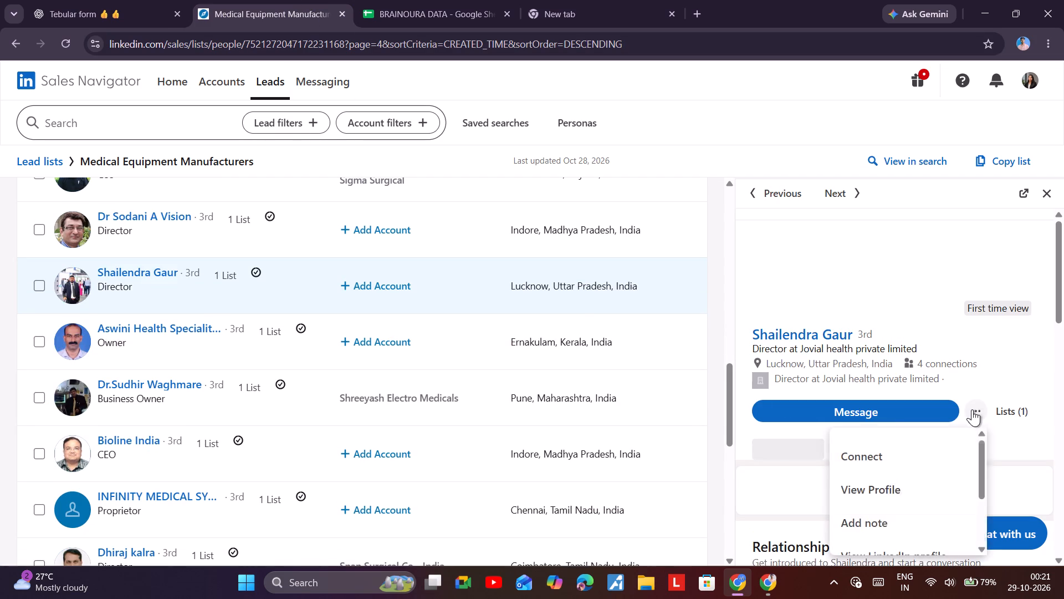
{"action": "scroll", "coordinate": [969, 410], "scroll_direction": "down", "scroll_amount": 1}
{"action": "left_click", "coordinate": [920, 432]}
{"action": "left_click", "coordinate": [395, 0]}
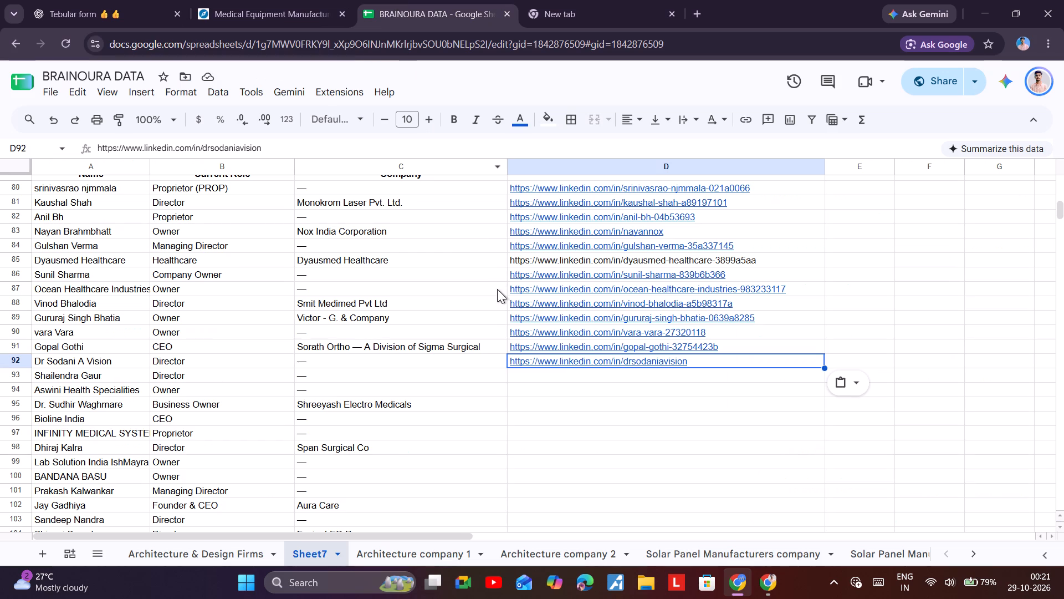
{"action": "right_click", "coordinate": [552, 380]}
{"action": "left_click", "coordinate": [603, 176]}
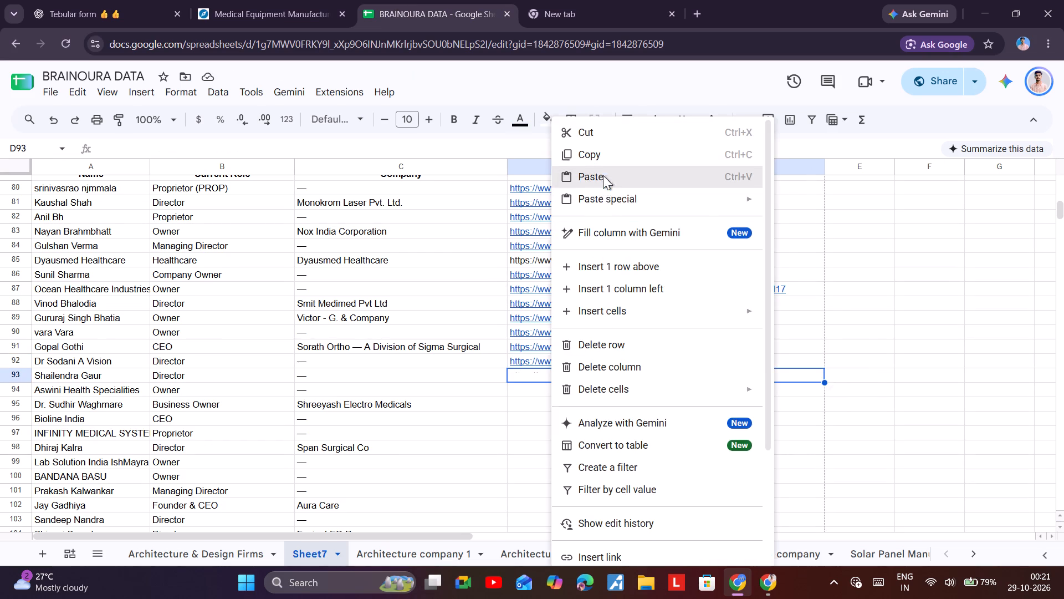
Copy the LinkedIn.com URL of the Aswini Health Specialities Owner in Ernakulam and paste it into cell D94.
{"action": "scroll", "coordinate": [598, 212], "scroll_direction": "down", "scroll_amount": 1}
{"action": "left_click", "coordinate": [231, 0]}
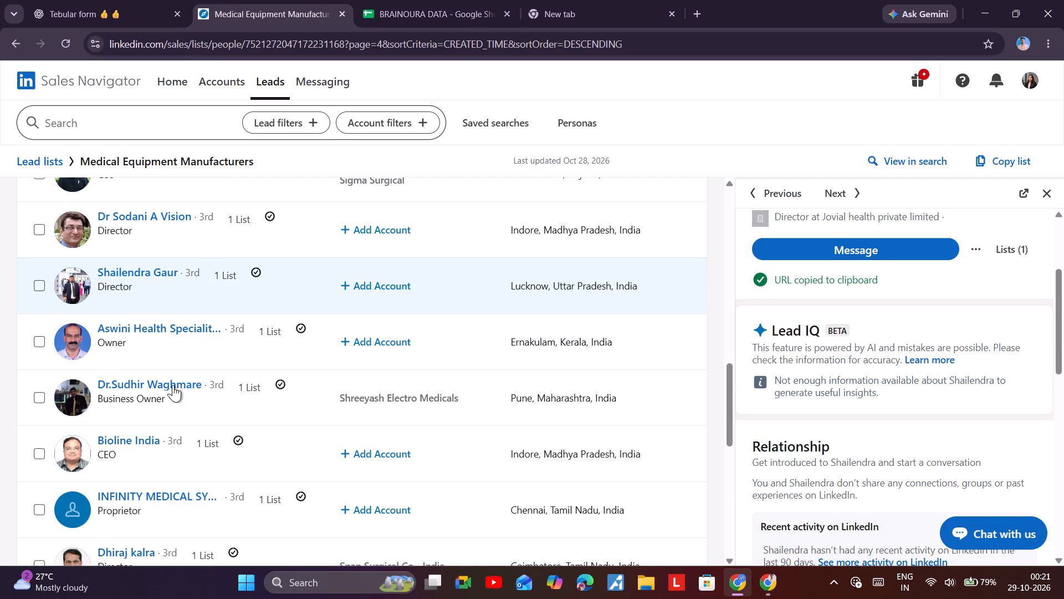
{"action": "left_click", "coordinate": [150, 334]}
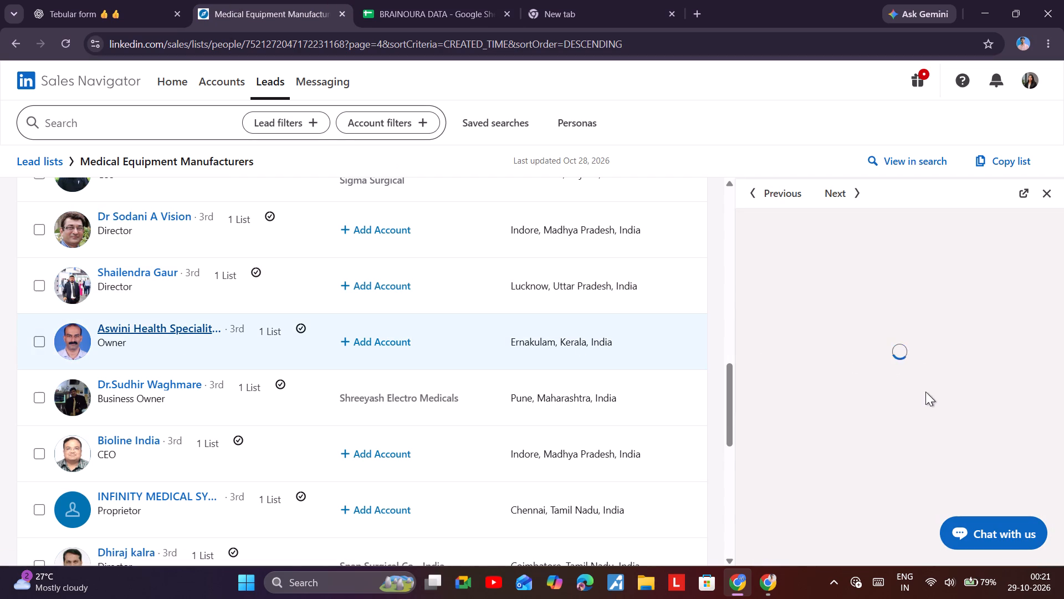
{"action": "left_click", "coordinate": [980, 414]}
{"action": "scroll", "coordinate": [979, 414], "scroll_direction": "down", "scroll_amount": 1}
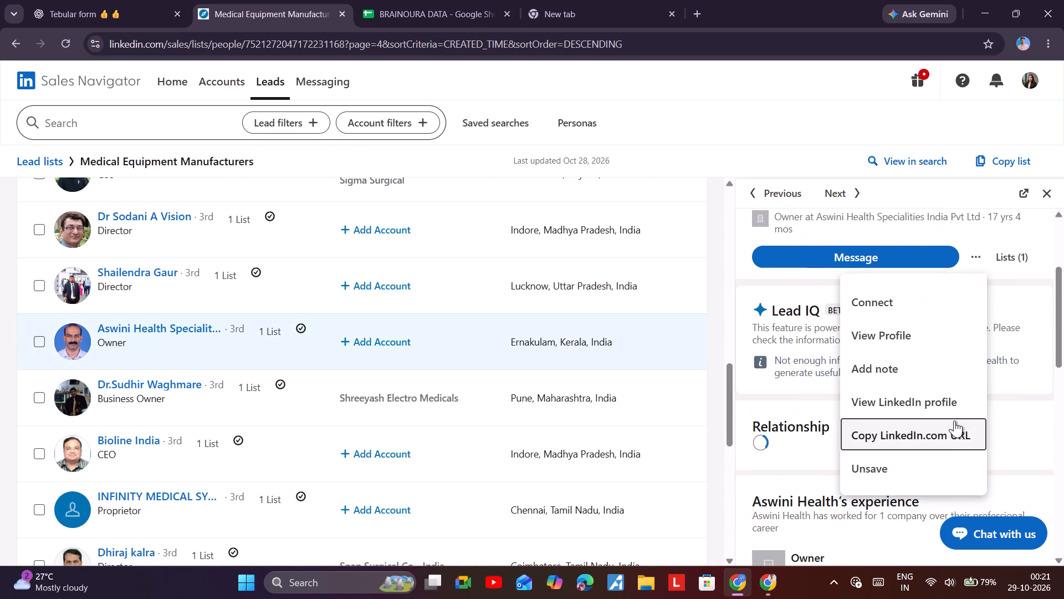
{"action": "left_click", "coordinate": [954, 420]}
{"action": "left_click", "coordinate": [461, 0]}
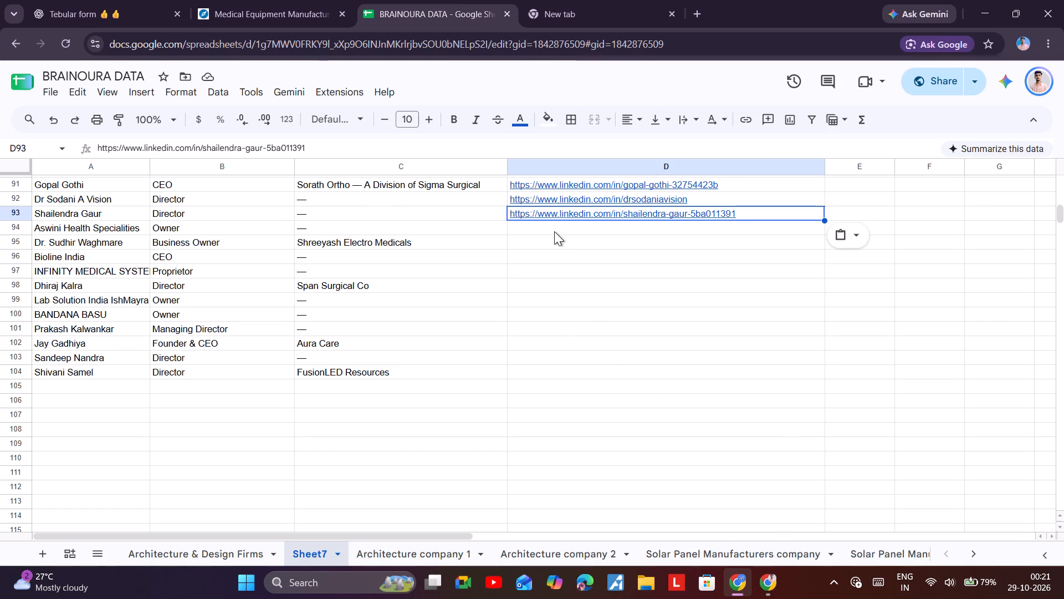
{"action": "right_click", "coordinate": [554, 231]}
{"action": "left_click", "coordinate": [590, 182]}
Copy the LinkedIn.com URL of the Shreeyash Electro Medicals Business Owner in Pune and paste it into cell D95.
{"action": "left_click", "coordinate": [288, 0]}
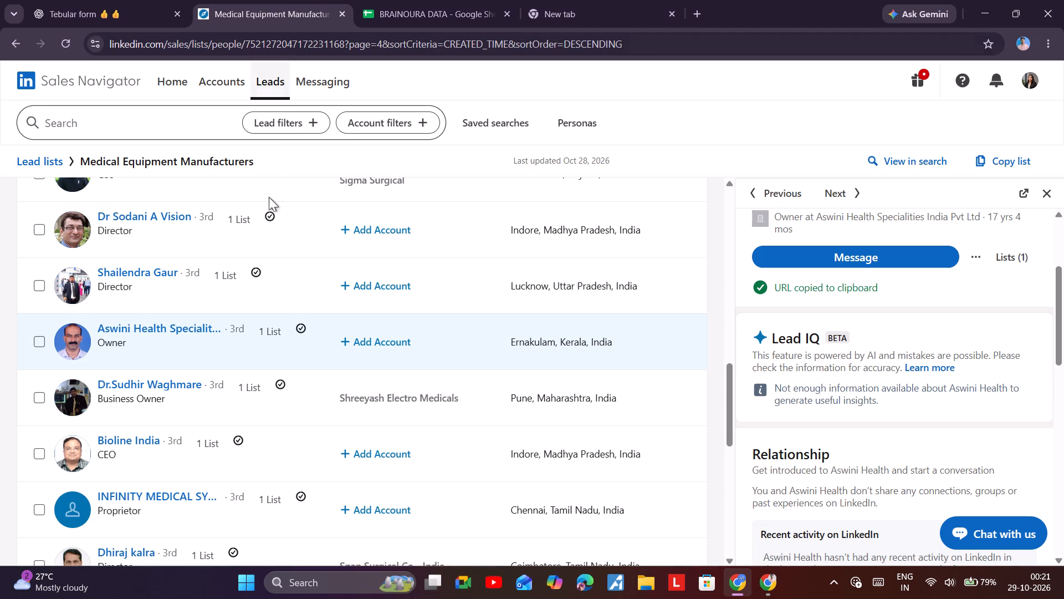
{"action": "left_click", "coordinate": [141, 389]}
{"action": "scroll", "coordinate": [141, 389], "scroll_direction": "down", "scroll_amount": 1}
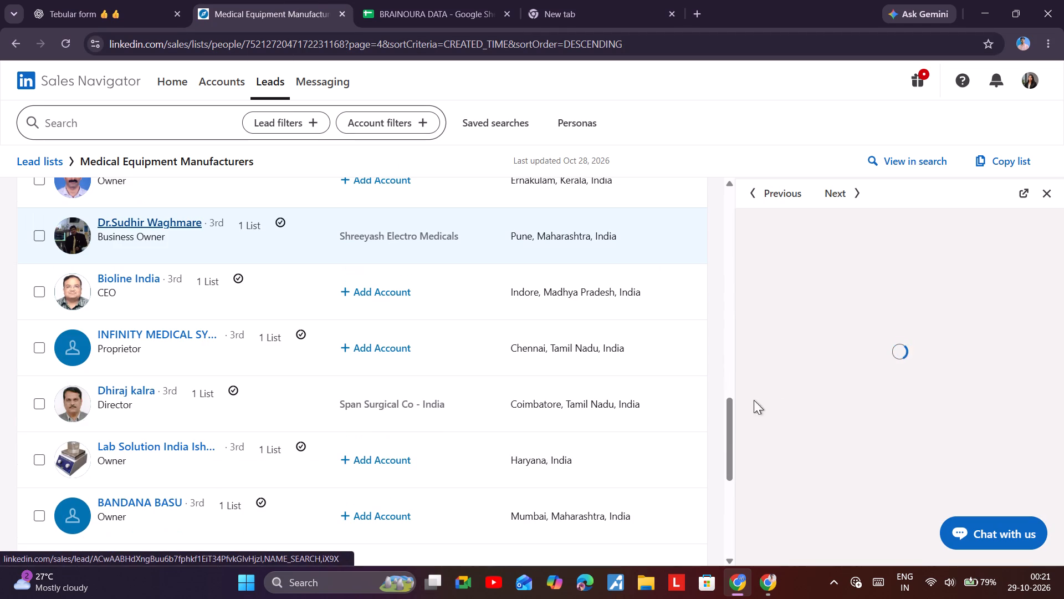
{"action": "left_click", "coordinate": [986, 412]}
{"action": "scroll", "coordinate": [985, 410], "scroll_direction": "down", "scroll_amount": 1}
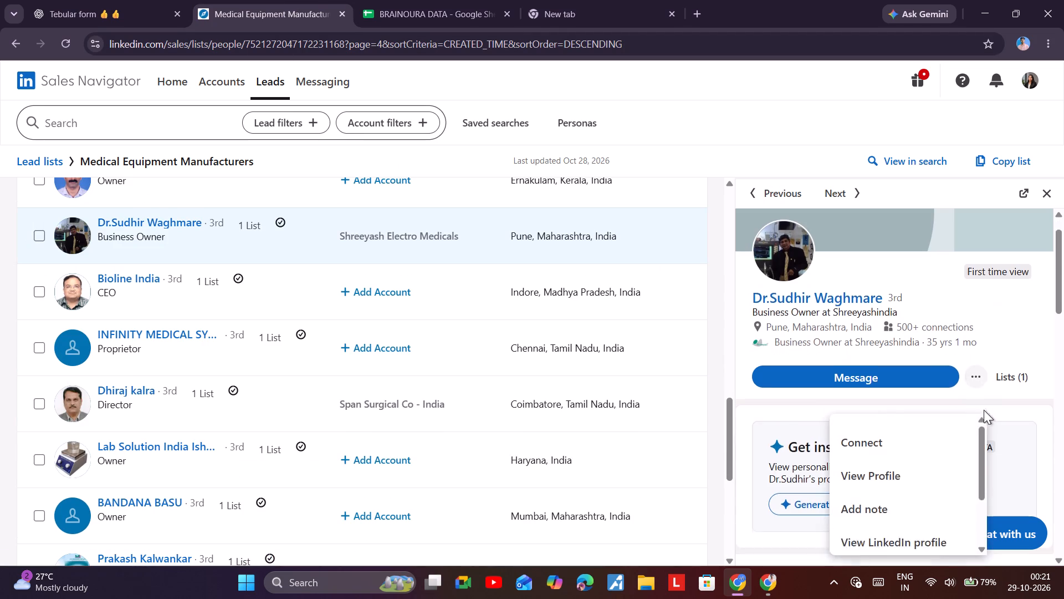
{"action": "left_click", "coordinate": [948, 421]}
{"action": "left_click", "coordinate": [405, 0]}
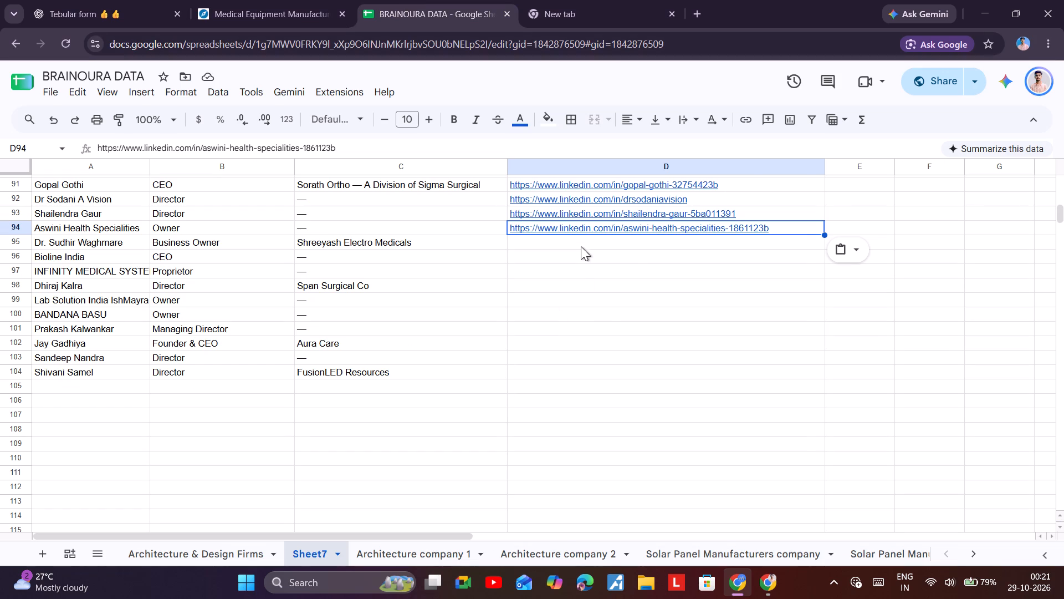
{"action": "right_click", "coordinate": [581, 242]}
{"action": "left_click", "coordinate": [644, 179]}
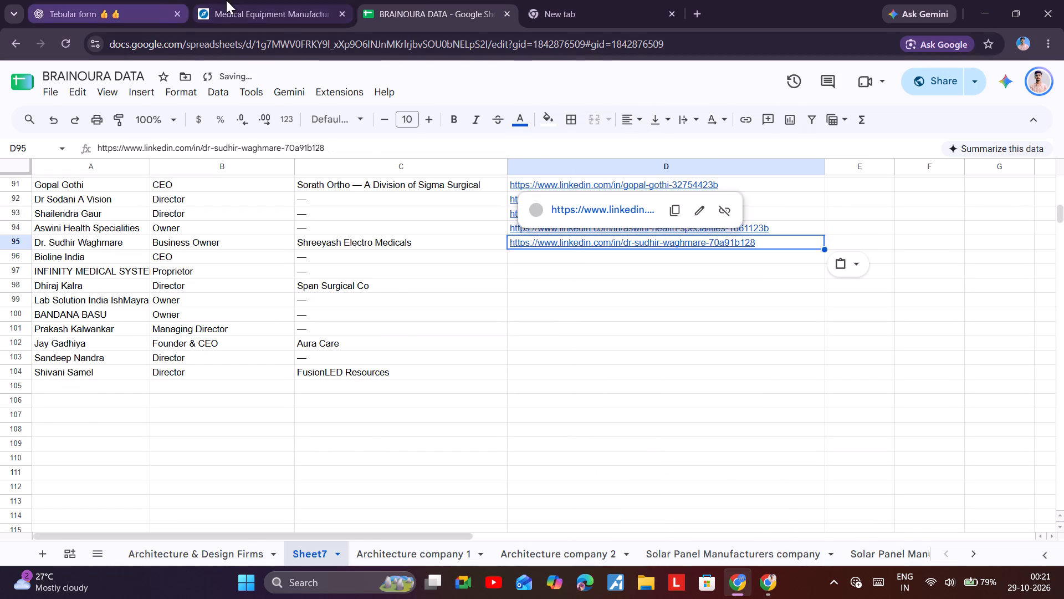
Copy the LinkedIn.com URL of the Bioline India CEO in Indore and paste it into cell D96.
{"action": "left_click", "coordinate": [227, 0]}
{"action": "left_click", "coordinate": [116, 272]}
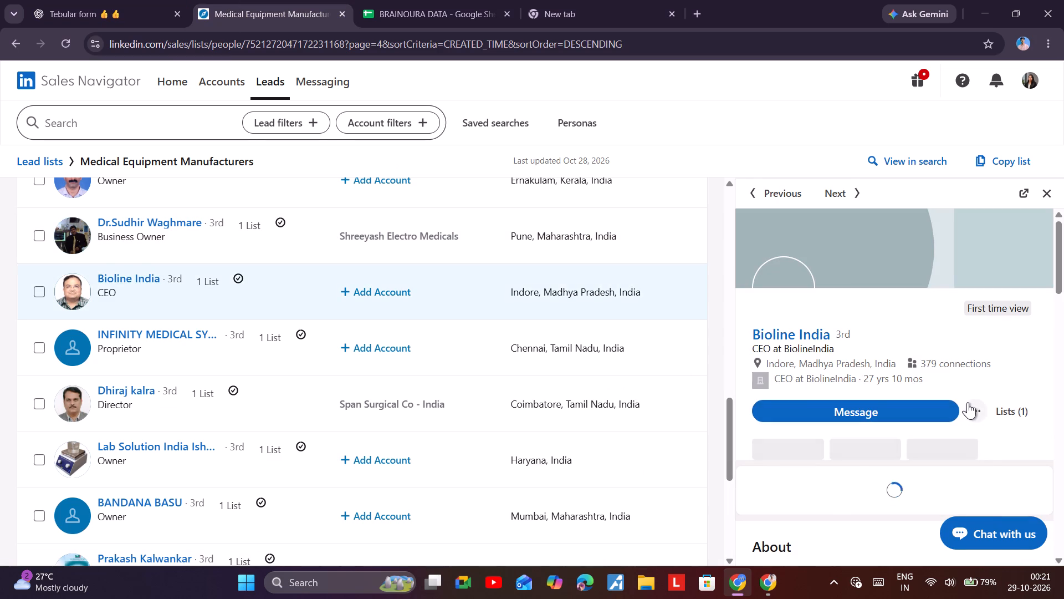
{"action": "left_click", "coordinate": [968, 402]}
{"action": "scroll", "coordinate": [968, 402], "scroll_direction": "down", "scroll_amount": 1}
{"action": "left_click", "coordinate": [944, 420]}
{"action": "left_click", "coordinate": [429, 0]}
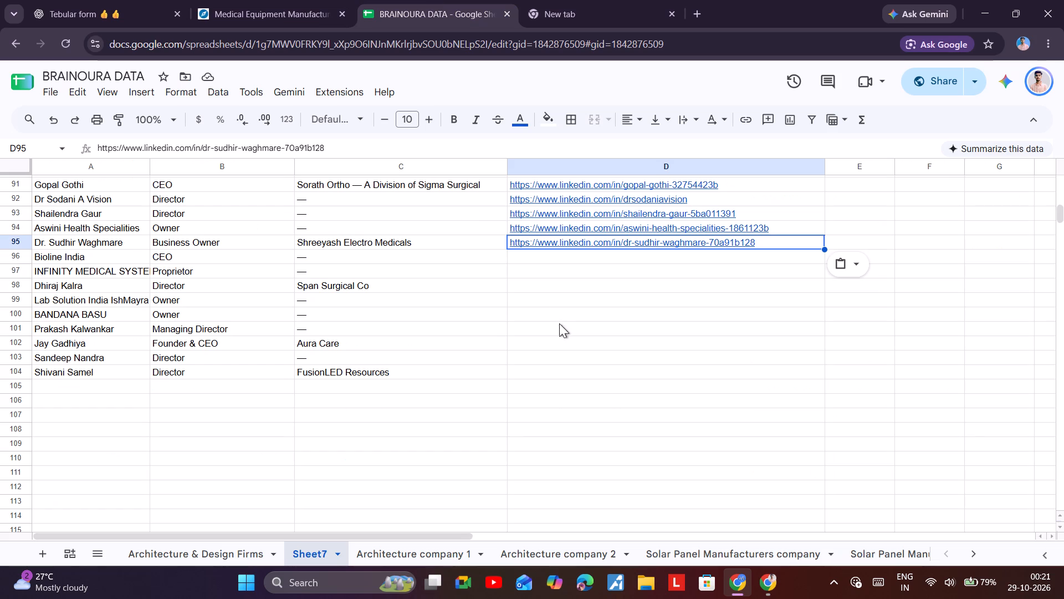
{"action": "right_click", "coordinate": [568, 256]}
{"action": "left_click", "coordinate": [602, 180]}
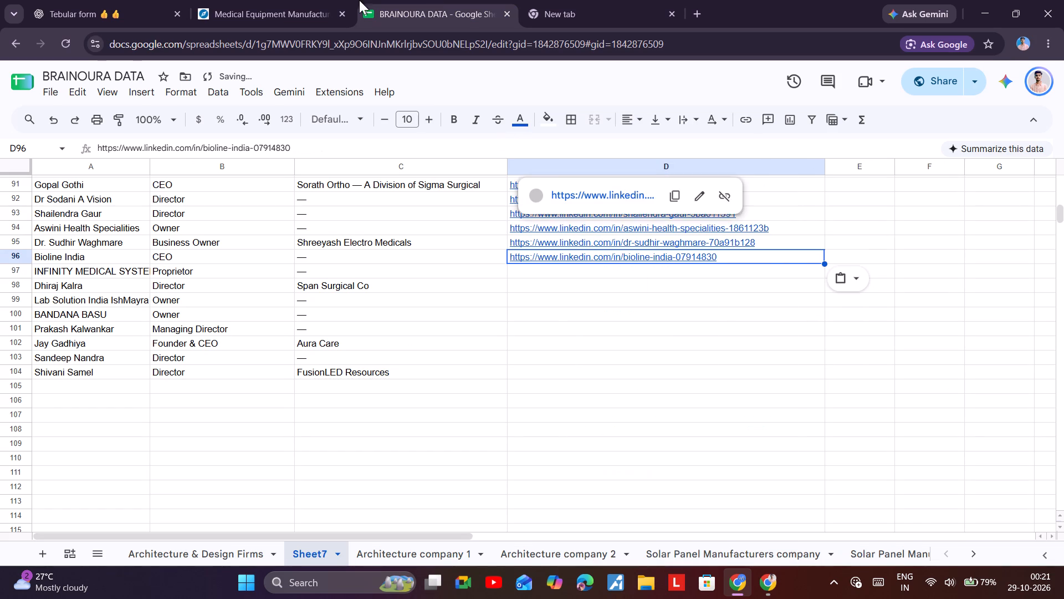
Copy the LinkedIn.com URL of the INFINITY MEDICAL SYSTEMS Proprietor in Chennai and paste it into cell D97.
{"action": "left_click", "coordinate": [316, 0]}
{"action": "left_click", "coordinate": [127, 325]}
{"action": "left_click", "coordinate": [126, 332]}
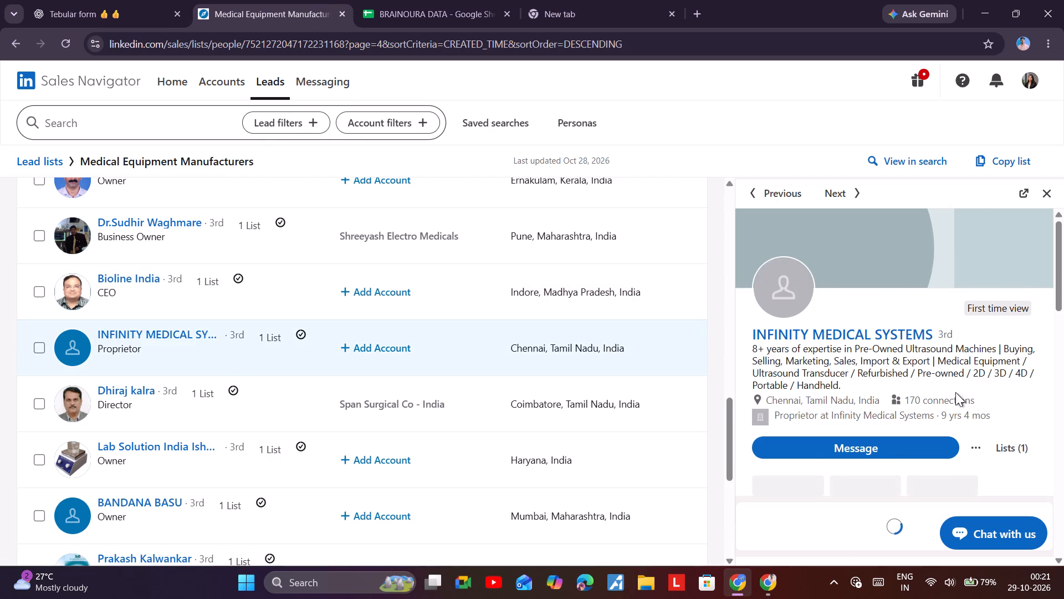
{"action": "left_click", "coordinate": [976, 454]}
{"action": "scroll", "coordinate": [976, 453], "scroll_direction": "down", "scroll_amount": 1}
{"action": "left_click", "coordinate": [969, 452]}
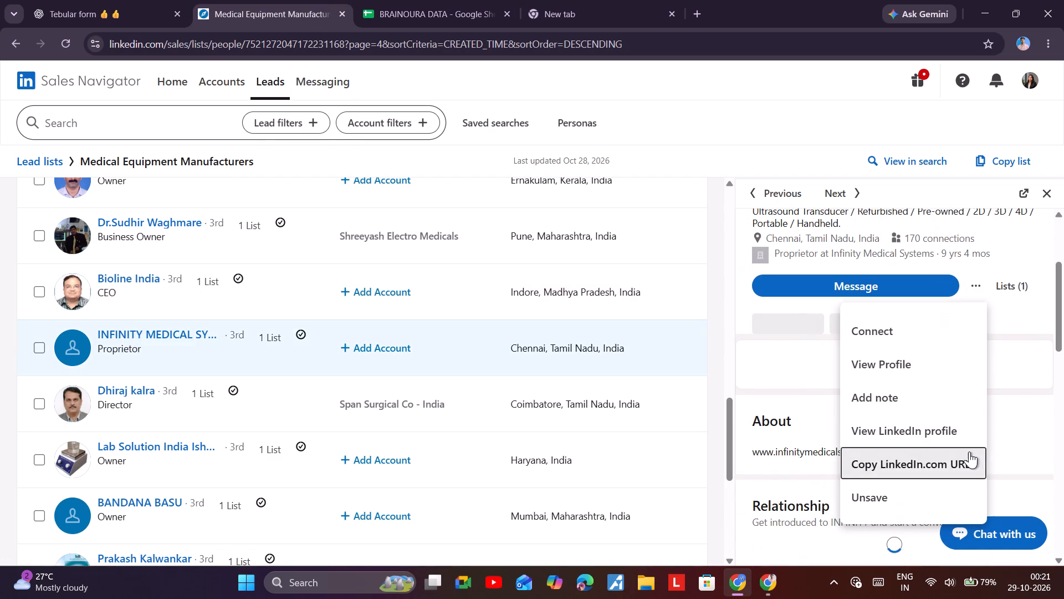
{"action": "left_click", "coordinate": [465, 0]}
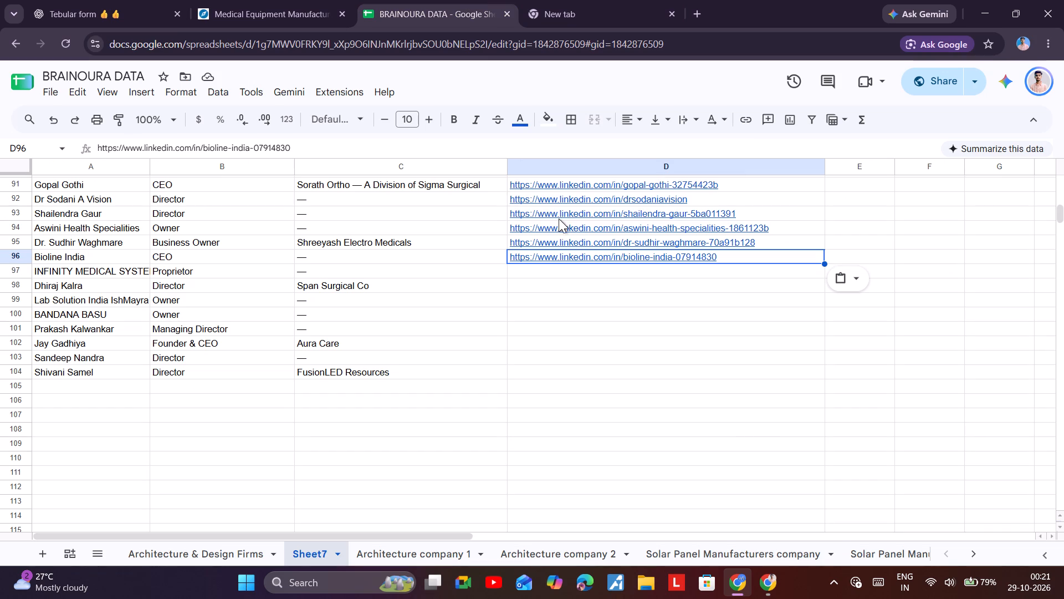
{"action": "right_click", "coordinate": [569, 275]}
{"action": "left_click", "coordinate": [636, 183]}
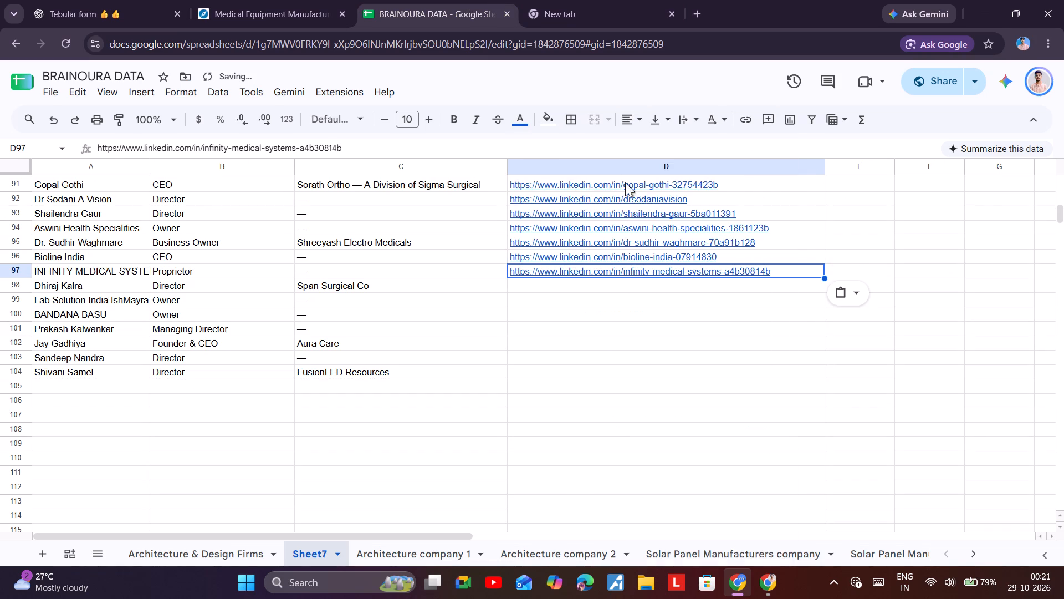
Copy the LinkedIn.com URL of the Span Surgical Co Director in Coimbatore and paste it into cell D98.
{"action": "left_click", "coordinate": [273, 0]}
{"action": "left_click", "coordinate": [129, 392]}
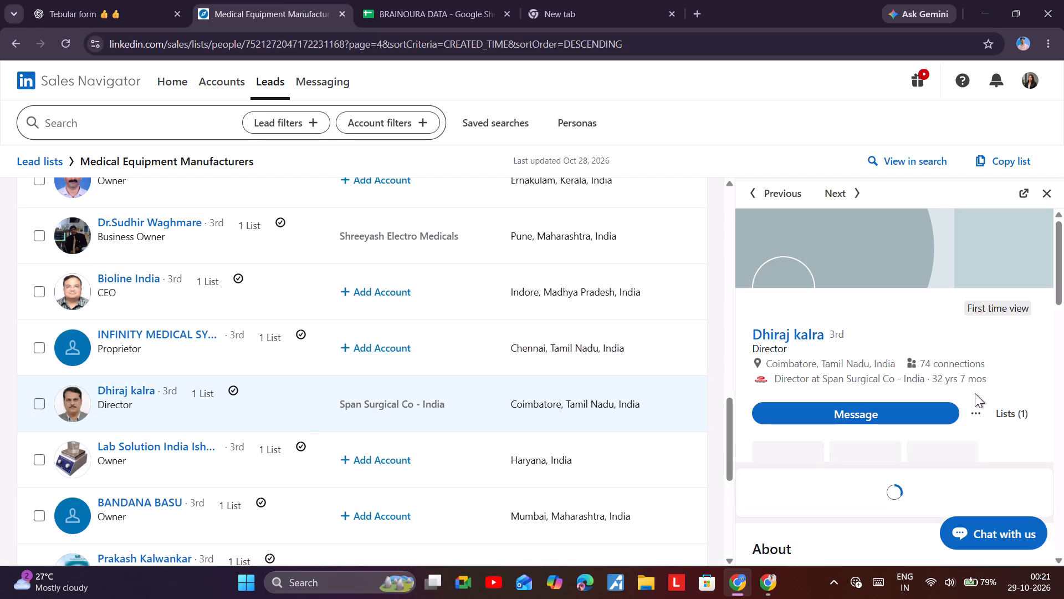
{"action": "left_click", "coordinate": [974, 409]}
{"action": "scroll", "coordinate": [974, 408], "scroll_direction": "down", "scroll_amount": 1}
{"action": "left_click", "coordinate": [965, 418]}
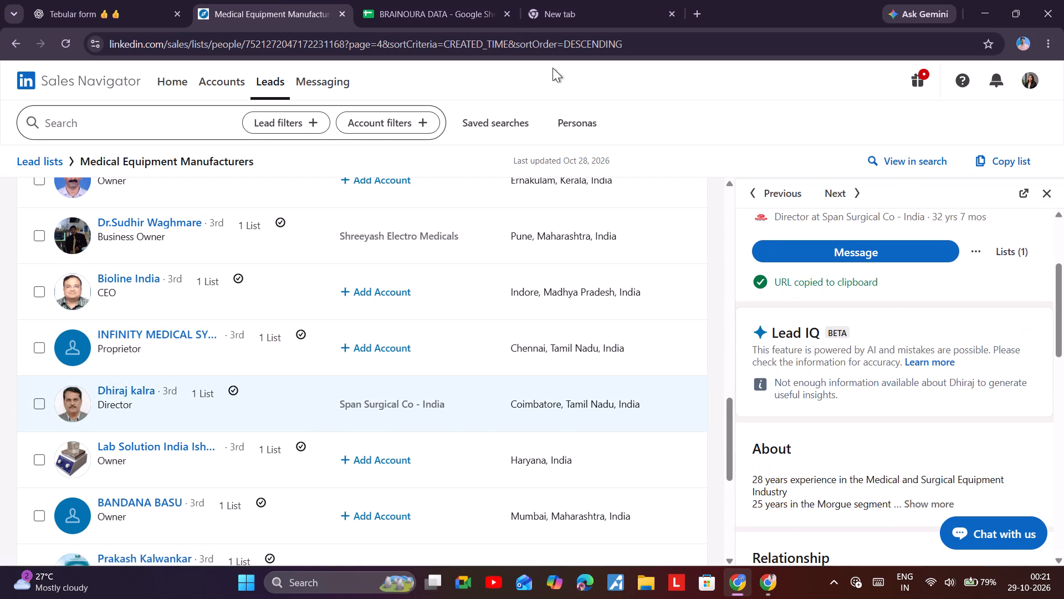
{"action": "left_click", "coordinate": [444, 0]}
{"action": "right_click", "coordinate": [566, 286]}
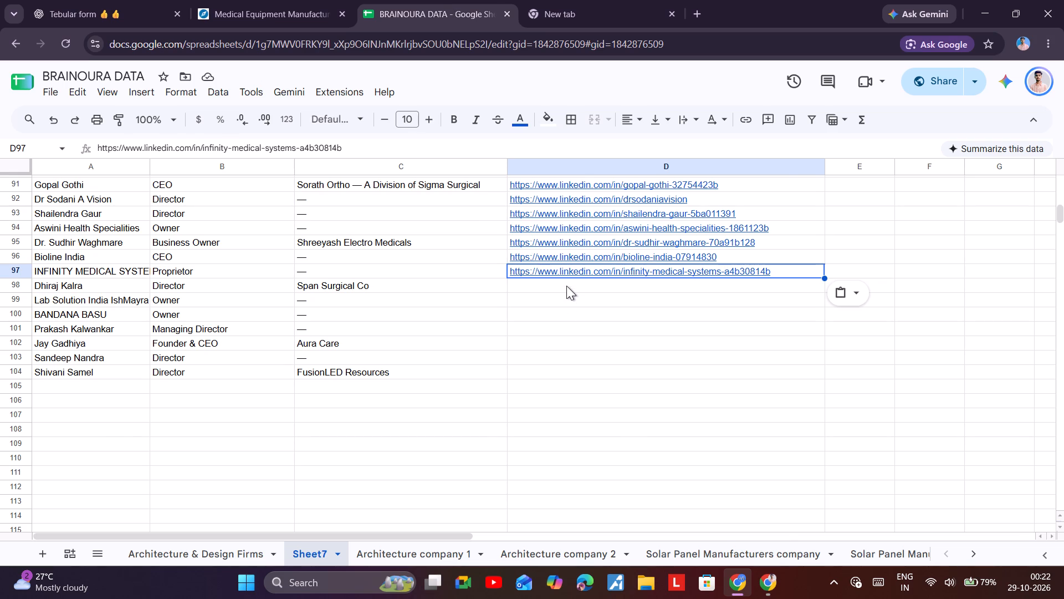
{"action": "left_click", "coordinate": [608, 176]}
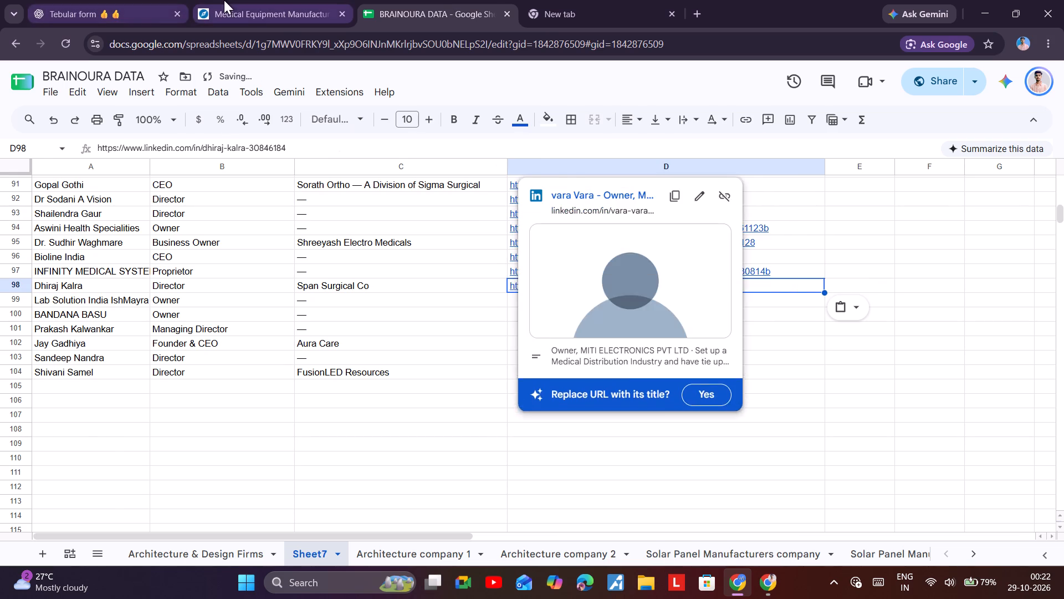
Copy the LinkedIn.com URL of the Lab Solution India Ishmayra Owner in Haryana and paste it into cell D99.
{"action": "left_click", "coordinate": [225, 0]}
{"action": "left_click", "coordinate": [134, 449]}
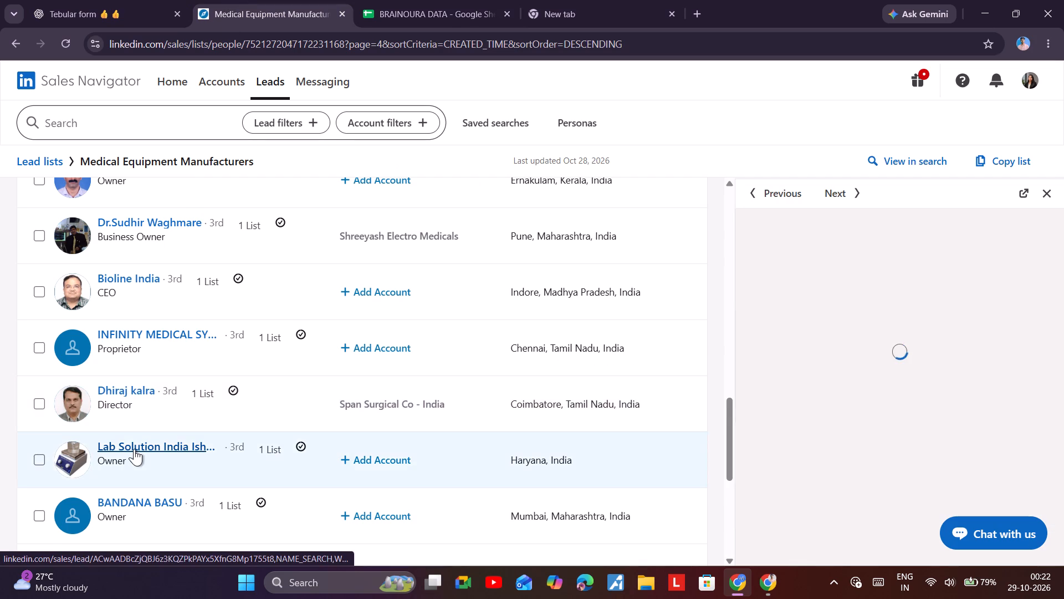
{"action": "scroll", "coordinate": [134, 449], "scroll_direction": "down", "scroll_amount": 2}
{"action": "scroll", "coordinate": [152, 446], "scroll_direction": "up", "scroll_amount": 1}
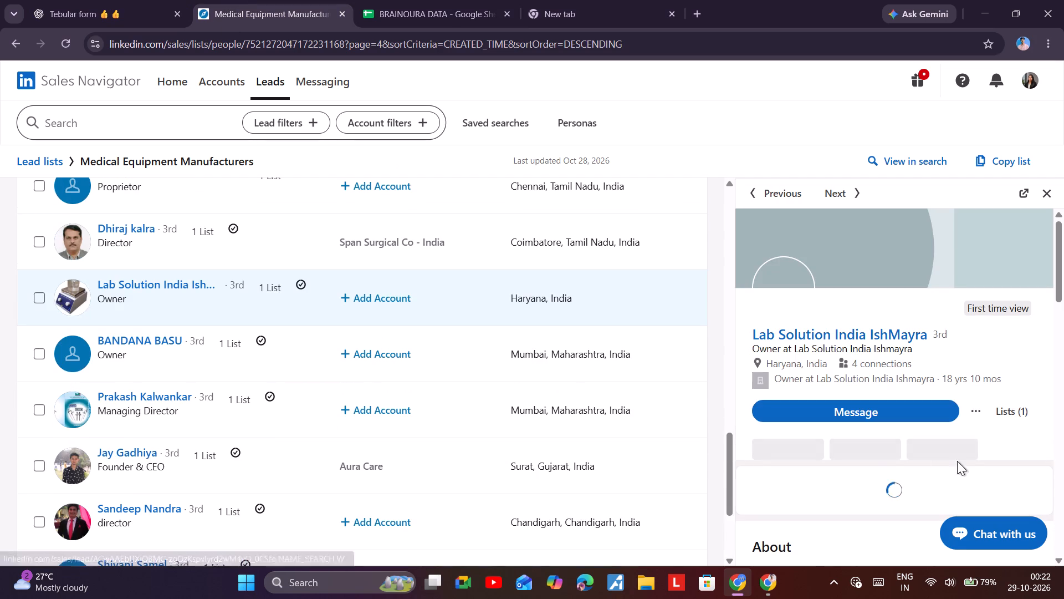
{"action": "left_click", "coordinate": [974, 395]}
{"action": "left_click", "coordinate": [972, 410]}
{"action": "scroll", "coordinate": [972, 409], "scroll_direction": "down", "scroll_amount": 1}
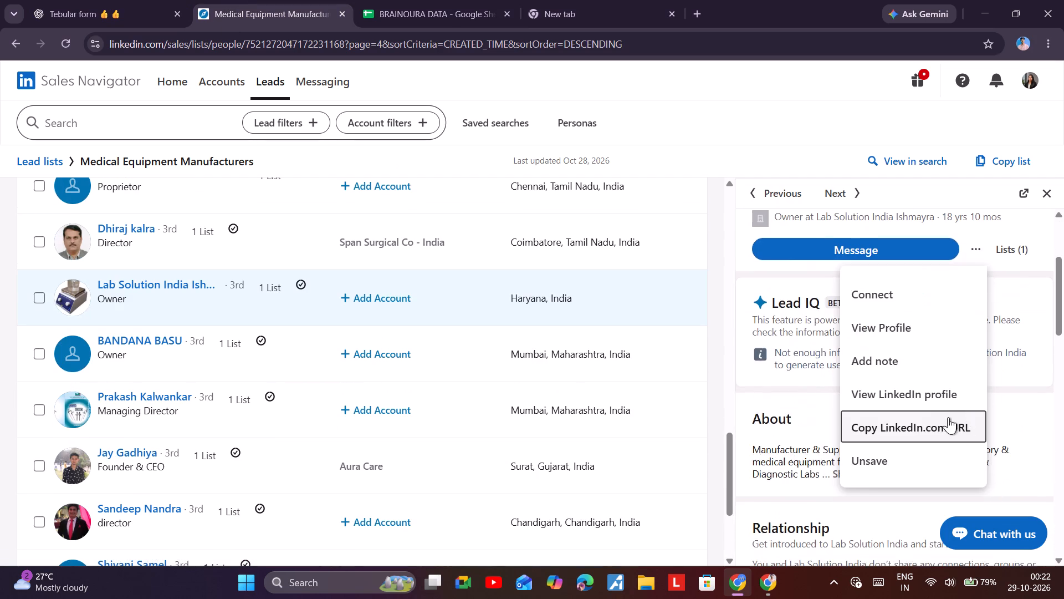
{"action": "left_click", "coordinate": [947, 416]}
{"action": "left_click", "coordinate": [469, 0]}
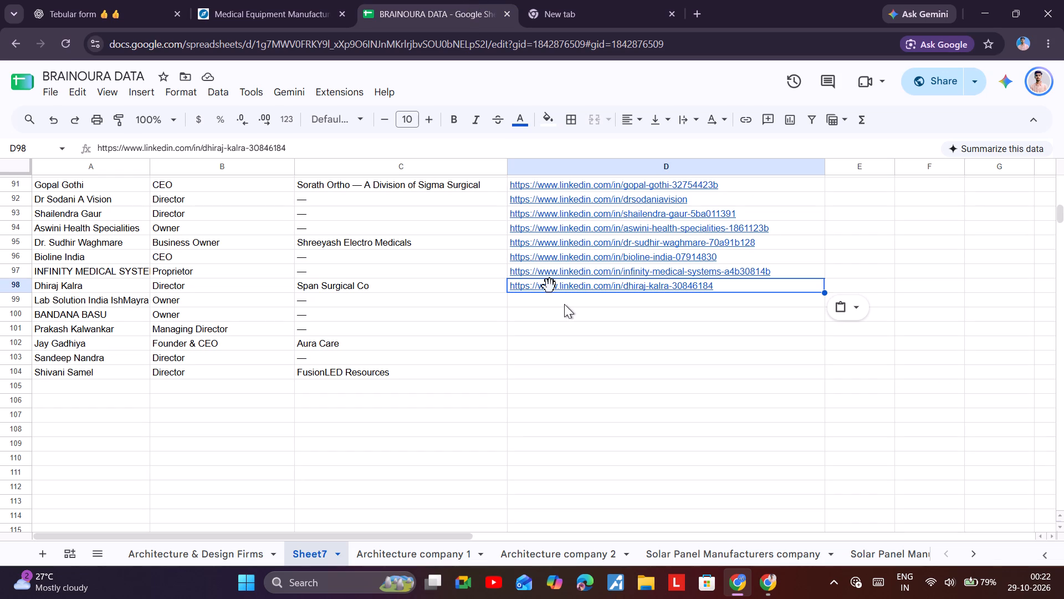
{"action": "right_click", "coordinate": [564, 302]}
{"action": "left_click", "coordinate": [590, 180]}
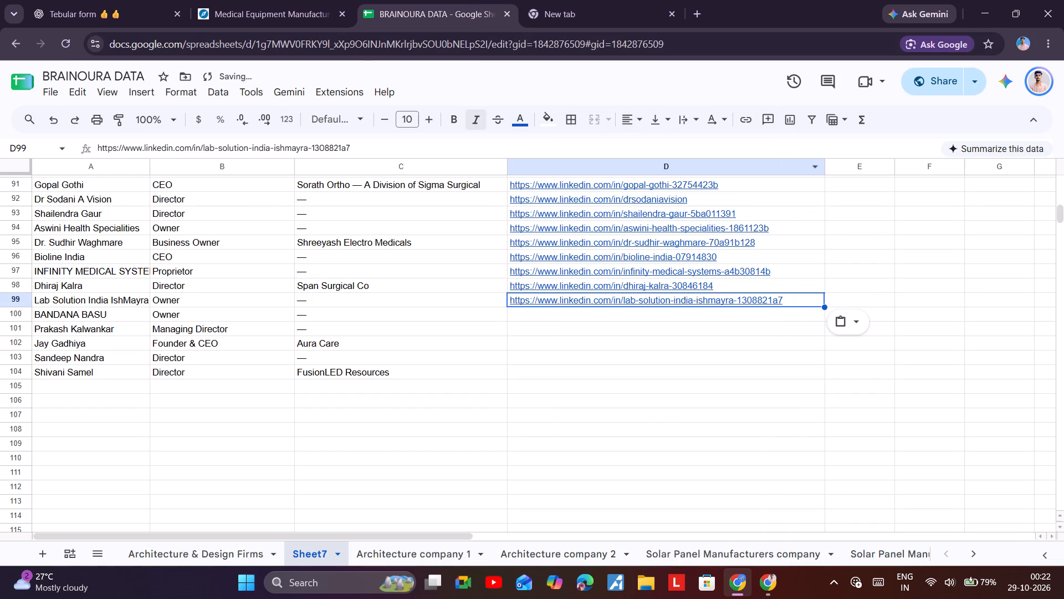
Copy the LinkedIn.com URL of the Vantech Diagnostics Owner in Mumbai and paste it into cell D100.
{"action": "left_click", "coordinate": [275, 0]}
{"action": "left_click", "coordinate": [158, 343]}
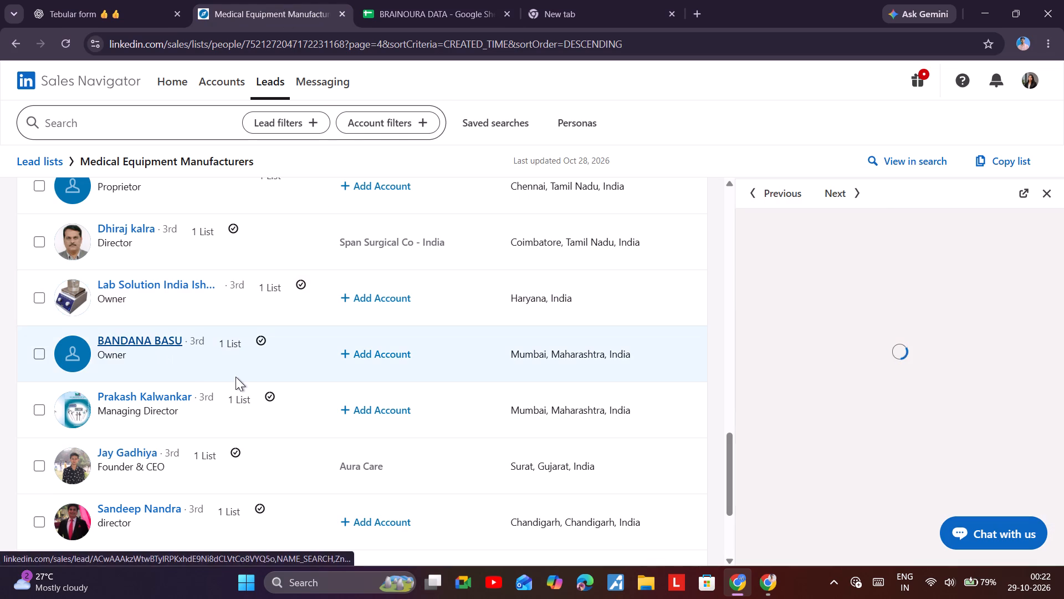
{"action": "scroll", "coordinate": [244, 349], "scroll_direction": "down", "scroll_amount": 2}
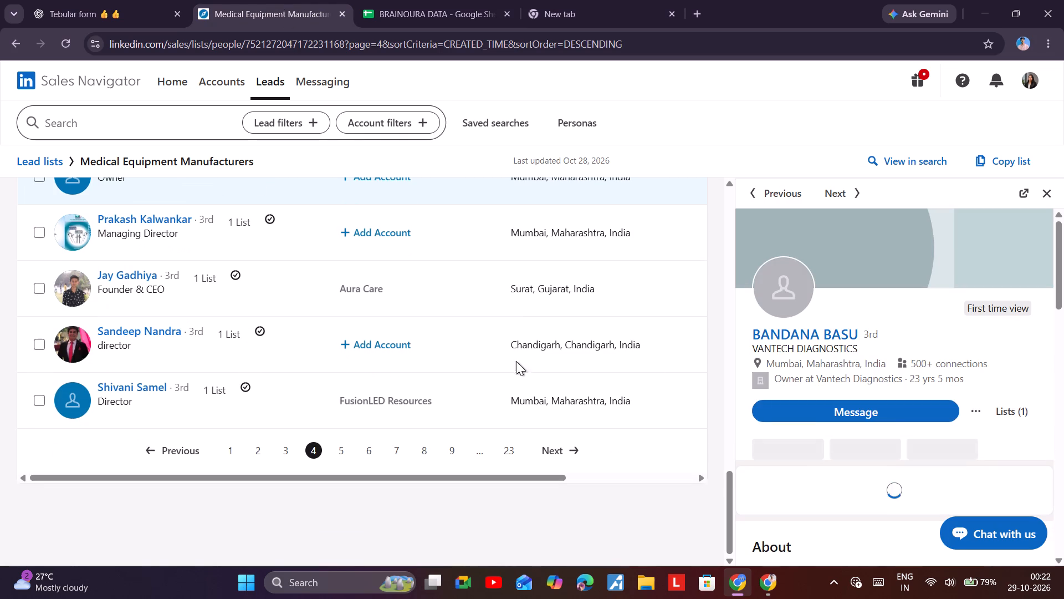
{"action": "left_click", "coordinate": [981, 408]}
{"action": "scroll", "coordinate": [981, 408], "scroll_direction": "down", "scroll_amount": 1}
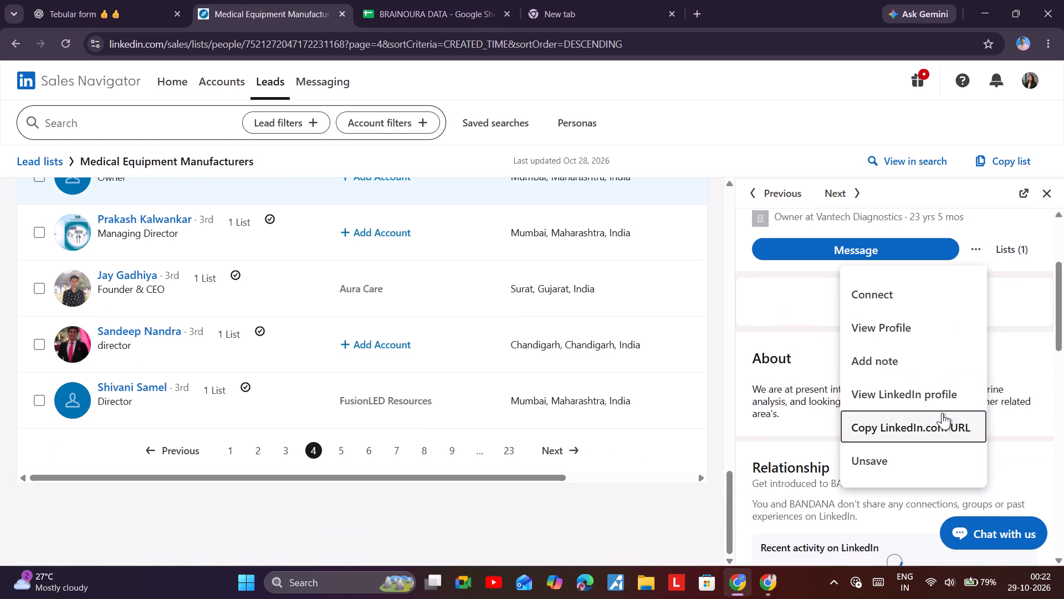
{"action": "left_click", "coordinate": [942, 413]}
{"action": "left_click", "coordinate": [401, 0]}
{"action": "right_click", "coordinate": [544, 317]}
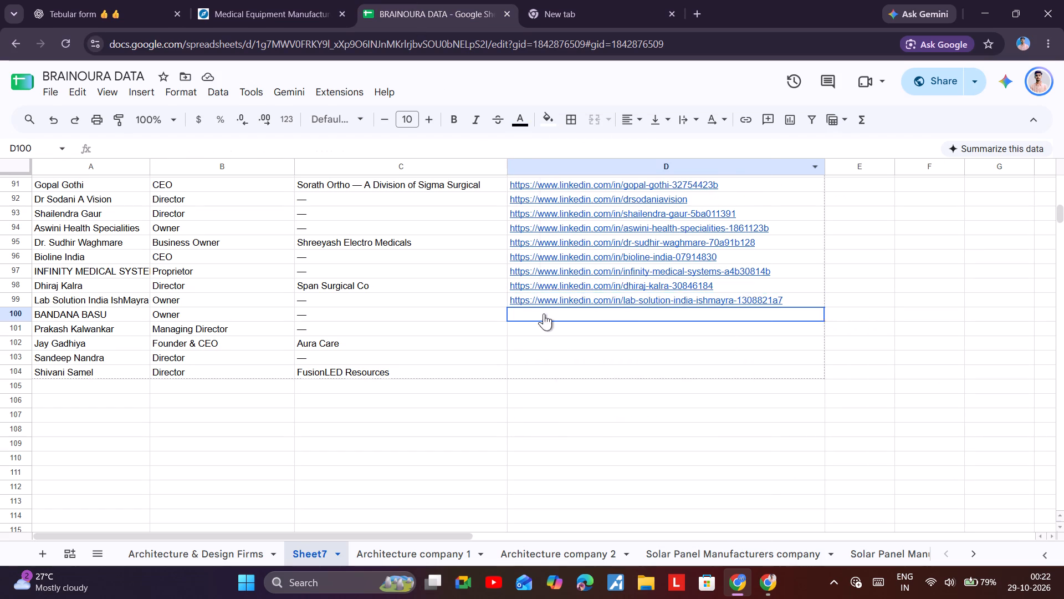
{"action": "left_click", "coordinate": [588, 178]}
Copy the LinkedIn.com URL of the V.K.Endoscope Pvt.Ltd. Managing Director in Mumbai and paste it into cell D101.
{"action": "left_click", "coordinate": [285, 6]}
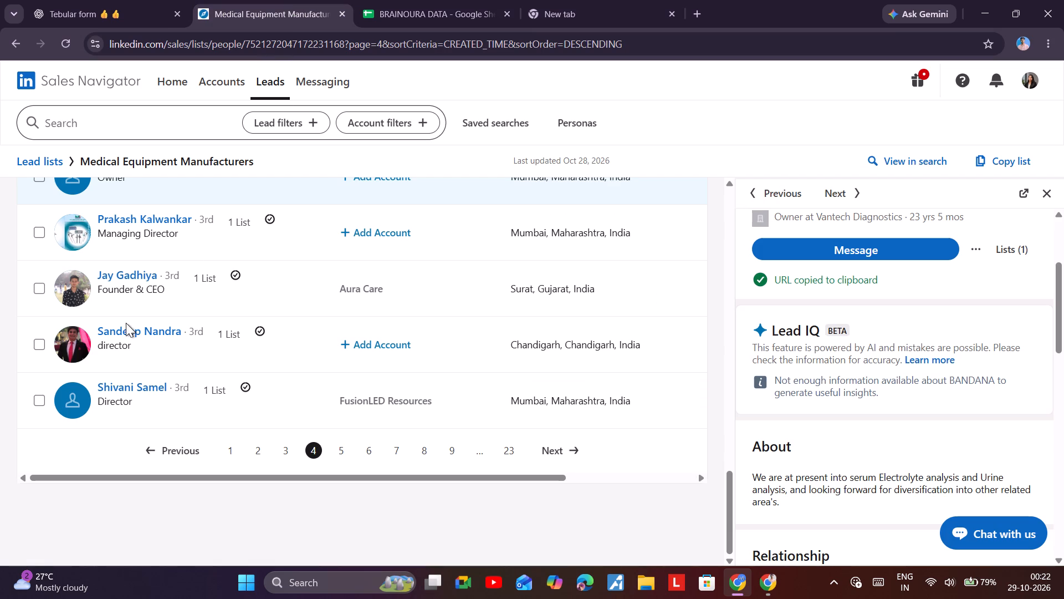
{"action": "left_click", "coordinate": [122, 221]}
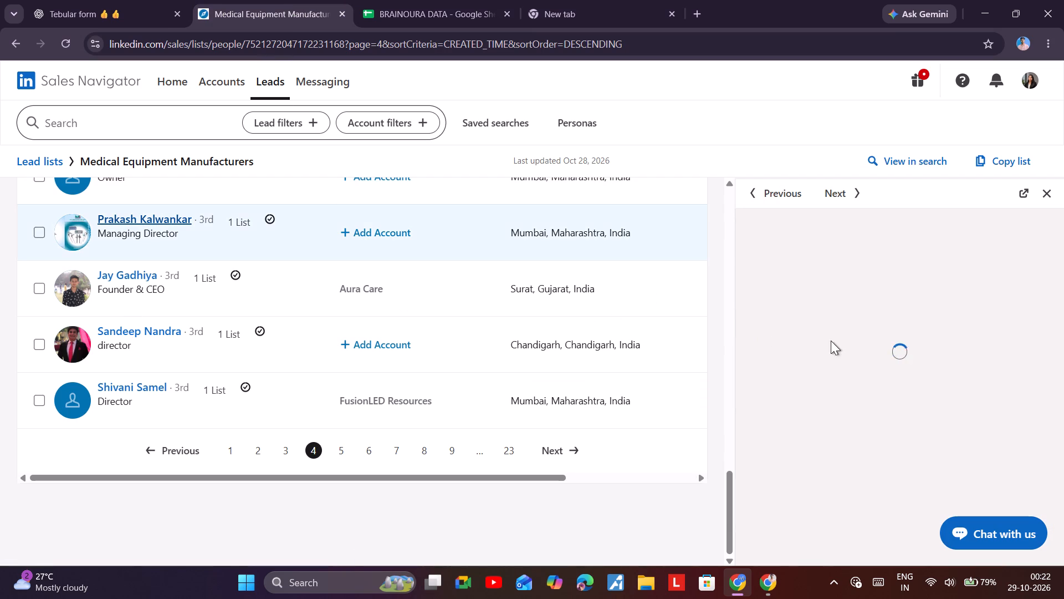
{"action": "left_click", "coordinate": [968, 404]}
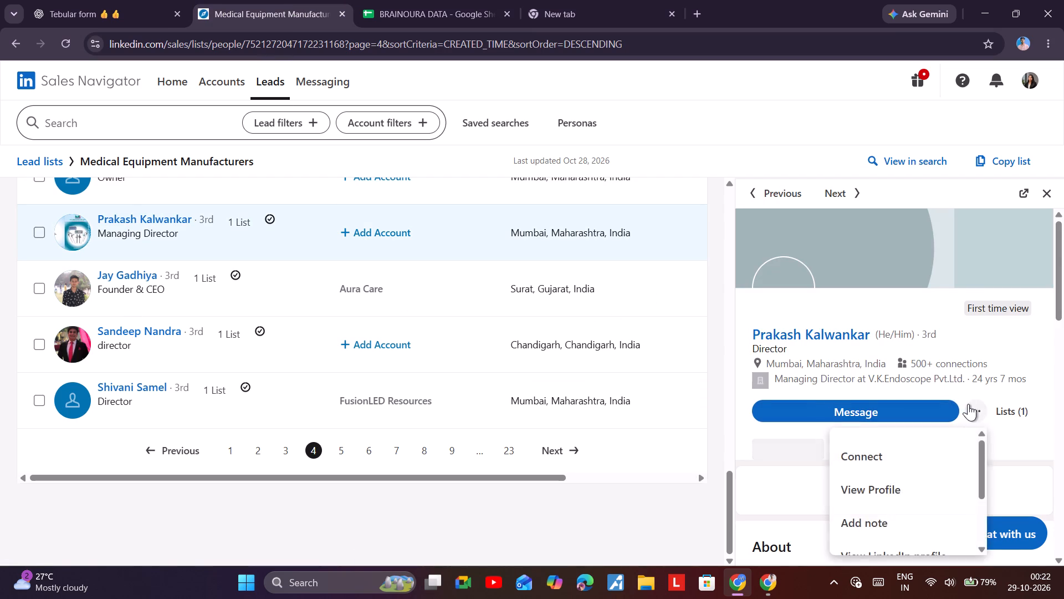
{"action": "scroll", "coordinate": [968, 404], "scroll_direction": "down", "scroll_amount": 1}
{"action": "left_click", "coordinate": [934, 422]}
{"action": "left_click", "coordinate": [382, 0]}
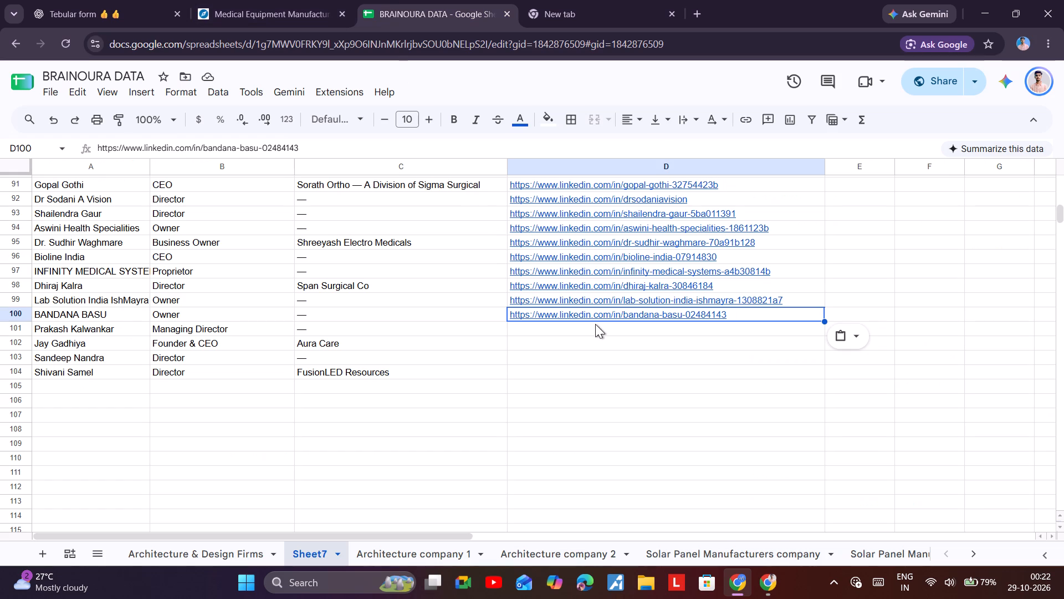
{"action": "right_click", "coordinate": [594, 327]}
{"action": "left_click", "coordinate": [640, 181]}
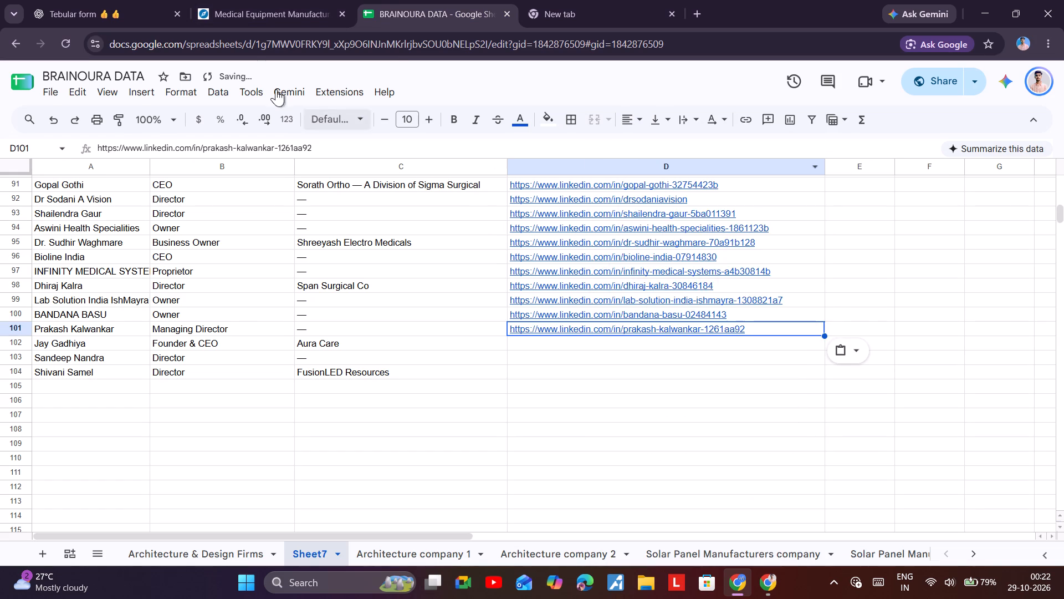
Copy the LinkedIn.com URL of the Aura Care Founder & CEO in Surat and paste it into cell D102.
{"action": "left_click", "coordinate": [259, 0]}
{"action": "left_click", "coordinate": [123, 276]}
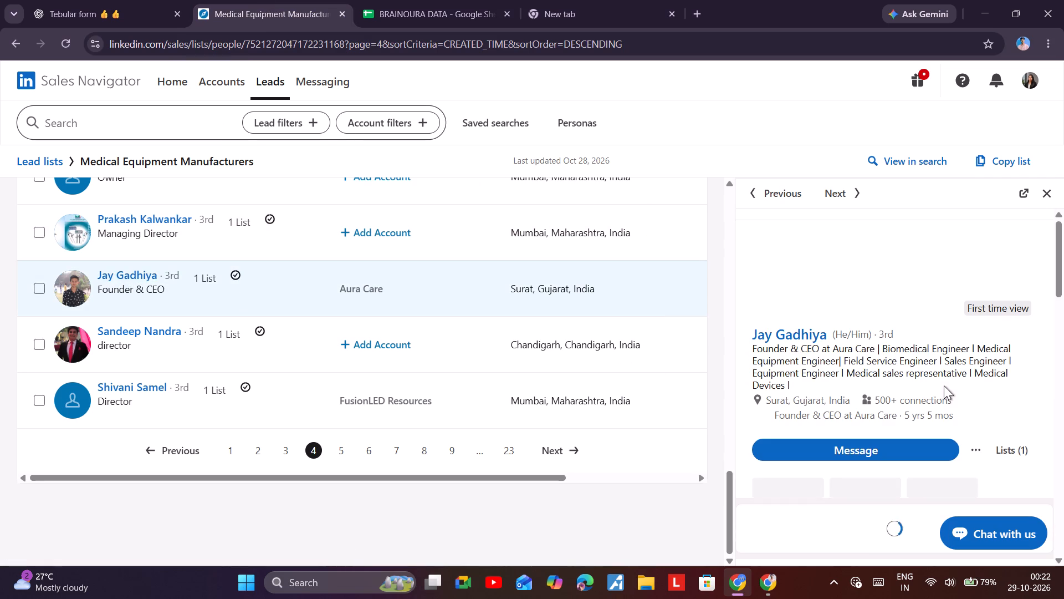
{"action": "left_click", "coordinate": [977, 451]}
{"action": "scroll", "coordinate": [977, 443], "scroll_direction": "down", "scroll_amount": 1}
{"action": "left_click", "coordinate": [965, 448]}
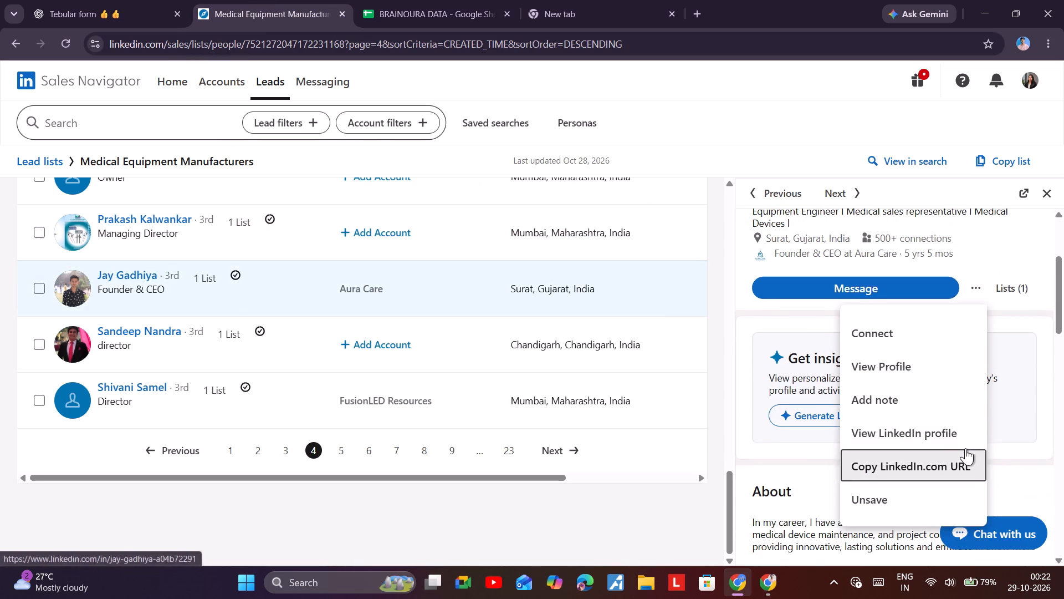
{"action": "left_click", "coordinate": [413, 0]}
{"action": "right_click", "coordinate": [576, 344]}
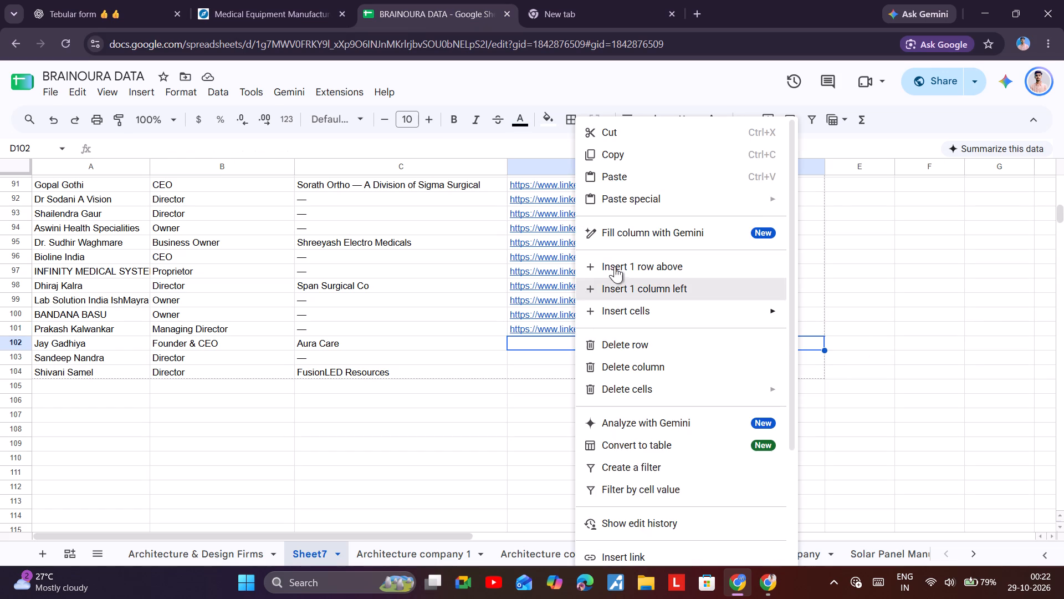
{"action": "left_click", "coordinate": [623, 179]}
Copy the LinkedIn.com URL of the ISLE EXPORTS P LTD director in Chandigarh and paste it into cell D103.
{"action": "left_click", "coordinate": [262, 5]}
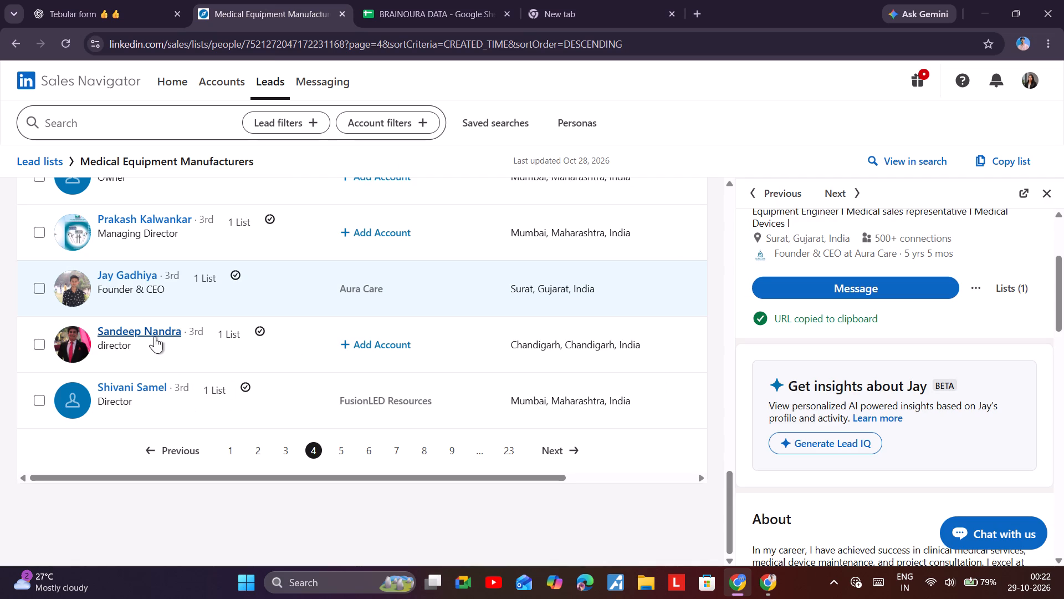
{"action": "left_click", "coordinate": [155, 334]}
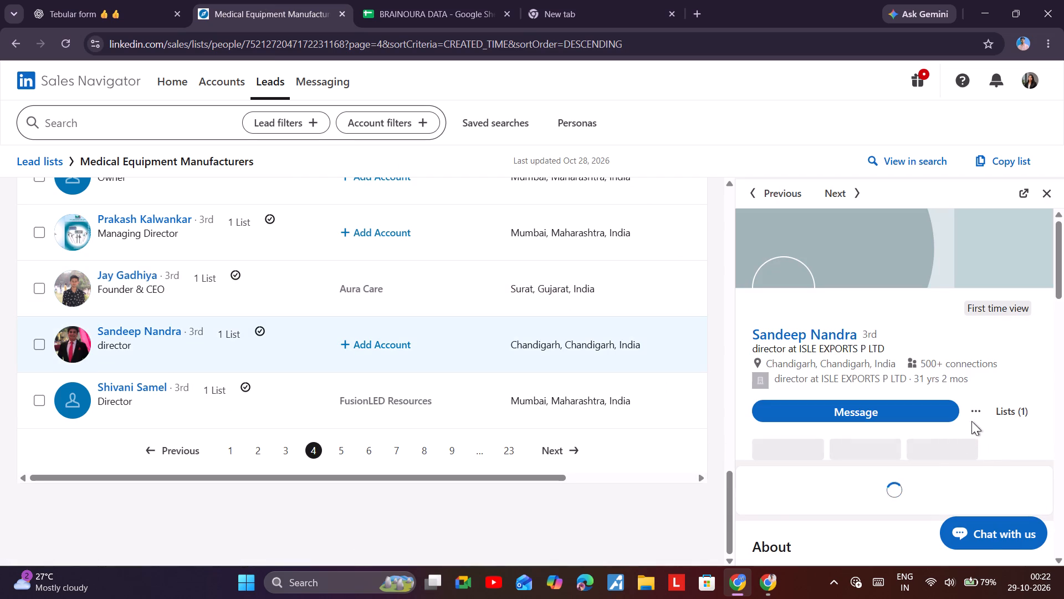
{"action": "left_click", "coordinate": [971, 418]}
{"action": "scroll", "coordinate": [971, 416], "scroll_direction": "down", "scroll_amount": 1}
{"action": "left_click", "coordinate": [912, 435]}
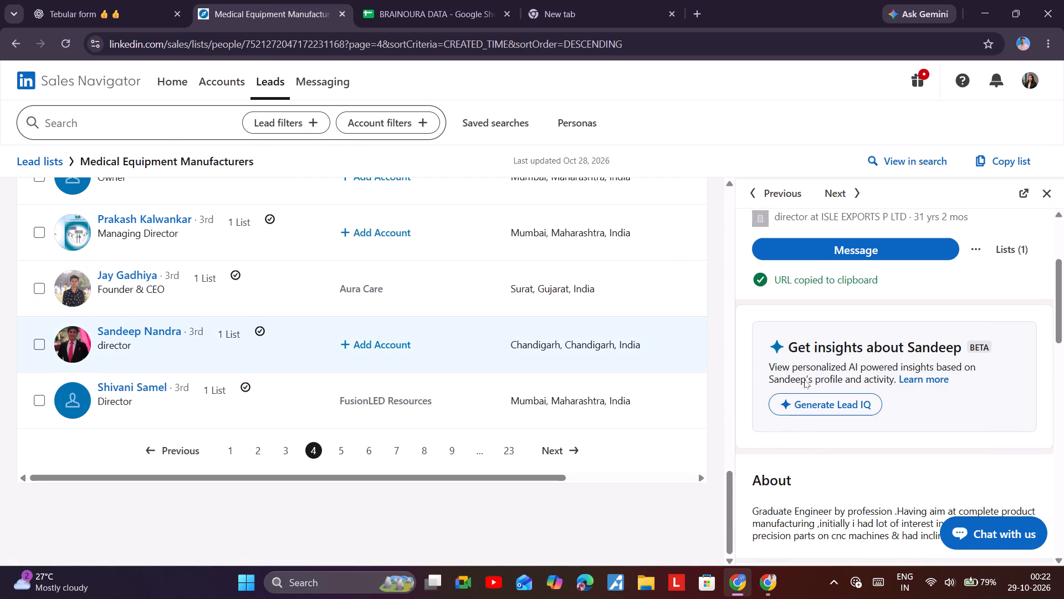
{"action": "left_click", "coordinate": [429, 5]}
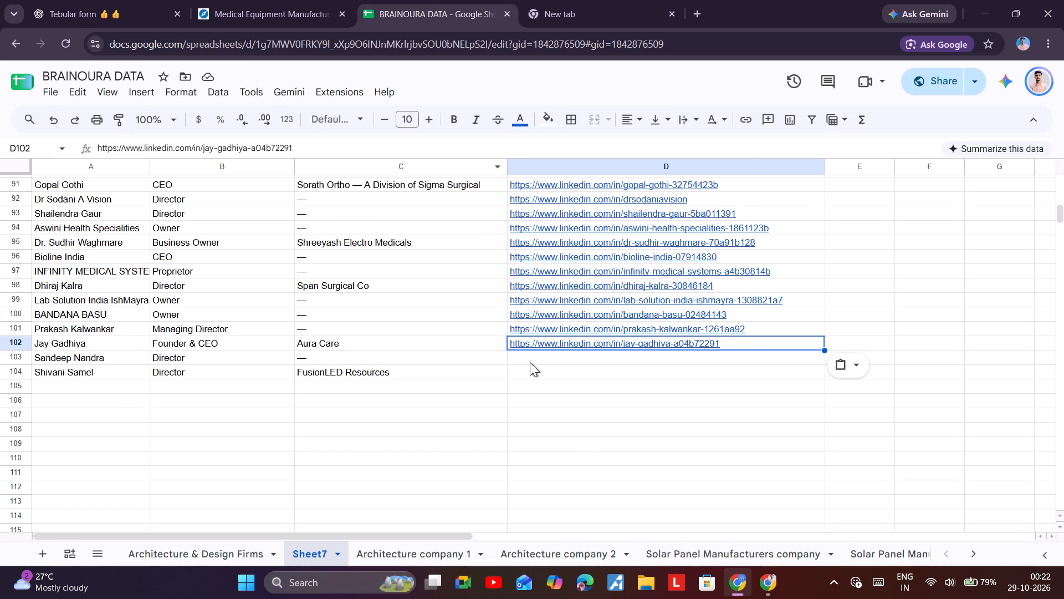
{"action": "right_click", "coordinate": [530, 359]}
{"action": "left_click", "coordinate": [587, 182]}
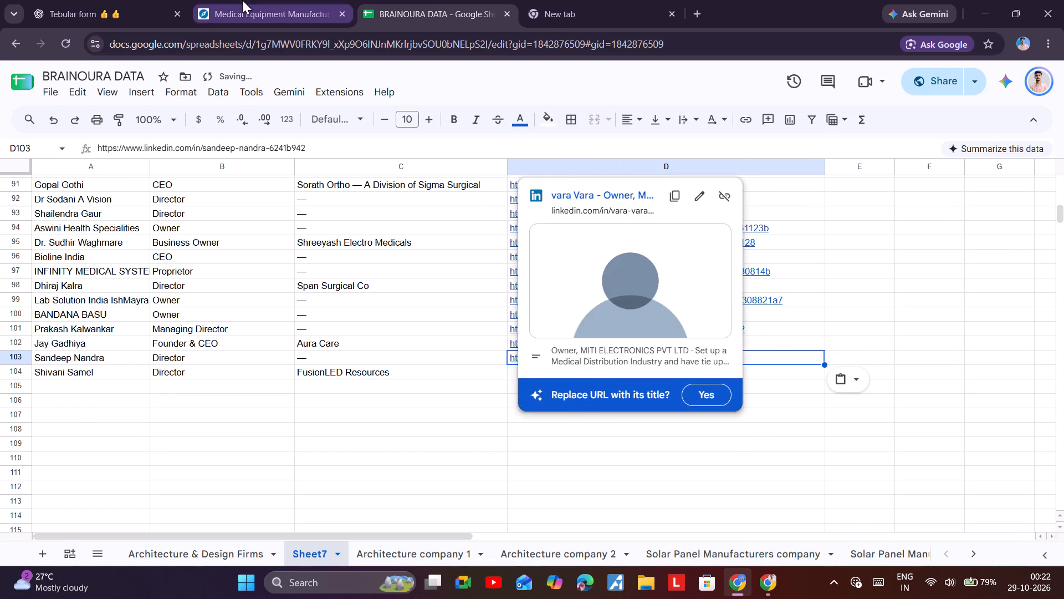
{"action": "left_click", "coordinate": [242, 0]}
{"action": "left_click", "coordinate": [121, 390]}
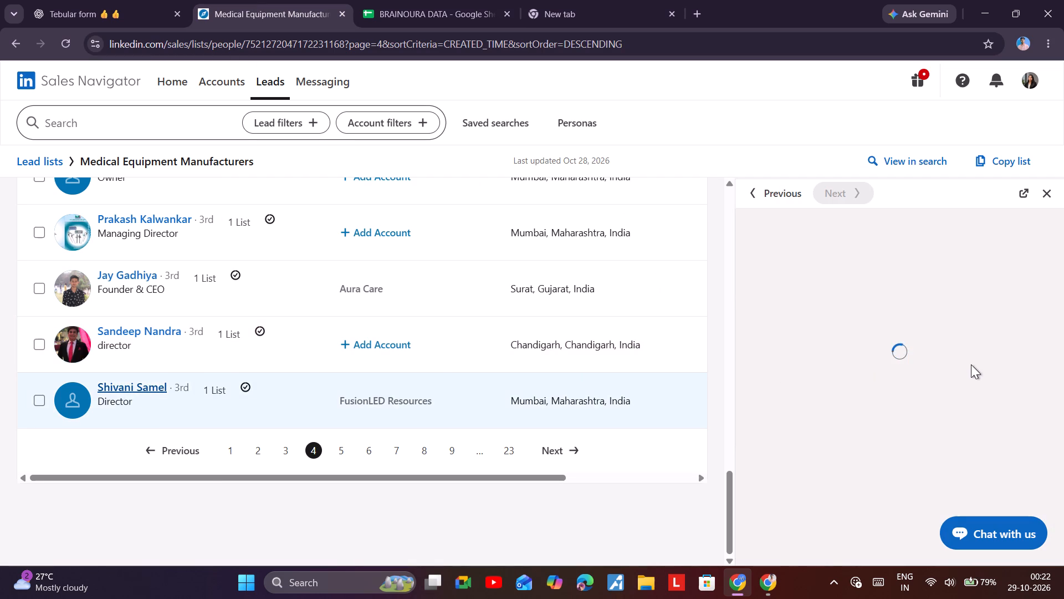
{"action": "left_click", "coordinate": [970, 408]}
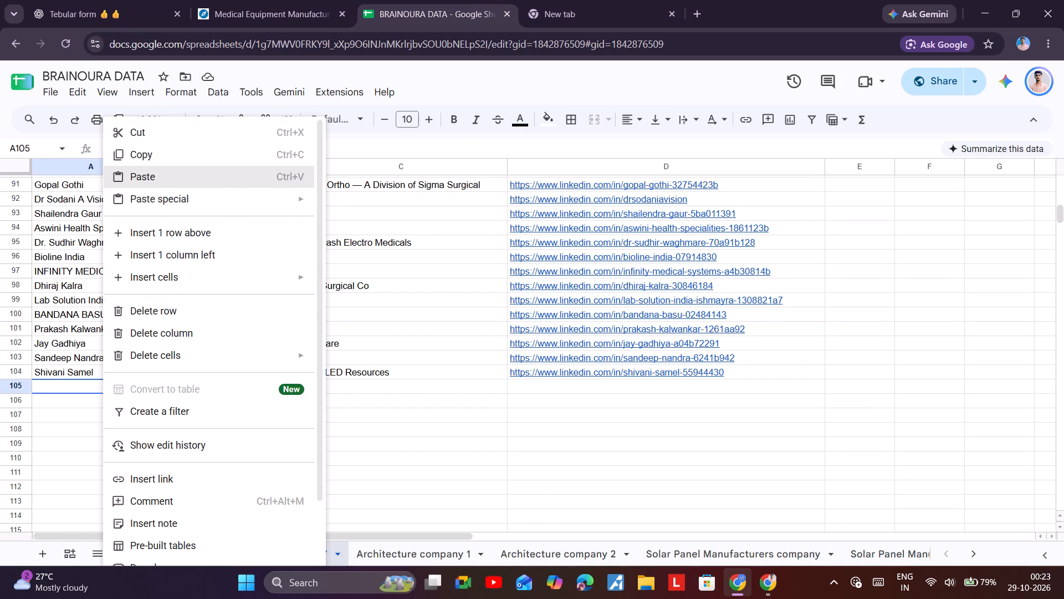
Copy the LinkedIn.com URL of the Seven Hills Diagnostic Solutions Managing Director in Andhra Pradesh and paste it into cell D106.
{"action": "scroll", "coordinate": [323, 311], "scroll_direction": "down", "scroll_amount": 1}
{"action": "left_click", "coordinate": [556, 236]}
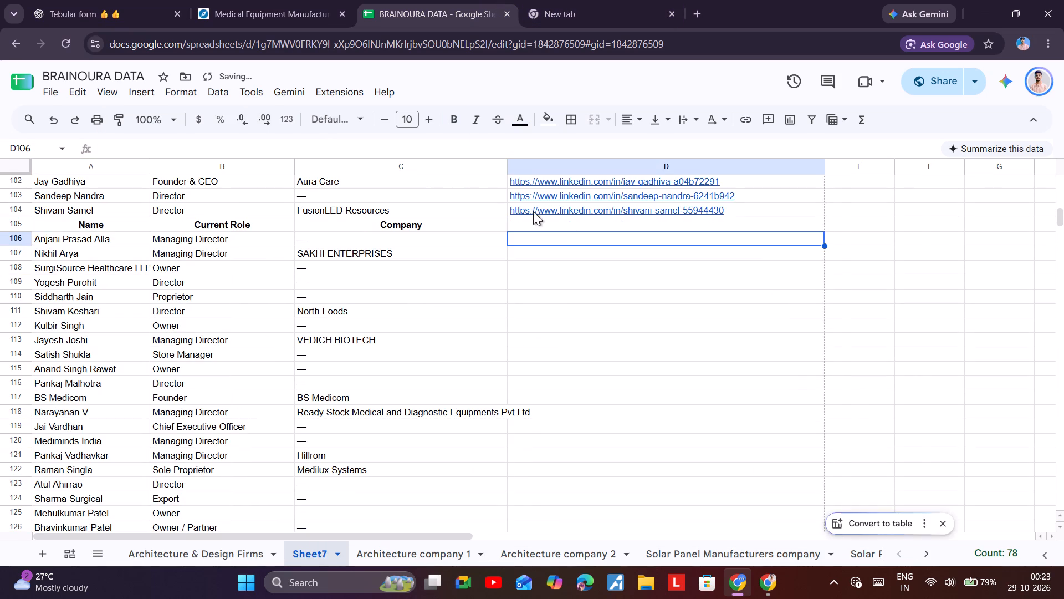
{"action": "left_click", "coordinate": [223, 0]}
{"action": "left_click", "coordinate": [85, 187]}
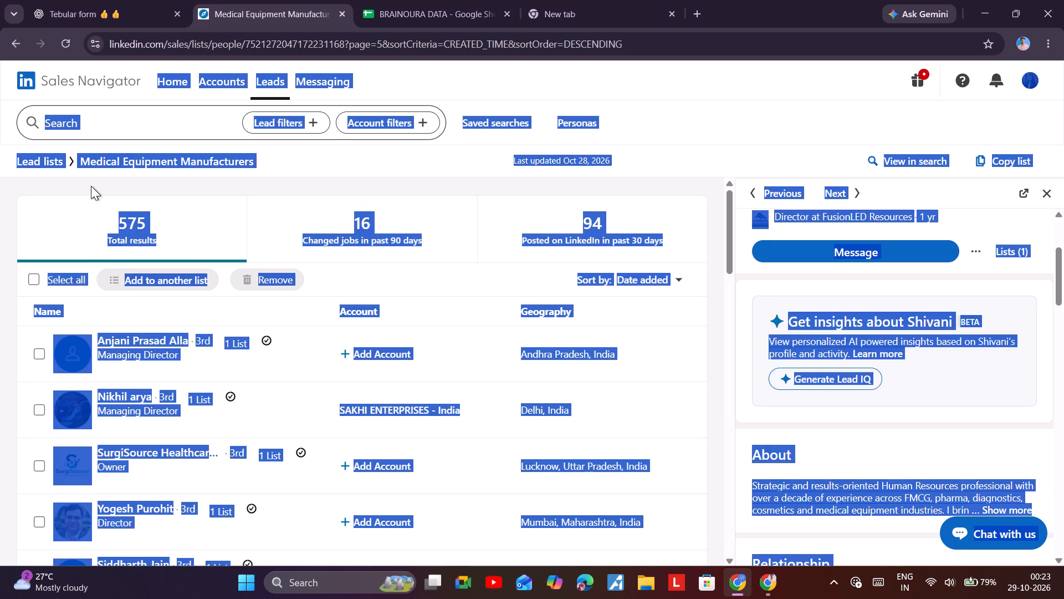
{"action": "left_click", "coordinate": [95, 182]}
{"action": "left_click", "coordinate": [684, 102]}
{"action": "left_click", "coordinate": [677, 89]}
{"action": "left_click", "coordinate": [637, 63]}
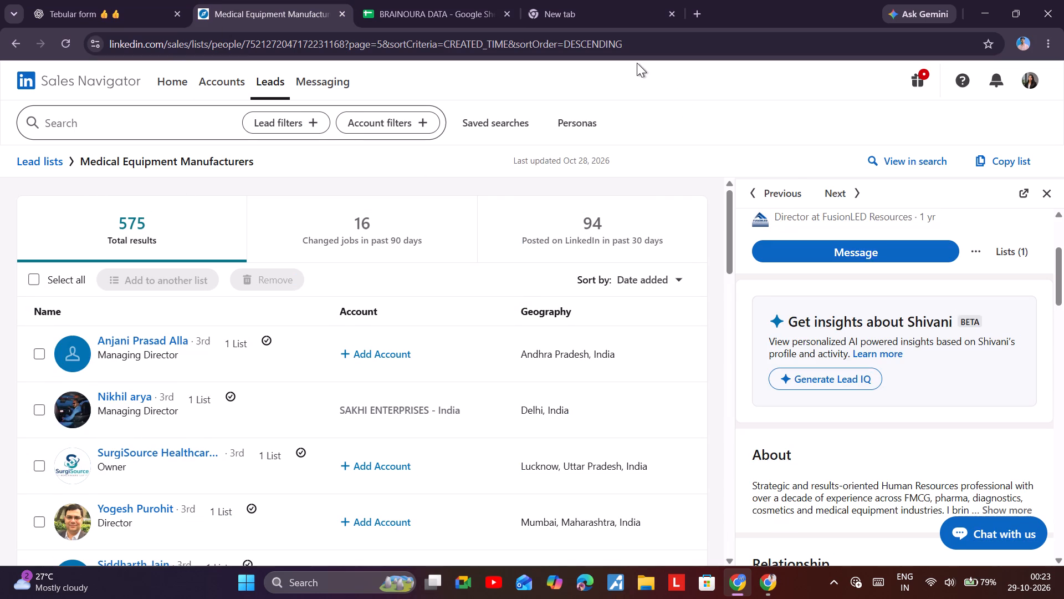
{"action": "left_click", "coordinate": [145, 337]}
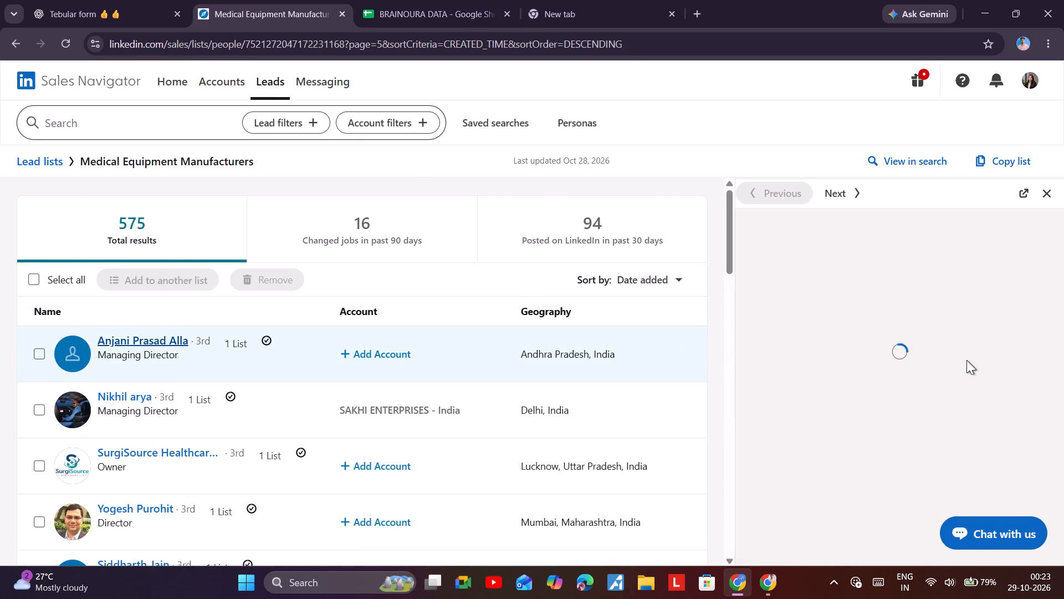
{"action": "left_click", "coordinate": [971, 408]}
{"action": "scroll", "coordinate": [971, 408], "scroll_direction": "down", "scroll_amount": 1}
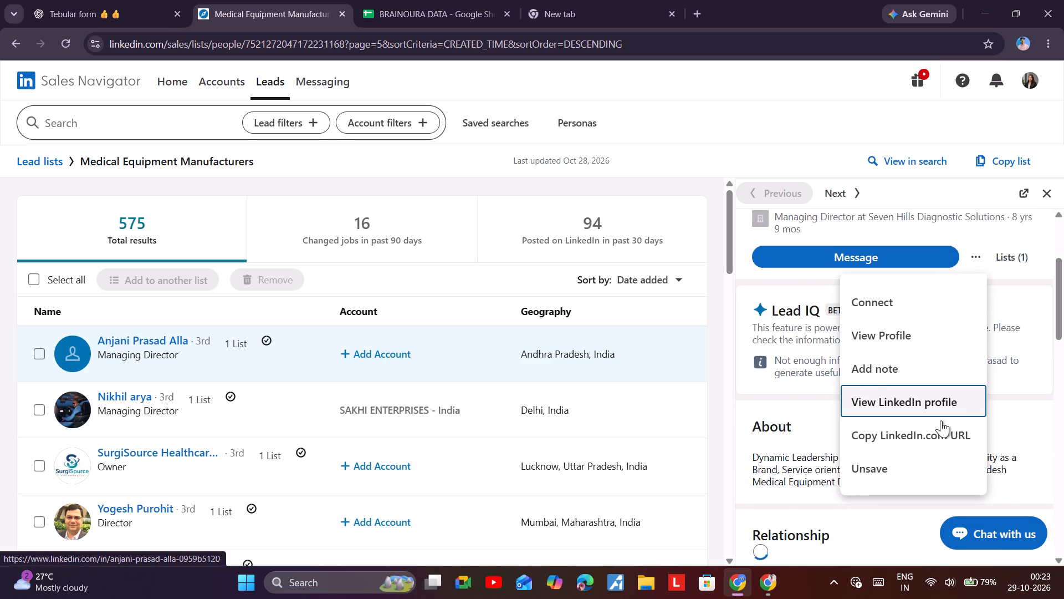
{"action": "left_click", "coordinate": [941, 420]}
{"action": "left_click", "coordinate": [463, 0]}
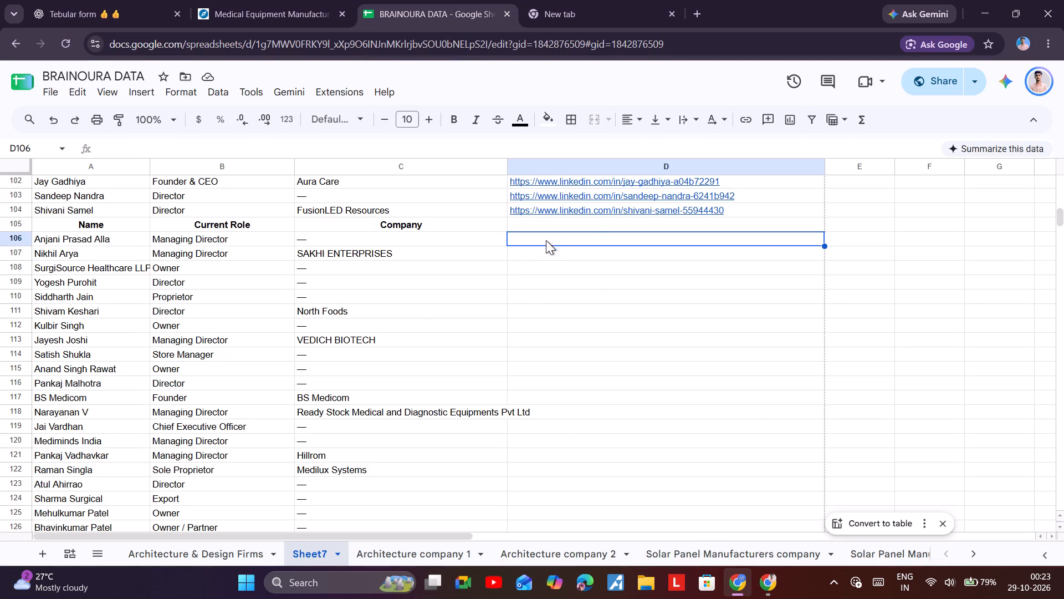
{"action": "right_click", "coordinate": [551, 236]}
{"action": "left_click", "coordinate": [590, 168]}
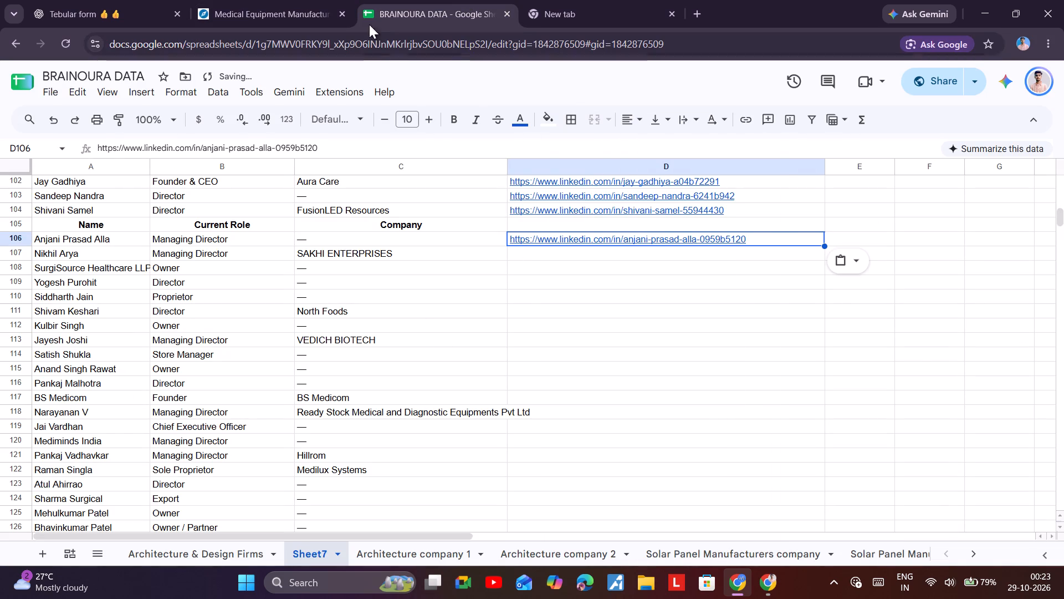
Copy the LinkedIn.com URL of the SAKHI ENTERPRISES Managing Director in Delhi and paste it into cell D107.
{"action": "left_click", "coordinate": [280, 0]}
{"action": "left_click", "coordinate": [146, 397]}
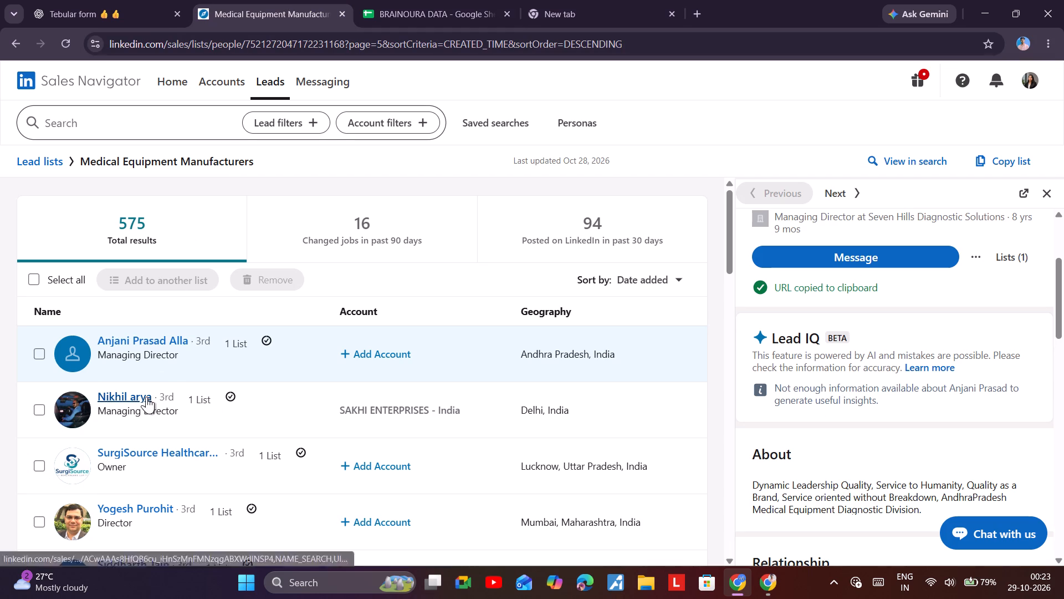
{"action": "scroll", "coordinate": [147, 395], "scroll_direction": "down", "scroll_amount": 1}
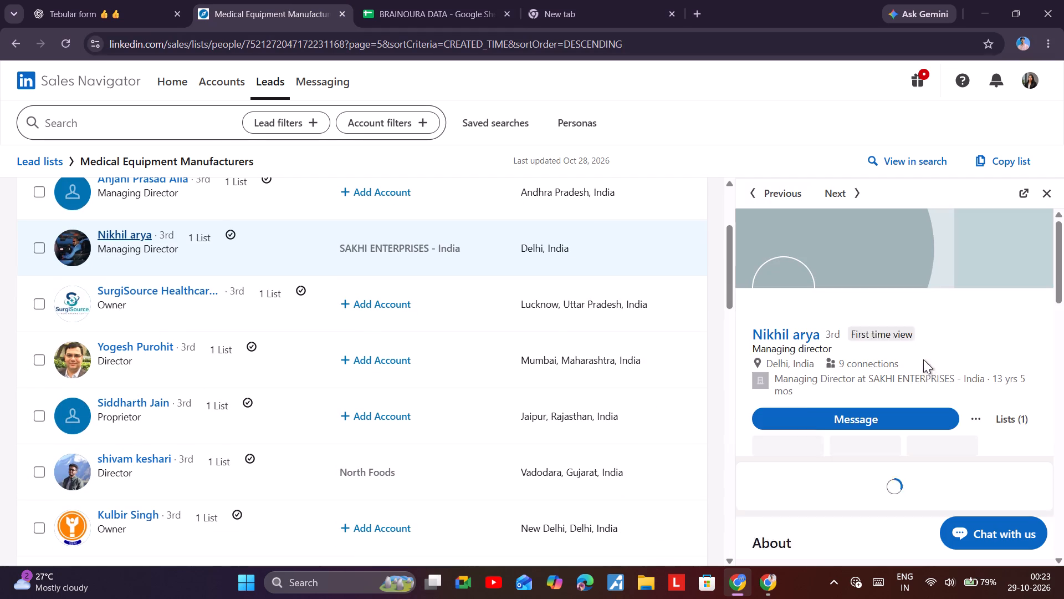
{"action": "left_click", "coordinate": [980, 414]}
{"action": "scroll", "coordinate": [980, 413], "scroll_direction": "down", "scroll_amount": 2}
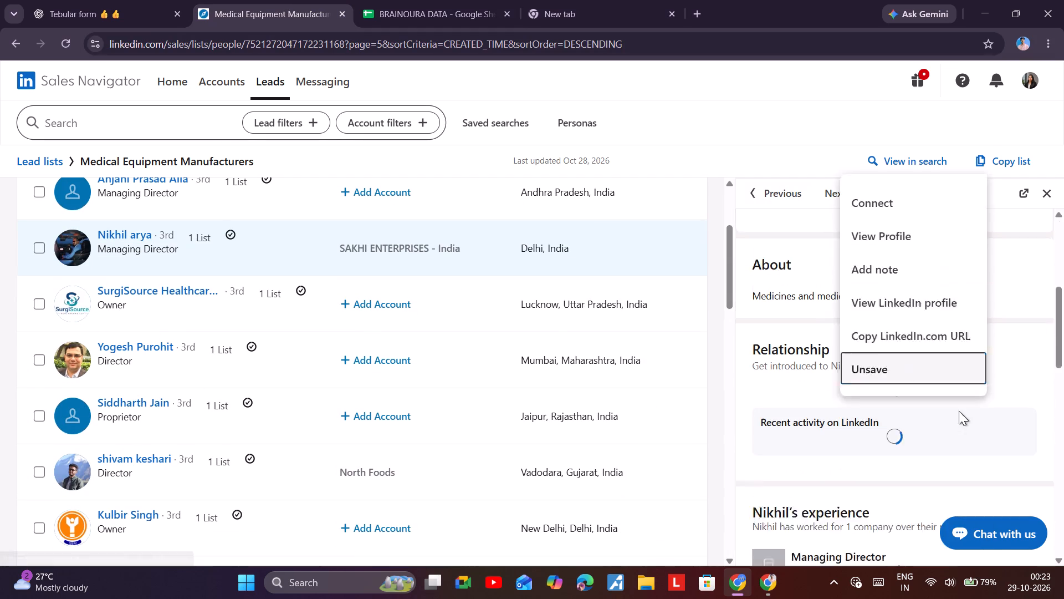
{"action": "left_click", "coordinate": [876, 268]}
{"action": "left_click", "coordinate": [428, 0]}
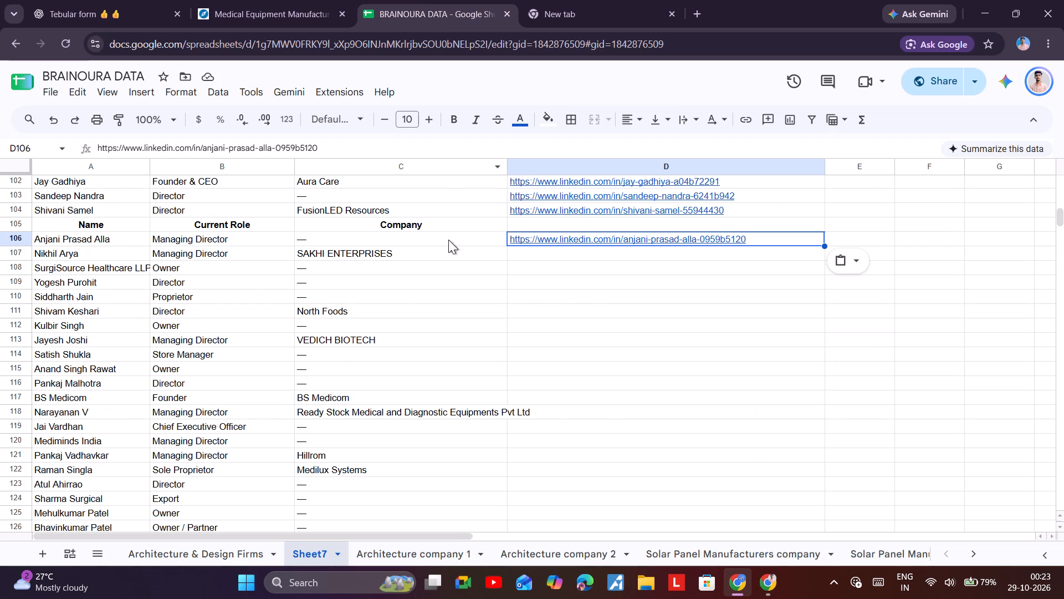
{"action": "right_click", "coordinate": [535, 258]}
{"action": "left_click", "coordinate": [567, 179]}
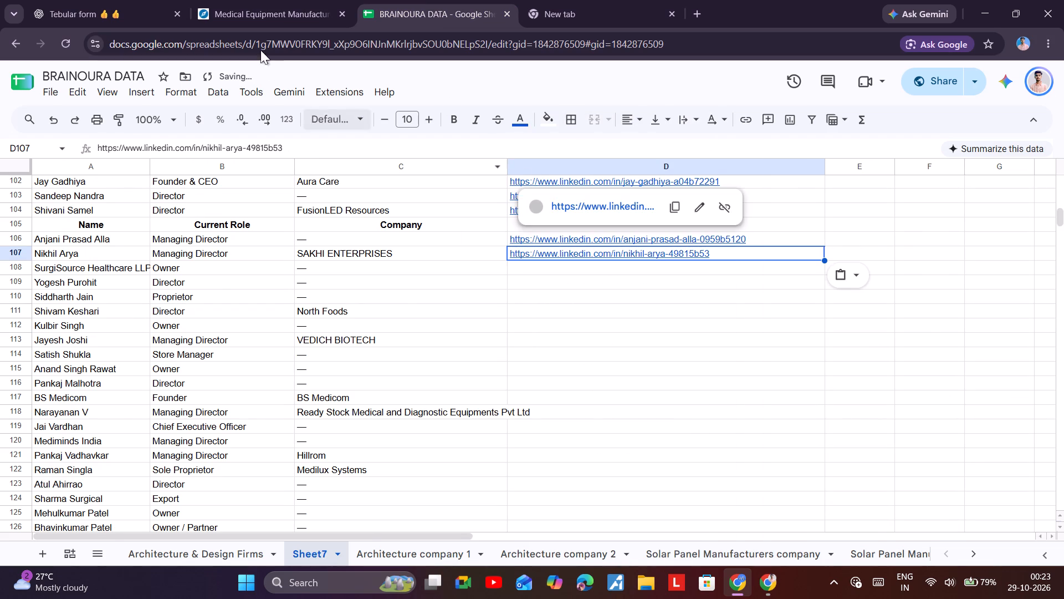
Copy the LinkedIn.com URL of SurgiSource Healthcare LLP in Lucknow and paste it into cell D108 of Sheet7.
{"action": "left_click", "coordinate": [206, 0]}
{"action": "left_click", "coordinate": [167, 281]}
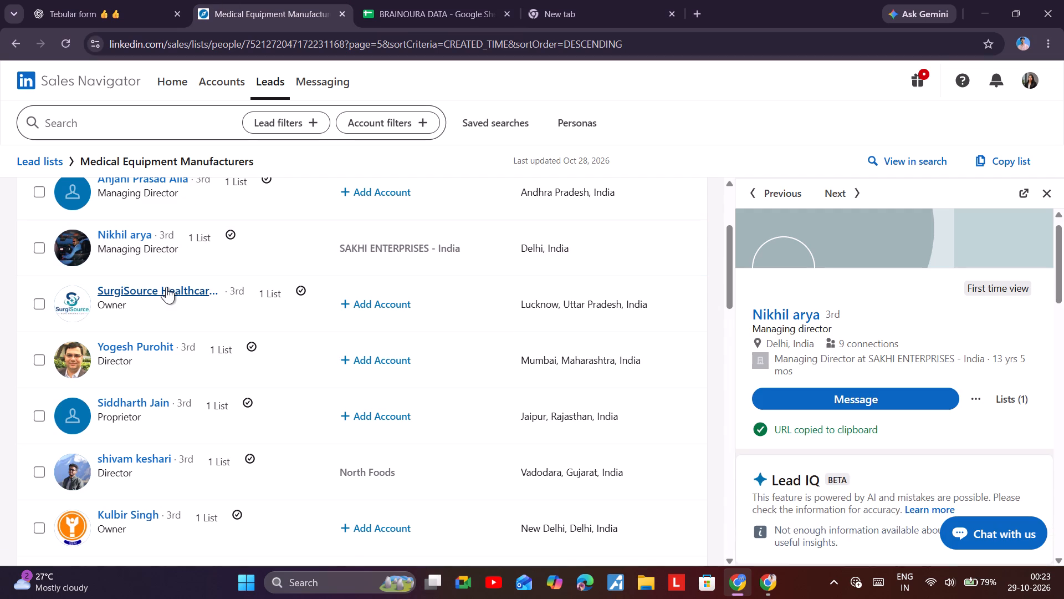
{"action": "left_click", "coordinate": [166, 287]}
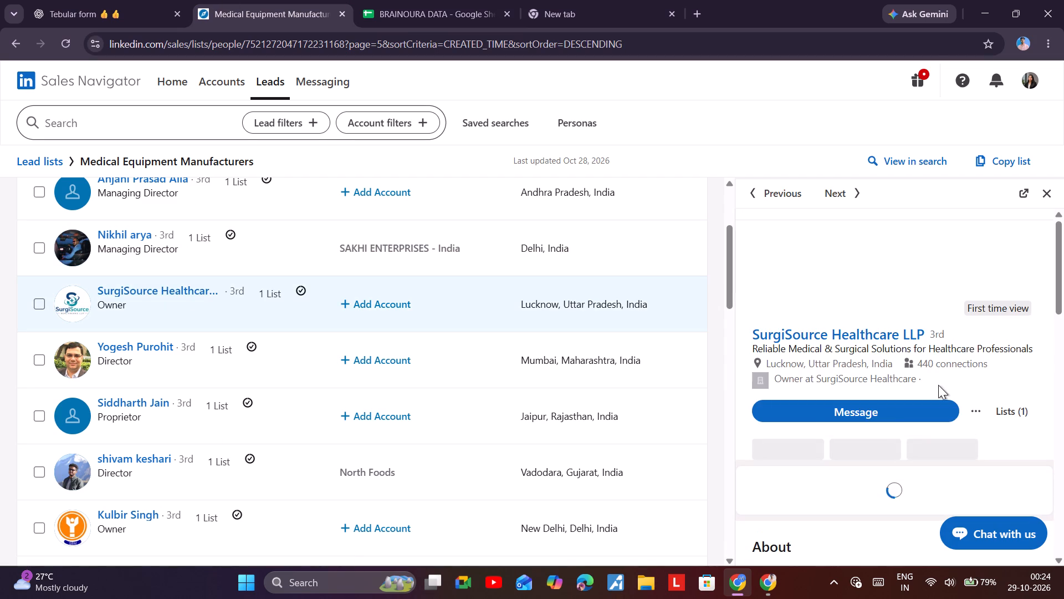
{"action": "left_click", "coordinate": [969, 410]}
{"action": "scroll", "coordinate": [969, 409], "scroll_direction": "down", "scroll_amount": 1}
{"action": "left_click", "coordinate": [949, 415]}
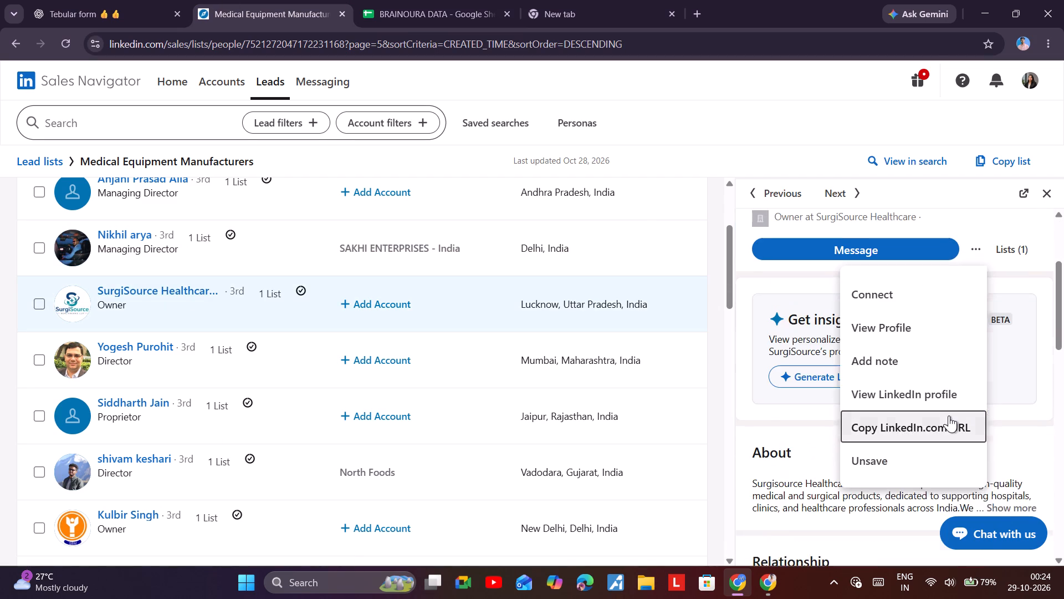
{"action": "left_click", "coordinate": [434, 14]}
{"action": "right_click", "coordinate": [534, 266]}
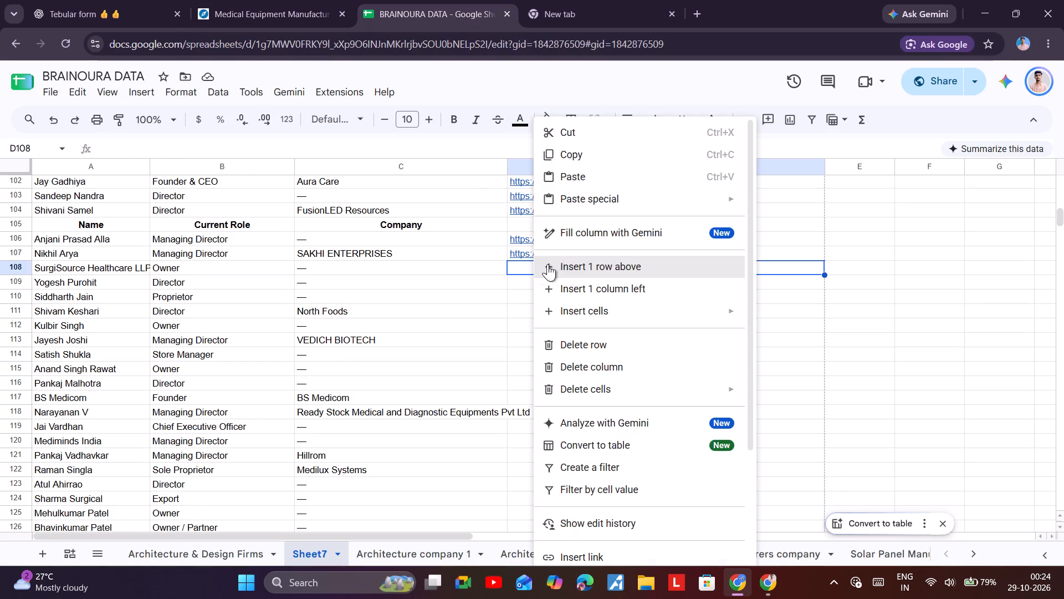
{"action": "left_click", "coordinate": [580, 181]}
Copy the LinkedIn.com URL of the NOVEL HEALTH CARE PRODUCTS Director in Mumbai and paste it into cell D109.
{"action": "left_click", "coordinate": [241, 0]}
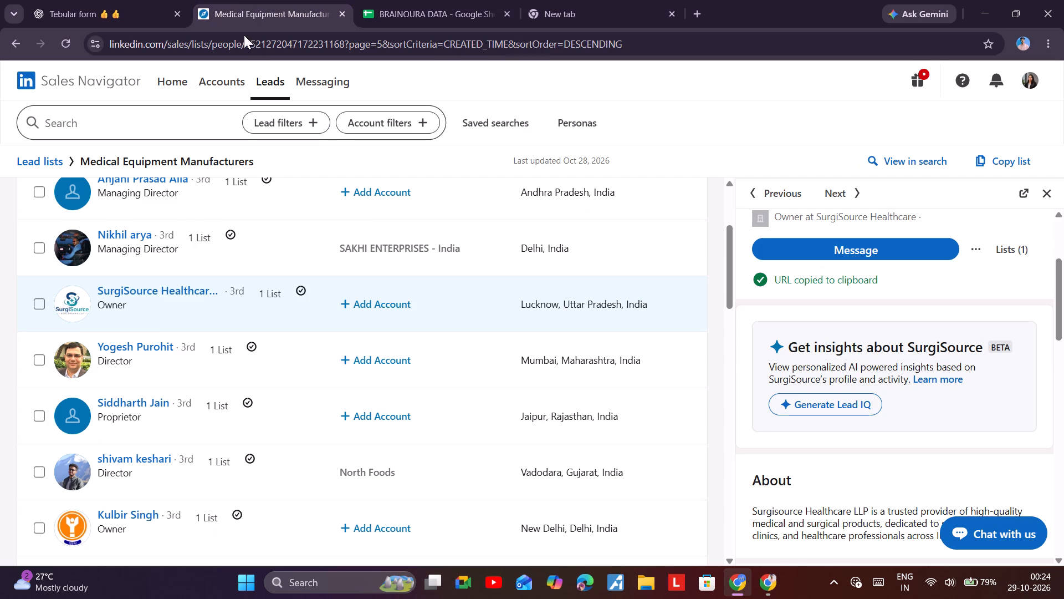
{"action": "left_click", "coordinate": [149, 342]}
{"action": "scroll", "coordinate": [149, 342], "scroll_direction": "down", "scroll_amount": 1}
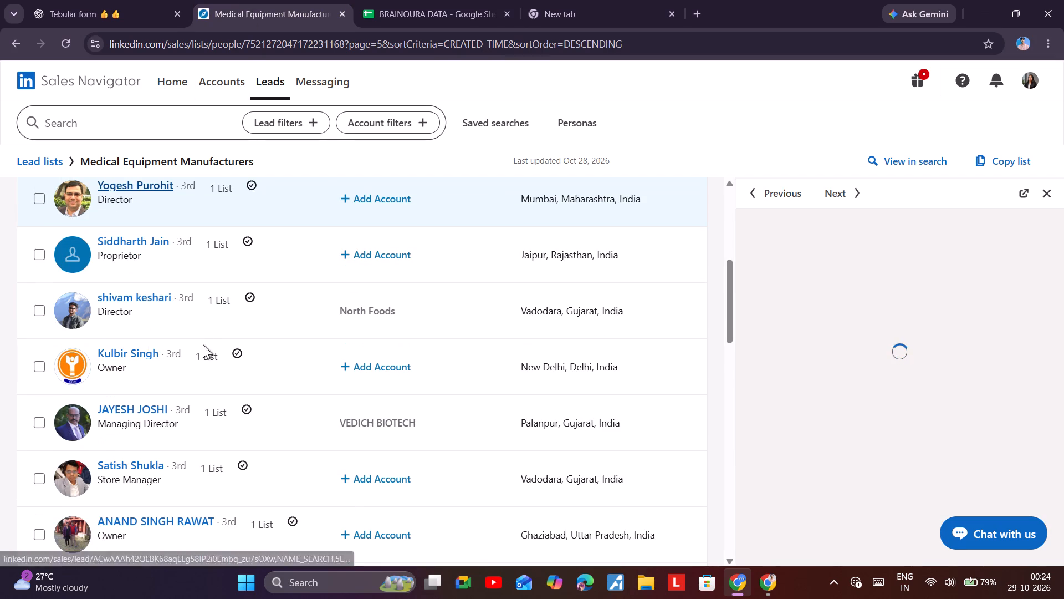
{"action": "left_click", "coordinate": [975, 430]}
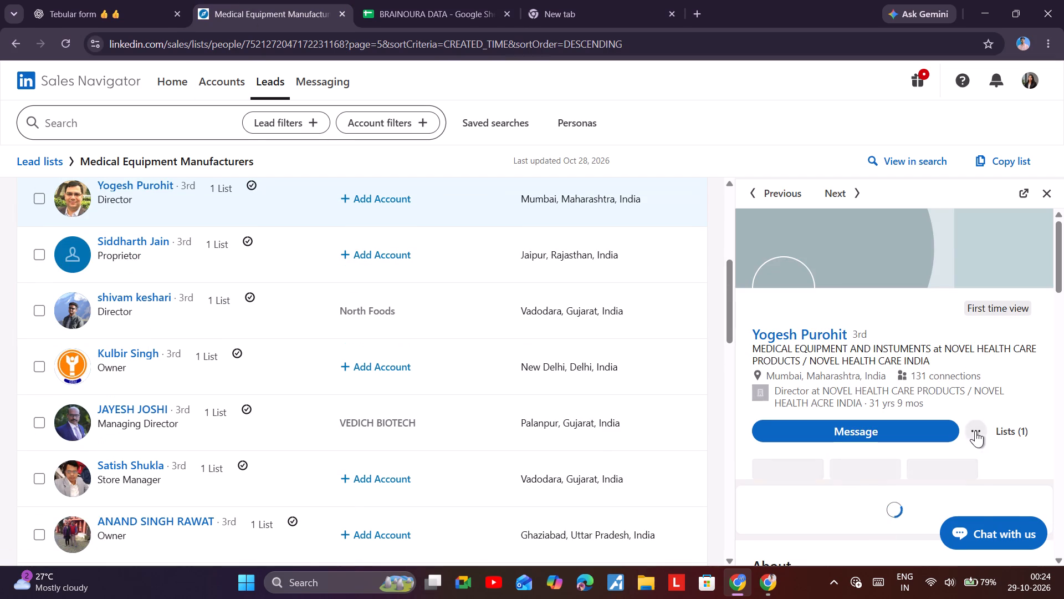
{"action": "scroll", "coordinate": [975, 430], "scroll_direction": "down", "scroll_amount": 1}
{"action": "left_click", "coordinate": [939, 432]}
{"action": "left_click", "coordinate": [446, 0]}
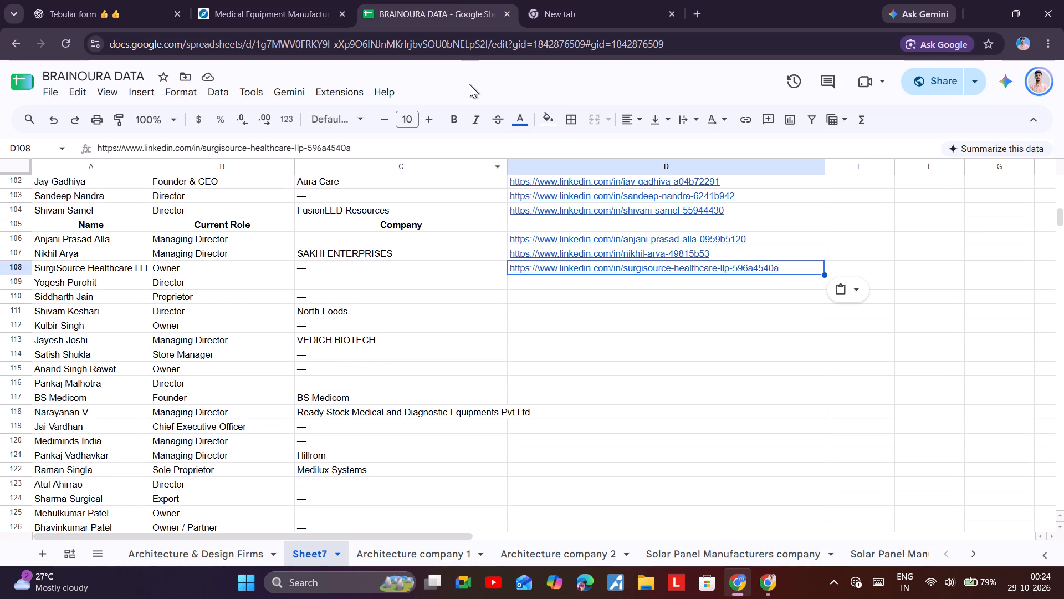
{"action": "right_click", "coordinate": [561, 281]}
{"action": "left_click", "coordinate": [586, 179]}
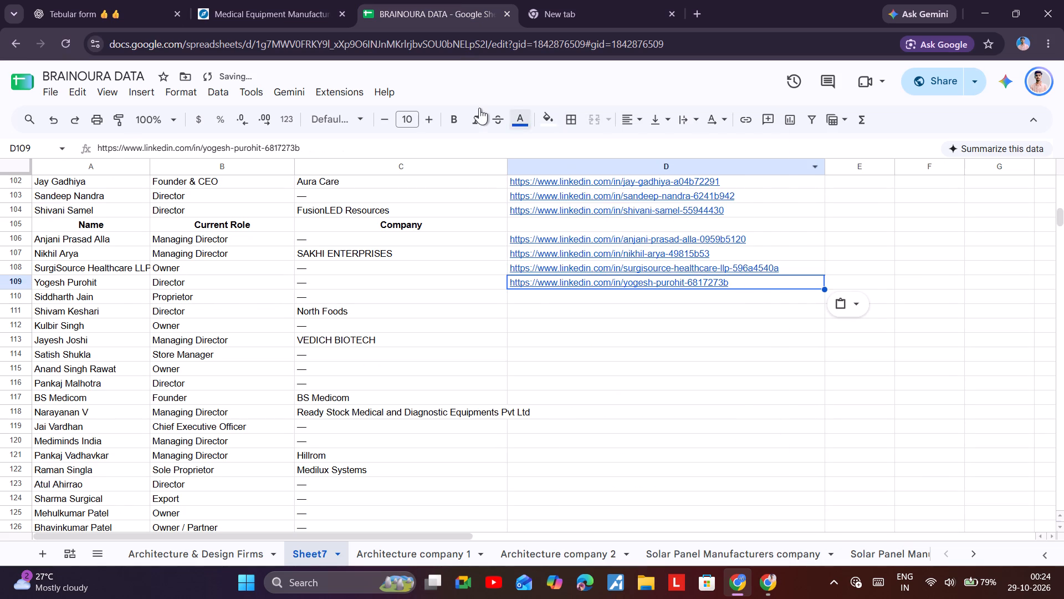
Copy the LinkedIn.com URL of the NeoTech International Proprietor in Jaipur and paste it into cell D110.
{"action": "left_click", "coordinate": [275, 0]}
{"action": "left_click", "coordinate": [99, 236]}
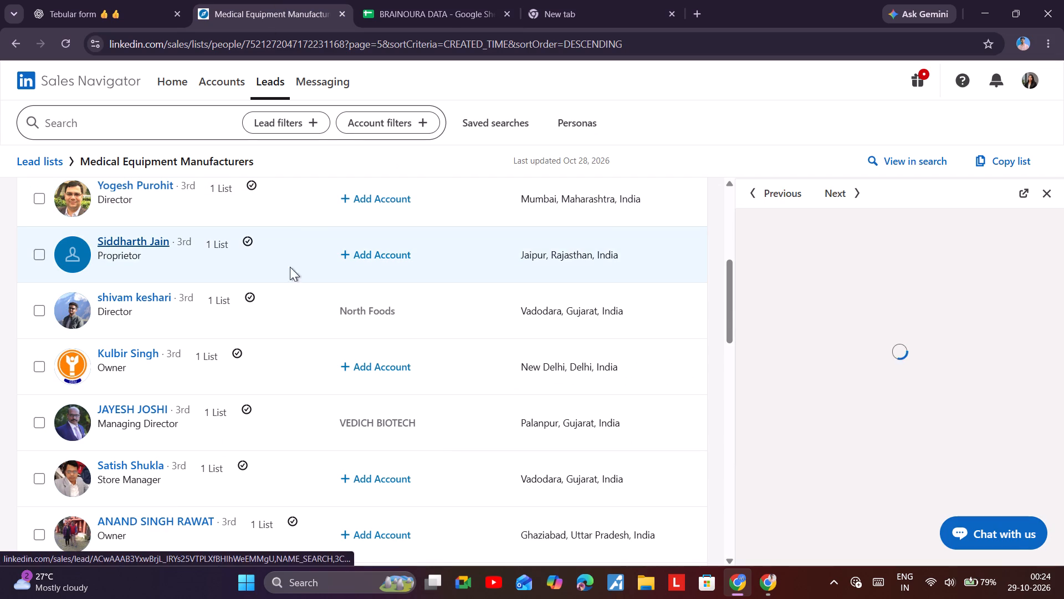
{"action": "left_click", "coordinate": [971, 409]}
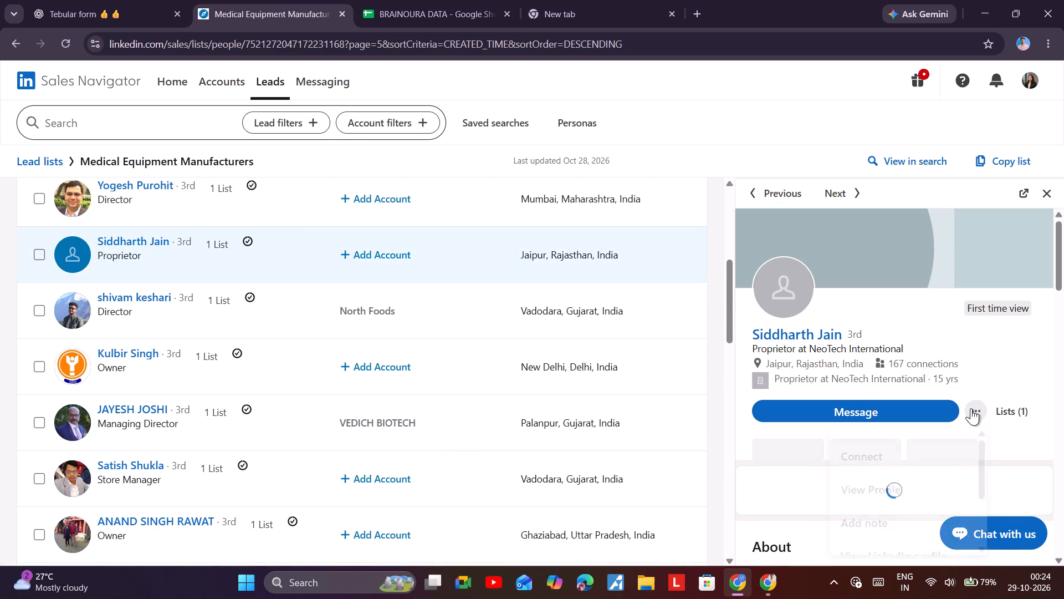
{"action": "scroll", "coordinate": [971, 408], "scroll_direction": "down", "scroll_amount": 2}
{"action": "left_click", "coordinate": [940, 416]}
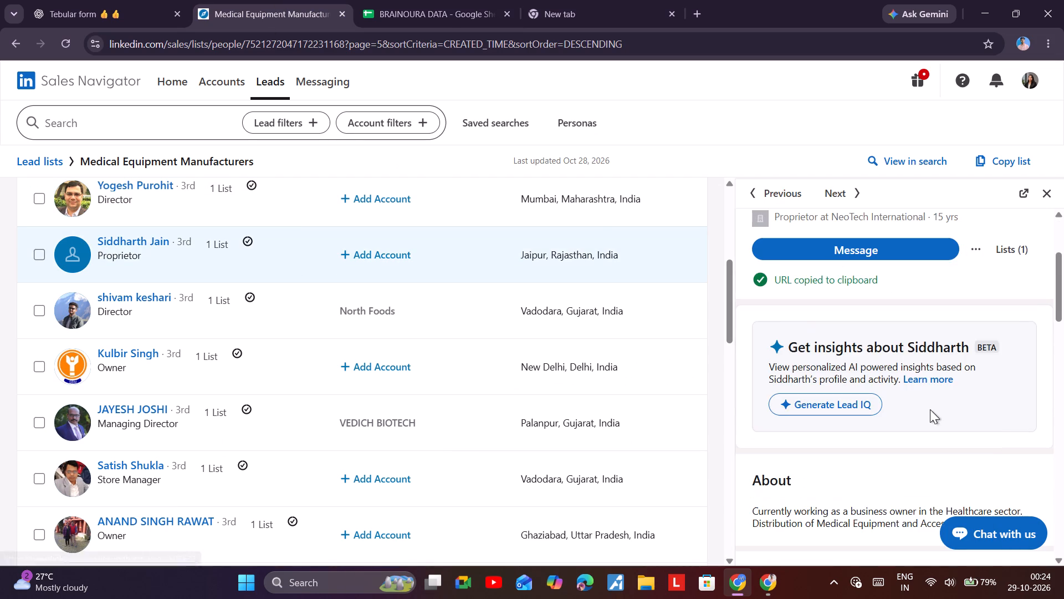
{"action": "left_click", "coordinate": [400, 0]}
{"action": "right_click", "coordinate": [564, 297]}
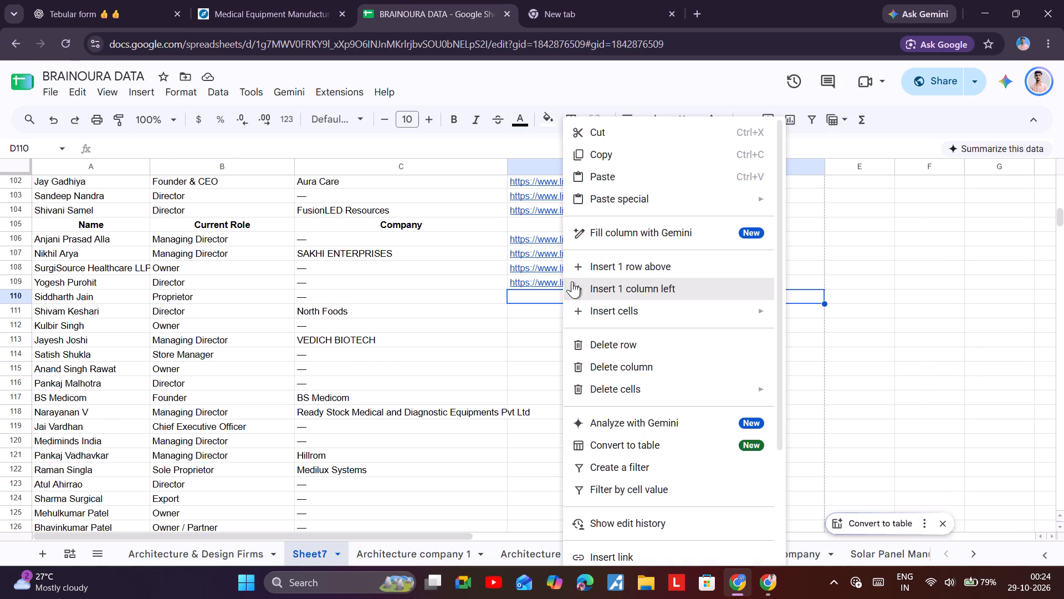
{"action": "left_click", "coordinate": [603, 176]}
Copy the LinkedIn.com URL of the North Foods Director in Vadodara and paste it into cell D111.
{"action": "left_click", "coordinate": [194, 0]}
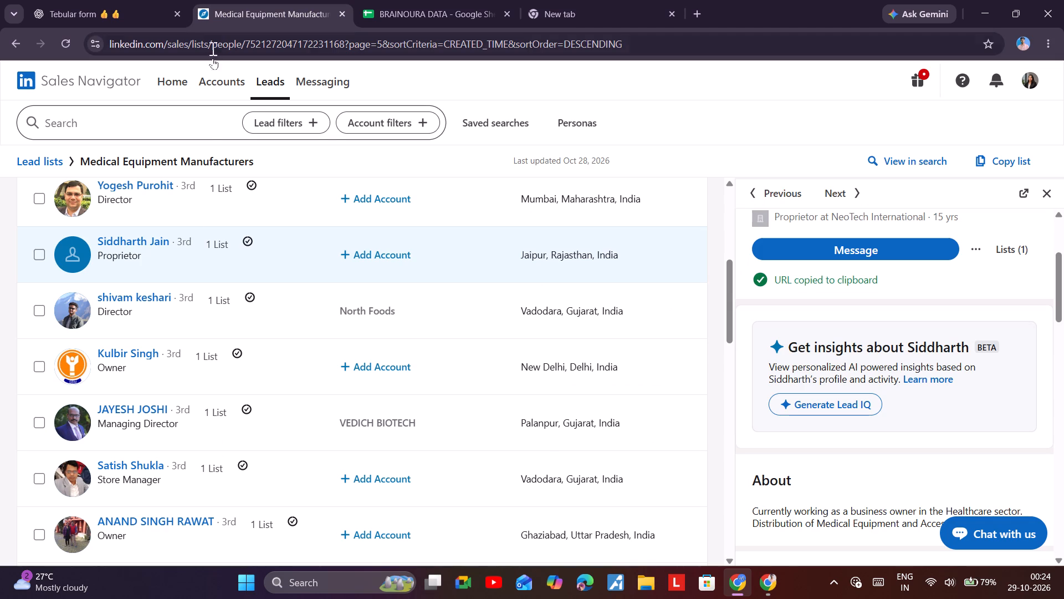
{"action": "left_click", "coordinate": [112, 301]}
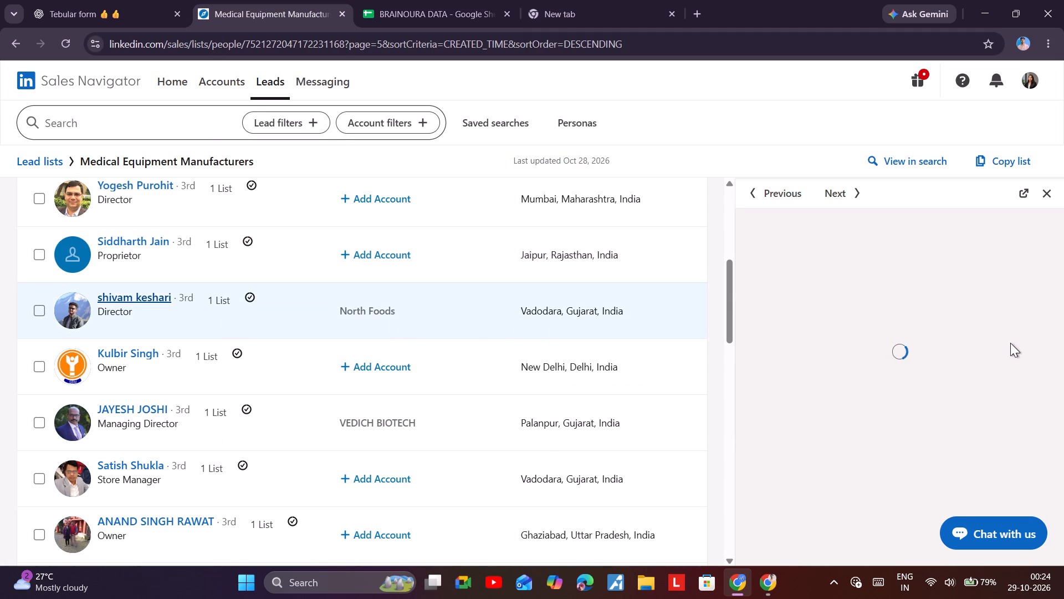
{"action": "left_click", "coordinate": [980, 410]}
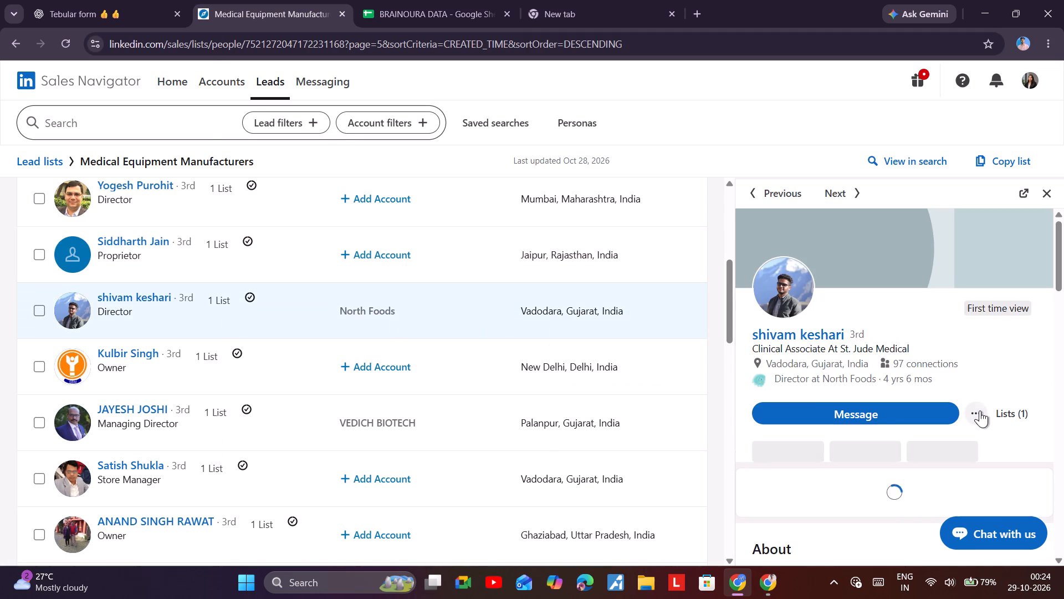
{"action": "scroll", "coordinate": [973, 409], "scroll_direction": "down", "scroll_amount": 1}
{"action": "left_click", "coordinate": [920, 425]}
{"action": "left_click", "coordinate": [442, 0]}
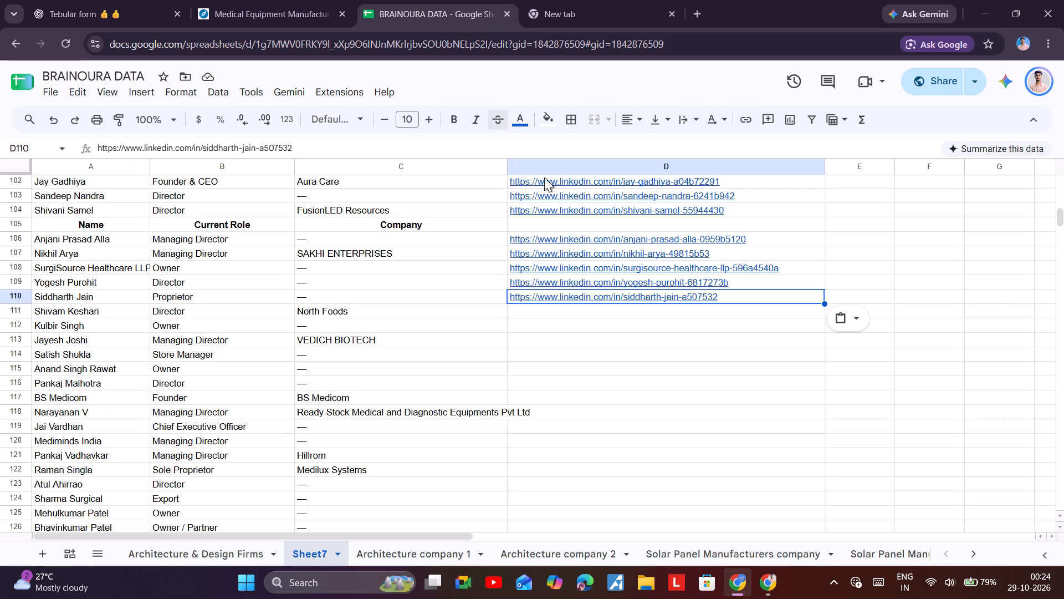
{"action": "right_click", "coordinate": [599, 315]}
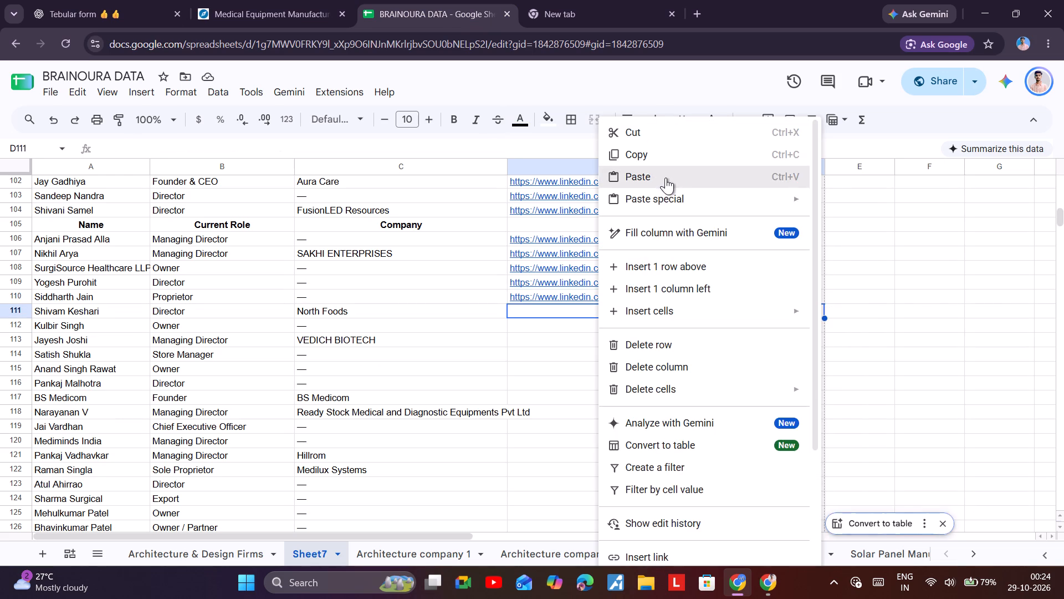
{"action": "left_click", "coordinate": [666, 177]}
Copy the LinkedIn.com URL of the SBM Healthcare India Pvt Owner in New Delhi and paste it into cell D112.
{"action": "left_click", "coordinate": [232, 0]}
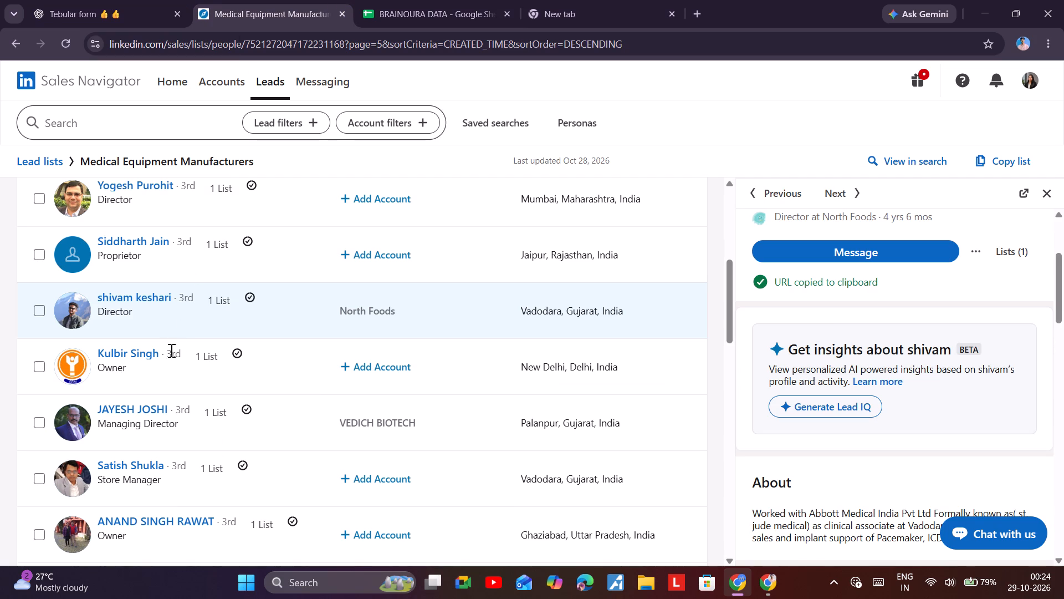
{"action": "left_click", "coordinate": [153, 353]}
{"action": "scroll", "coordinate": [155, 352], "scroll_direction": "down", "scroll_amount": 1}
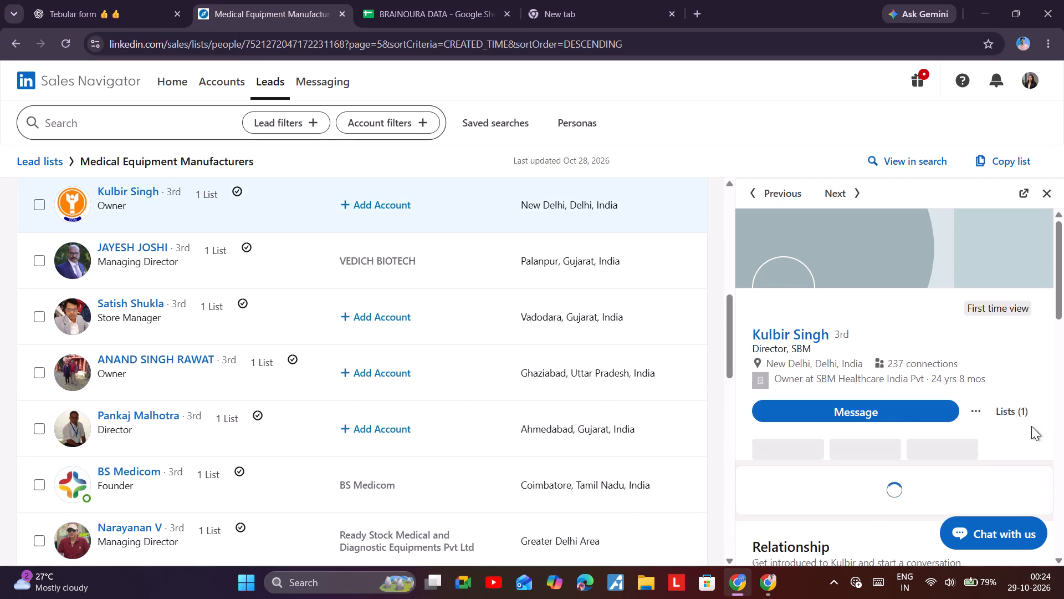
{"action": "left_click", "coordinate": [968, 405]}
{"action": "scroll", "coordinate": [968, 405], "scroll_direction": "down", "scroll_amount": 2}
{"action": "left_click", "coordinate": [888, 273]}
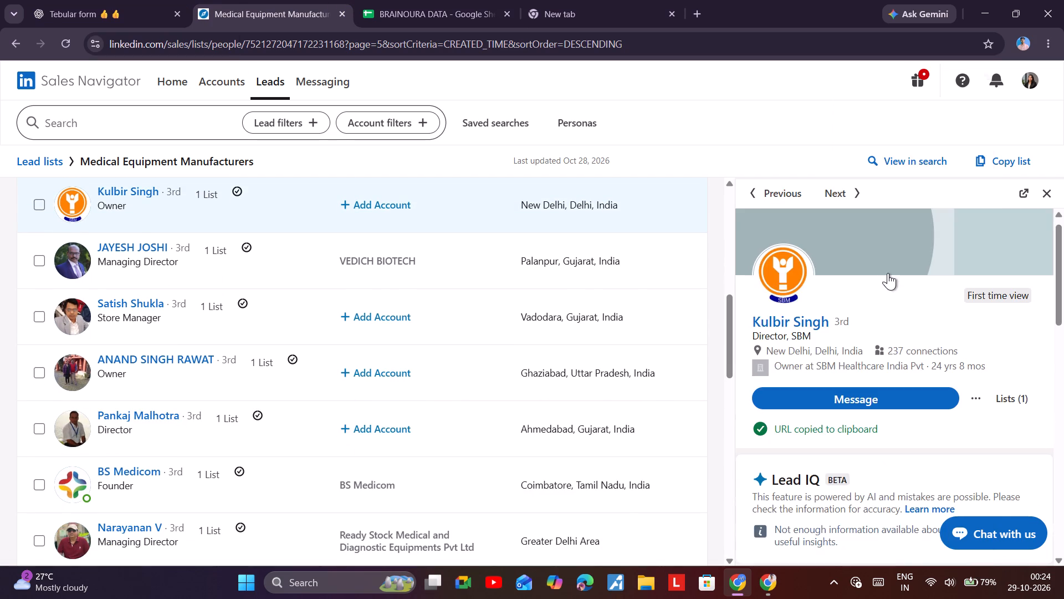
{"action": "left_click", "coordinate": [378, 0]}
{"action": "right_click", "coordinate": [525, 327]}
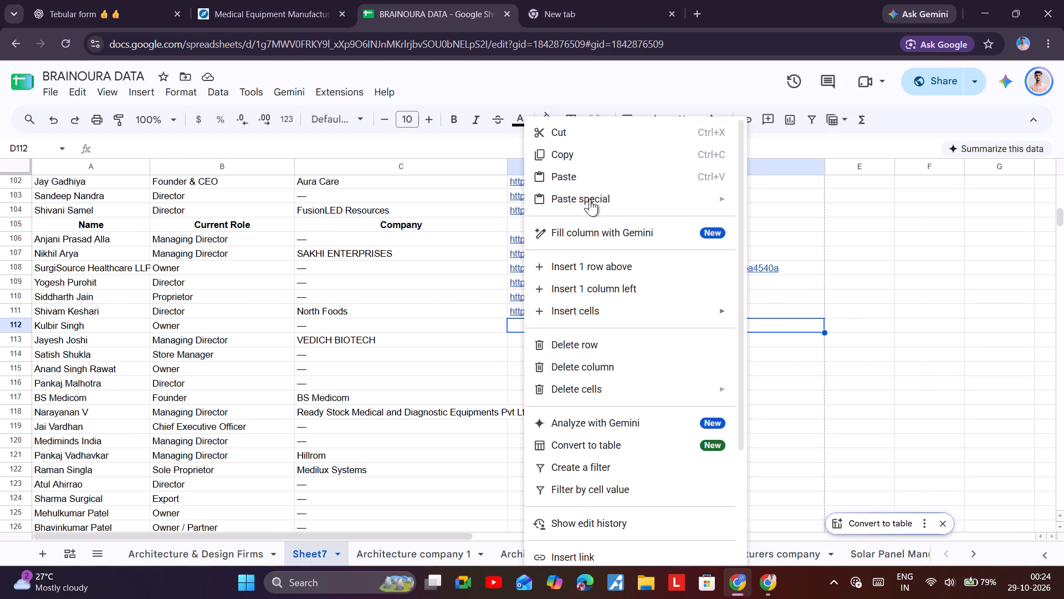
{"action": "left_click", "coordinate": [589, 184]}
Copy the LinkedIn.com URL of the VEDICH BIOTECH Managing Director in Palanpur and paste it into cell D113.
{"action": "left_click", "coordinate": [244, 0]}
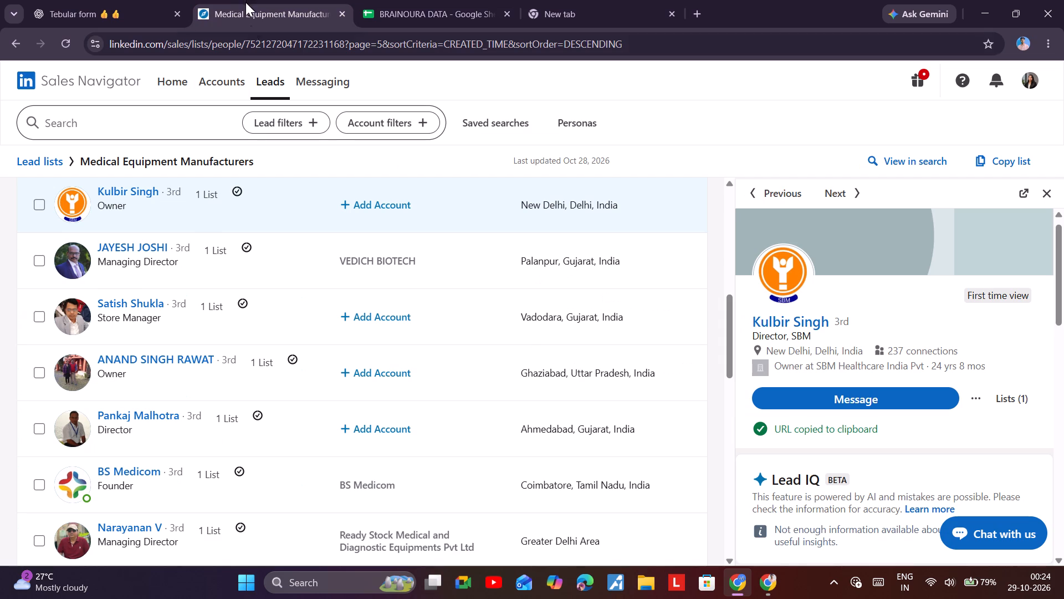
{"action": "left_click", "coordinate": [146, 250]}
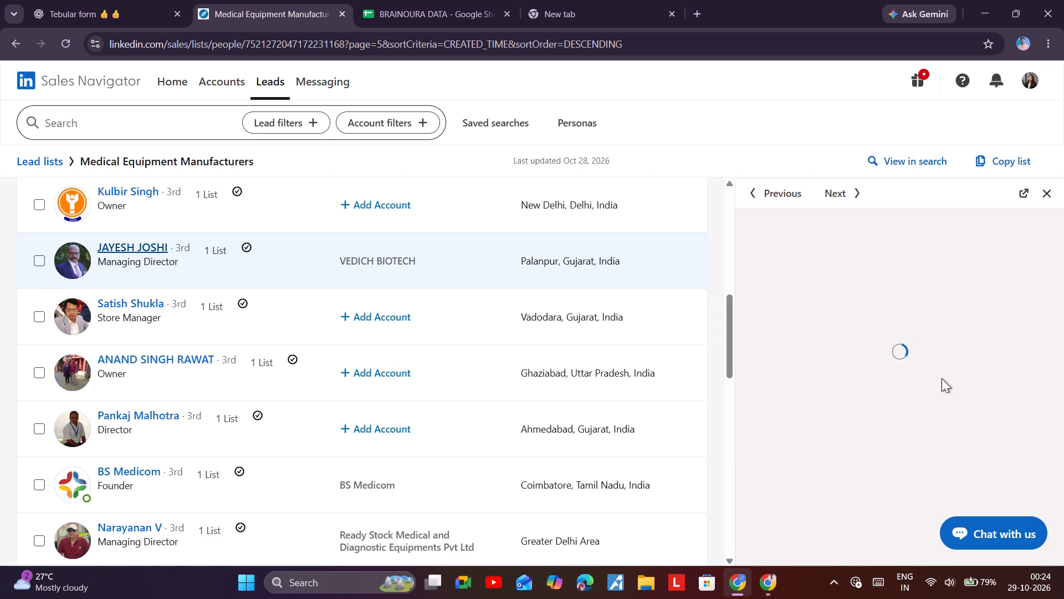
{"action": "left_click", "coordinate": [974, 417]}
{"action": "scroll", "coordinate": [973, 412], "scroll_direction": "down", "scroll_amount": 1}
{"action": "left_click", "coordinate": [945, 411]}
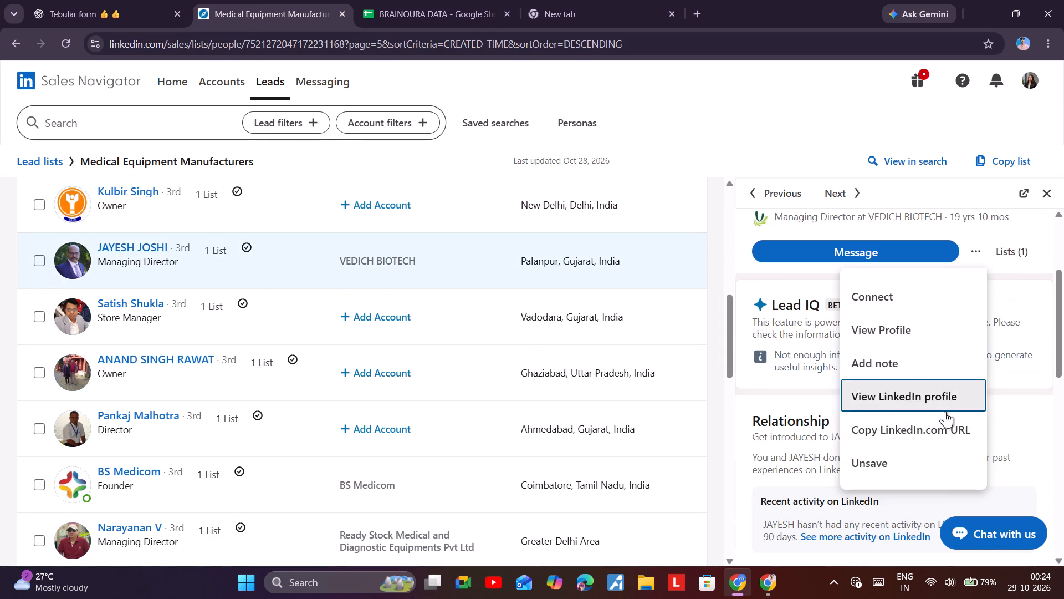
{"action": "left_click", "coordinate": [492, 11]}
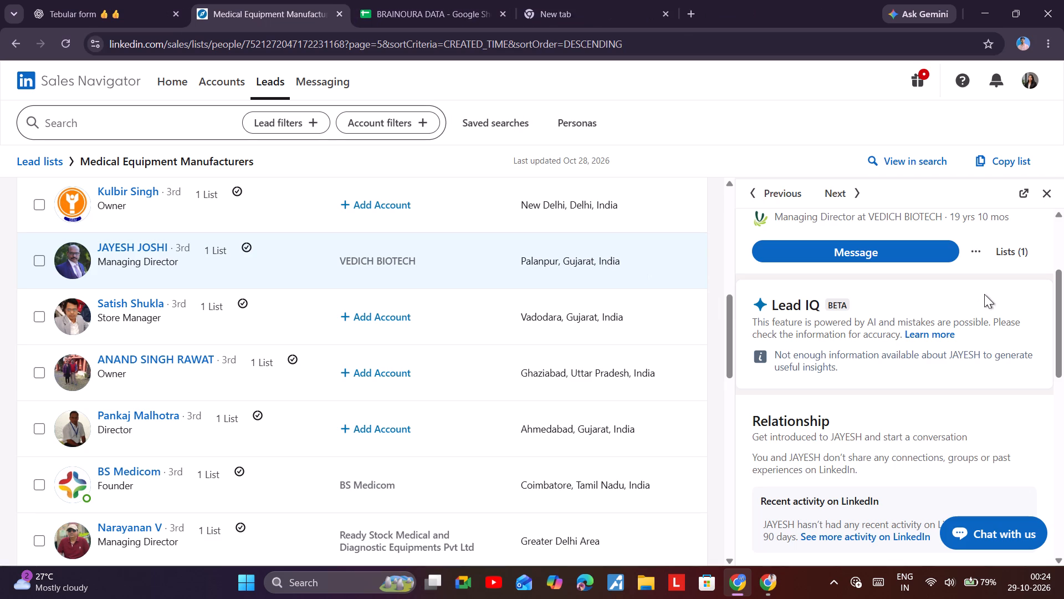
{"action": "left_click", "coordinate": [974, 255]}
{"action": "left_click", "coordinate": [906, 425]}
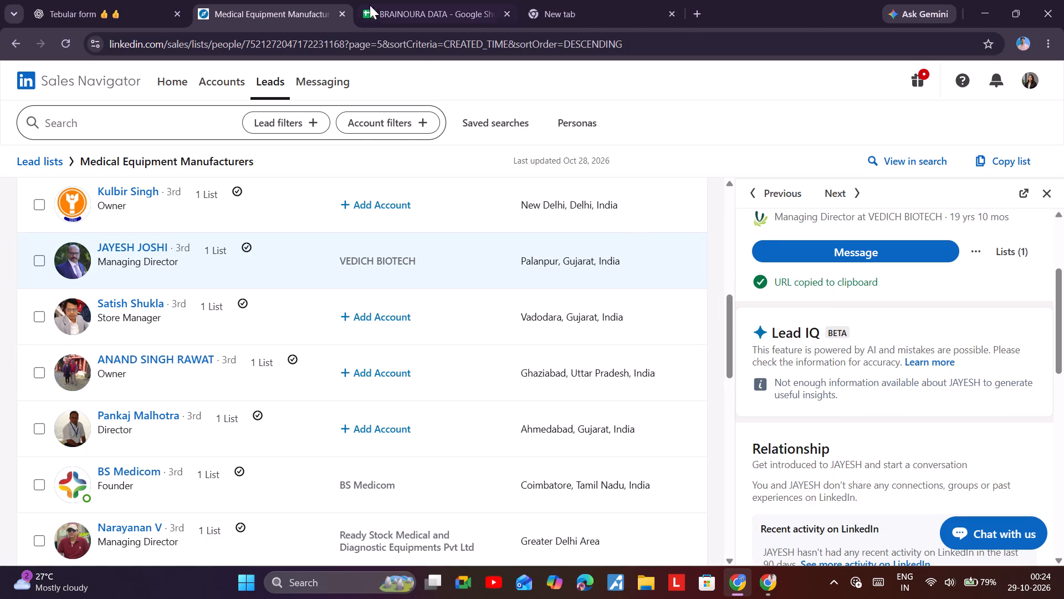
{"action": "left_click", "coordinate": [300, 0]}
{"action": "left_click", "coordinate": [441, 4]}
{"action": "right_click", "coordinate": [593, 348]}
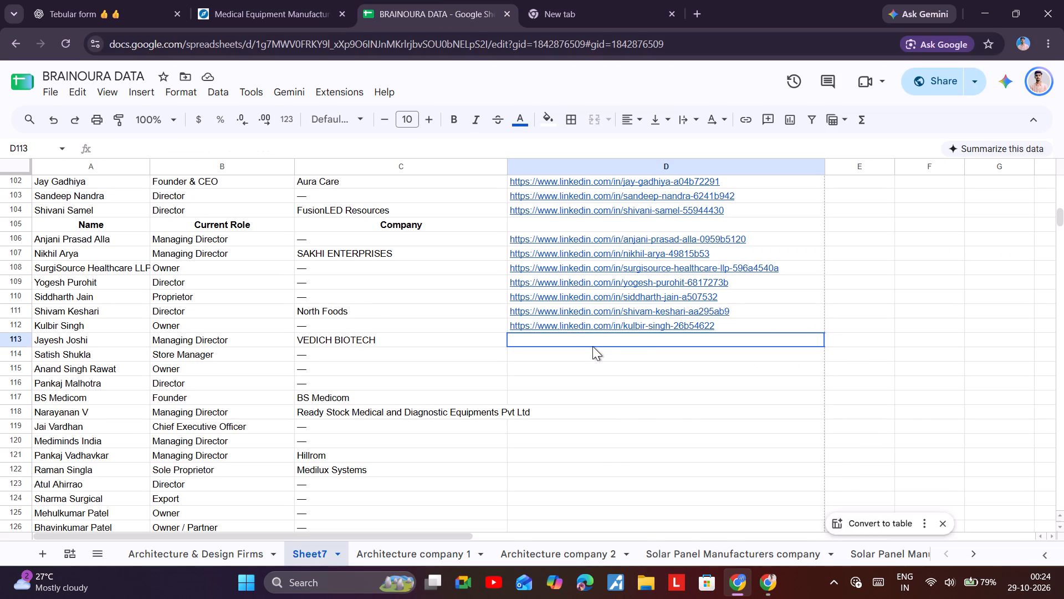
{"action": "left_click", "coordinate": [641, 173]}
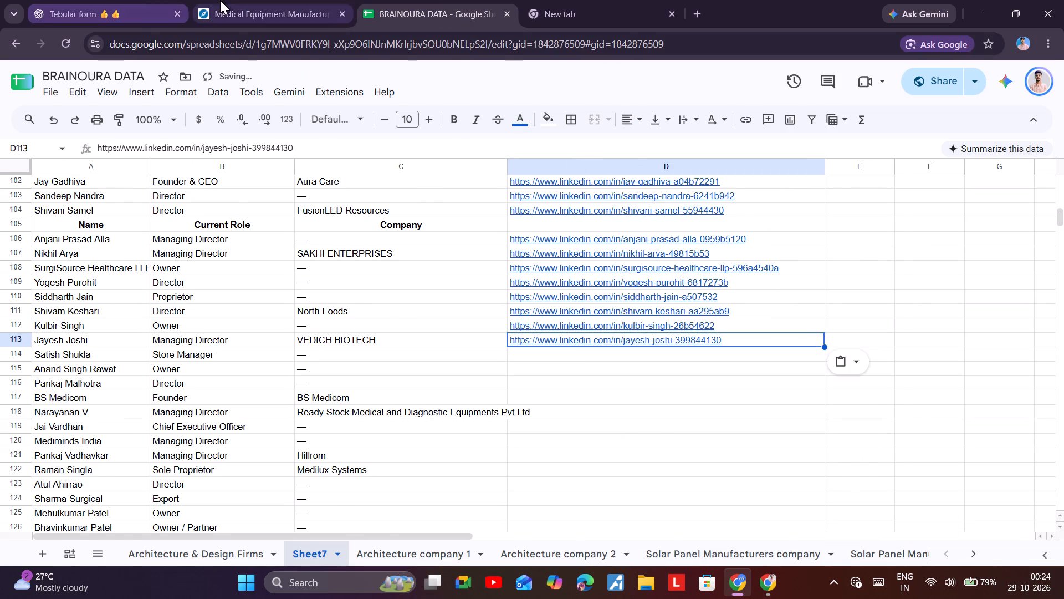
Copy the LinkedIn.com URL of the Store Manager lead in Vadodara and paste it into cell D114.
{"action": "left_click", "coordinate": [222, 0]}
{"action": "left_click", "coordinate": [141, 317]}
{"action": "left_click", "coordinate": [139, 302]}
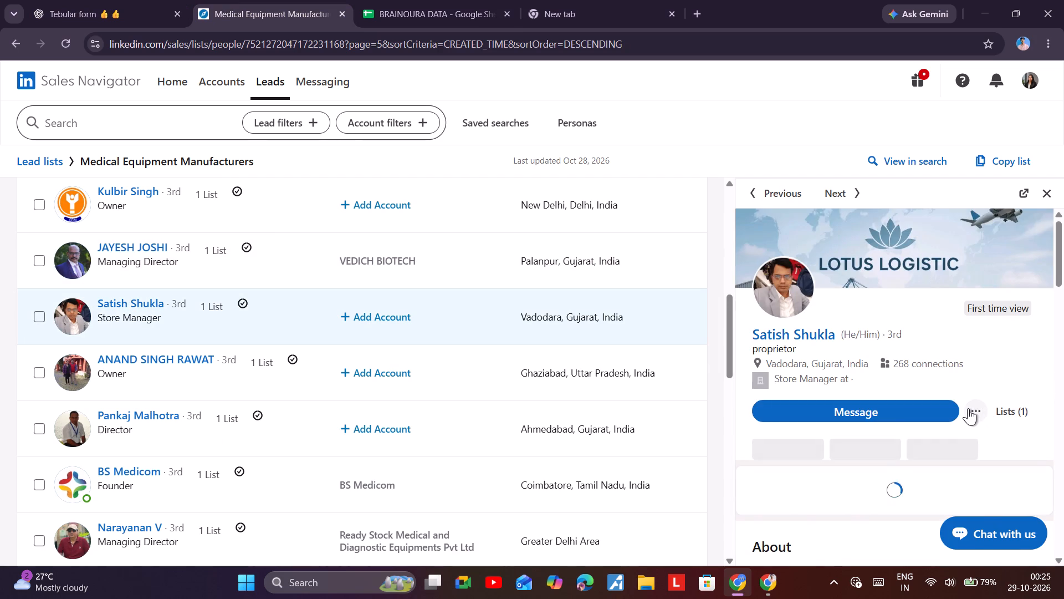
{"action": "left_click", "coordinate": [968, 409]}
{"action": "scroll", "coordinate": [970, 406], "scroll_direction": "down", "scroll_amount": 1}
{"action": "left_click", "coordinate": [935, 410]}
{"action": "left_click", "coordinate": [441, 20]}
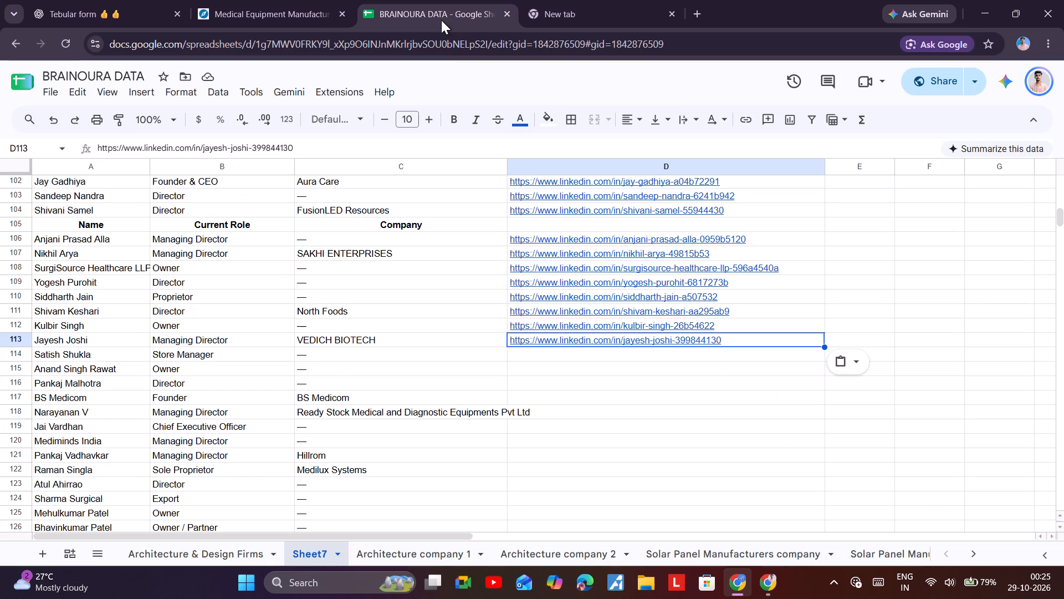
{"action": "right_click", "coordinate": [569, 361]}
{"action": "left_click", "coordinate": [625, 182]}
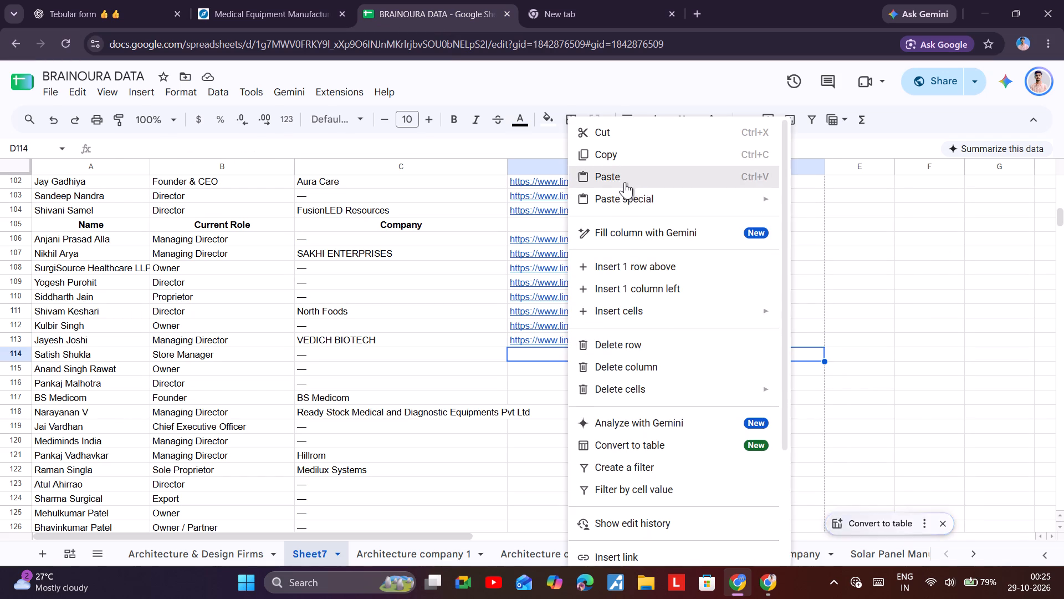
Copy the LinkedIn.com URL of the Owner lead in Ghaziabad and paste it into cell D115.
{"action": "left_click", "coordinate": [295, 0]}
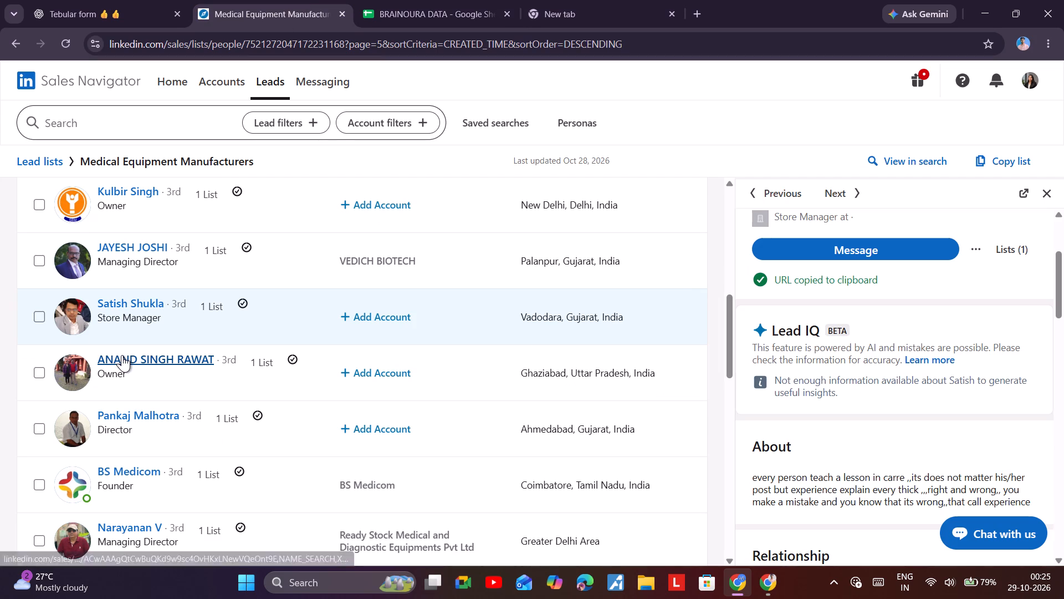
{"action": "left_click", "coordinate": [122, 355]}
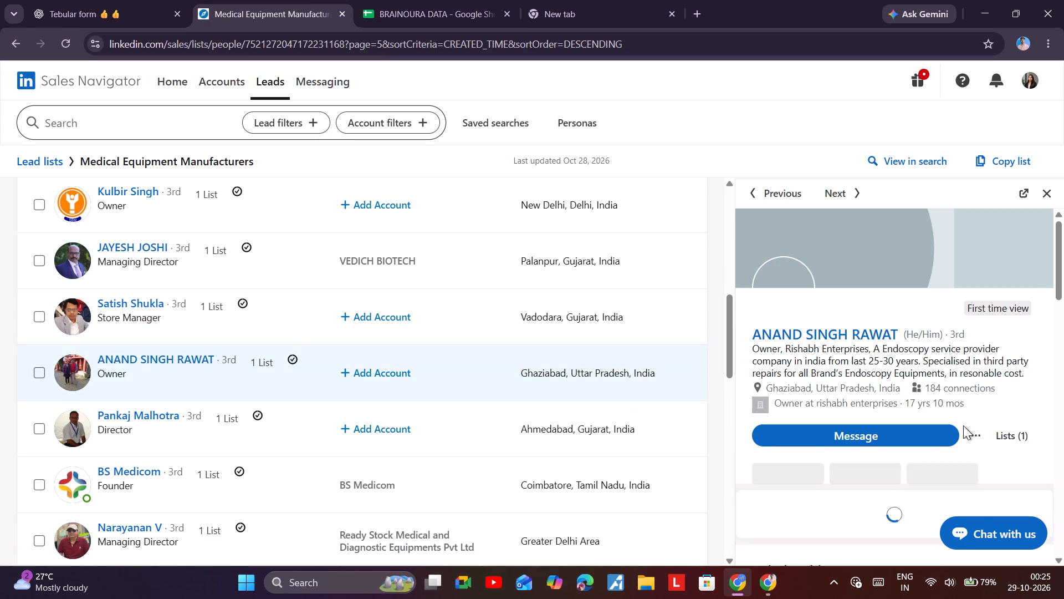
{"action": "left_click", "coordinate": [965, 427]}
{"action": "left_click", "coordinate": [971, 430]}
{"action": "left_click", "coordinate": [971, 430]}
{"action": "scroll", "coordinate": [971, 430], "scroll_direction": "down", "scroll_amount": 1}
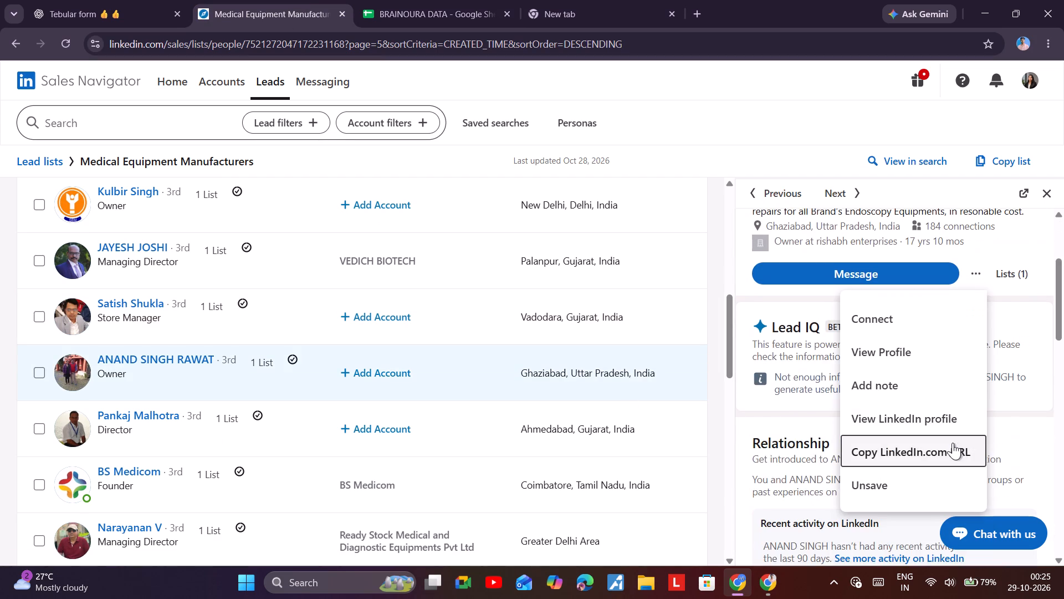
{"action": "left_click", "coordinate": [953, 443]}
{"action": "left_click", "coordinate": [476, 0]}
{"action": "right_click", "coordinate": [559, 368]}
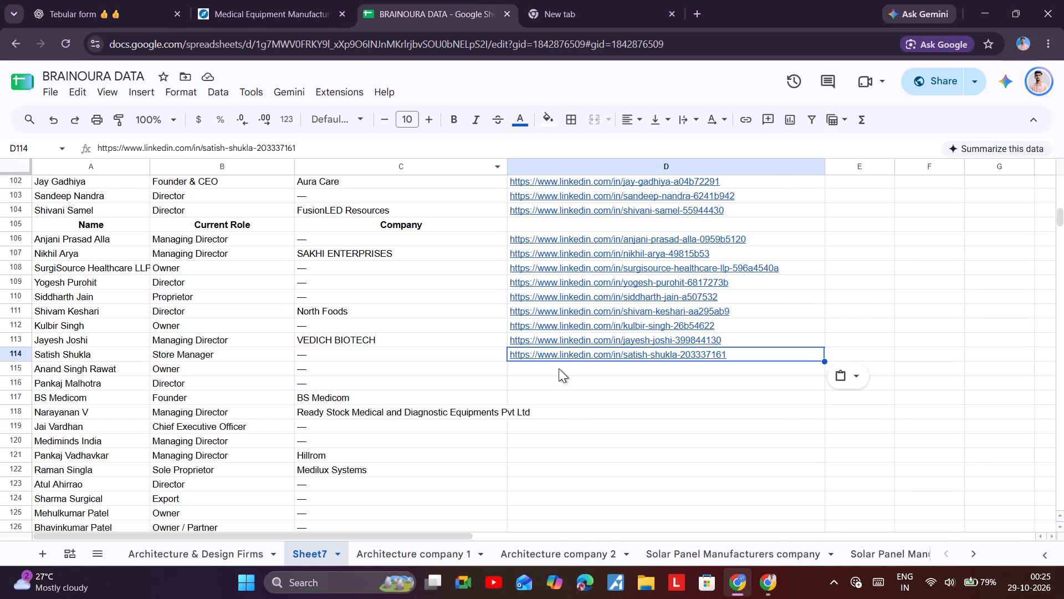
{"action": "left_click", "coordinate": [632, 170]}
Copy the LinkedIn.com URL of the Director lead in Ahmedabad and paste it into cell D116.
{"action": "left_click", "coordinate": [279, 3]}
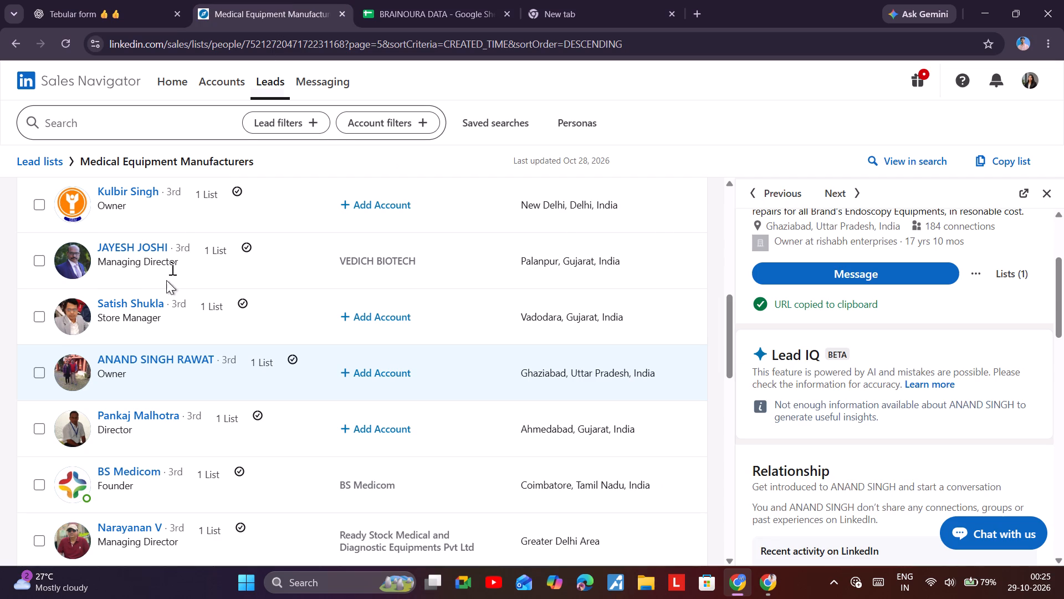
{"action": "left_click", "coordinate": [127, 413]}
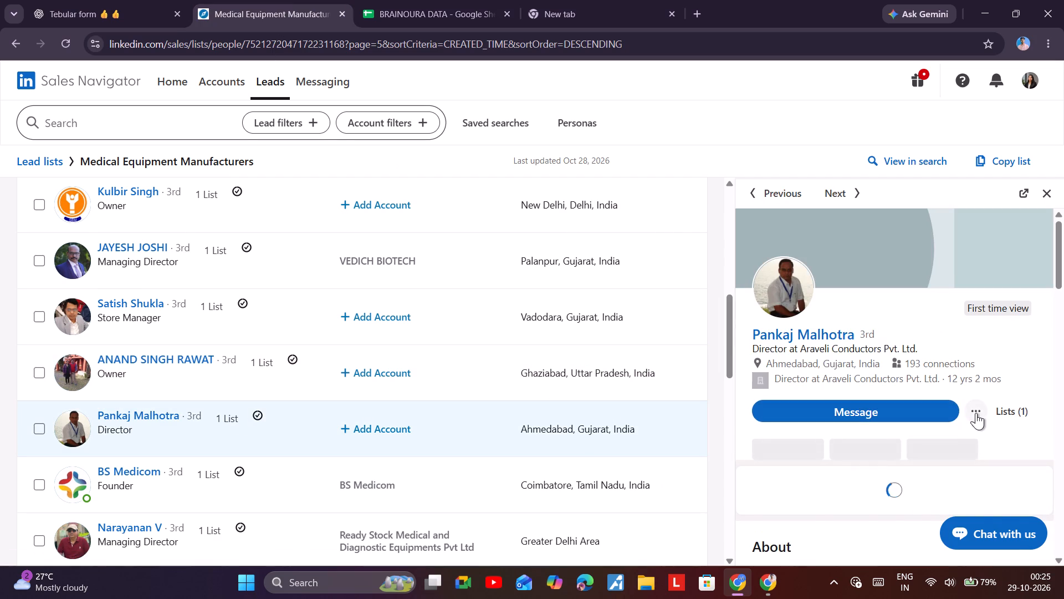
{"action": "left_click", "coordinate": [976, 411]}
{"action": "scroll", "coordinate": [976, 410], "scroll_direction": "down", "scroll_amount": 1}
{"action": "left_click", "coordinate": [969, 414]}
{"action": "left_click", "coordinate": [454, 0]}
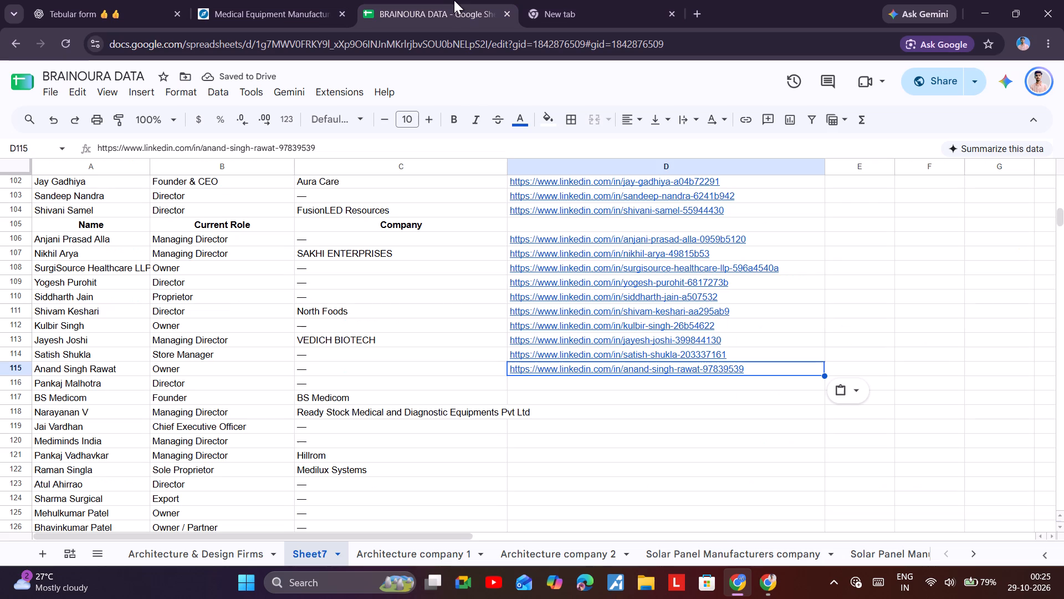
{"action": "right_click", "coordinate": [540, 388]}
{"action": "left_click", "coordinate": [594, 179]}
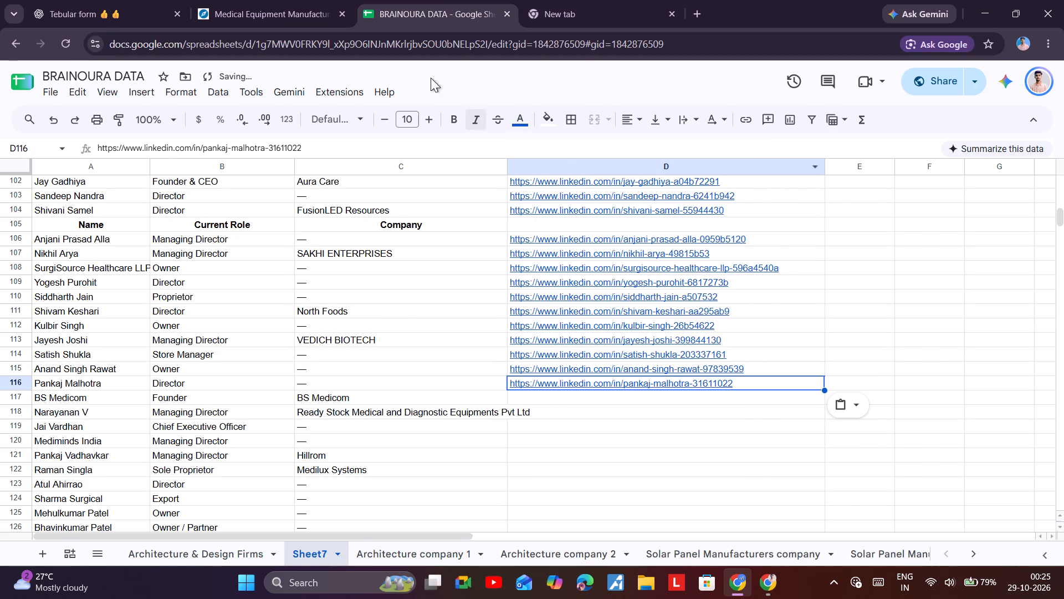
Copy the LinkedIn.com URL of the BS Medicom Founder in Coimbatore and paste it into cell D117.
{"action": "left_click", "coordinate": [300, 9]}
{"action": "left_click", "coordinate": [149, 464]}
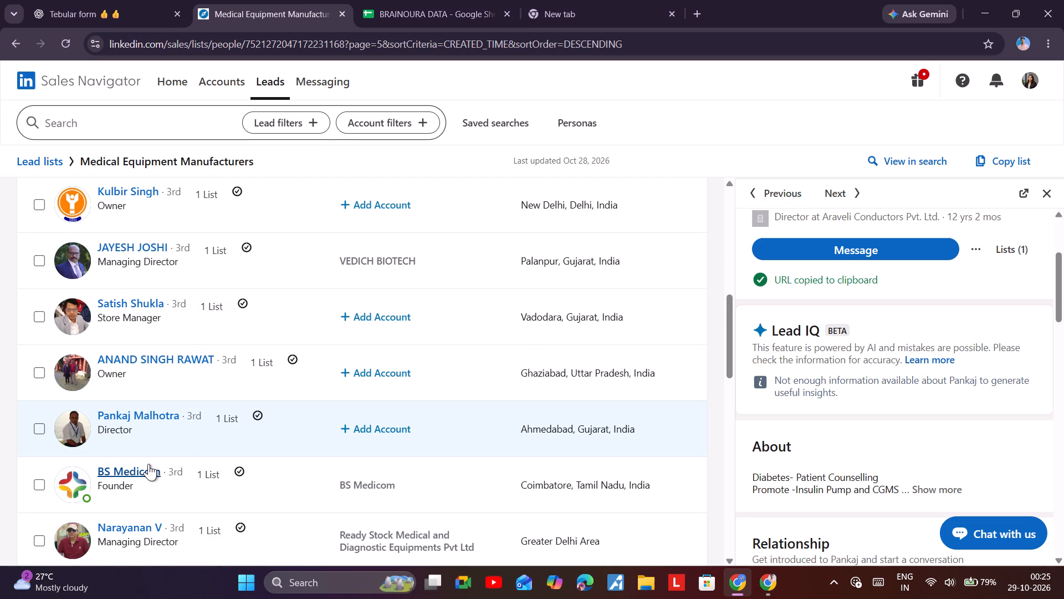
{"action": "scroll", "coordinate": [155, 464], "scroll_direction": "down", "scroll_amount": 2}
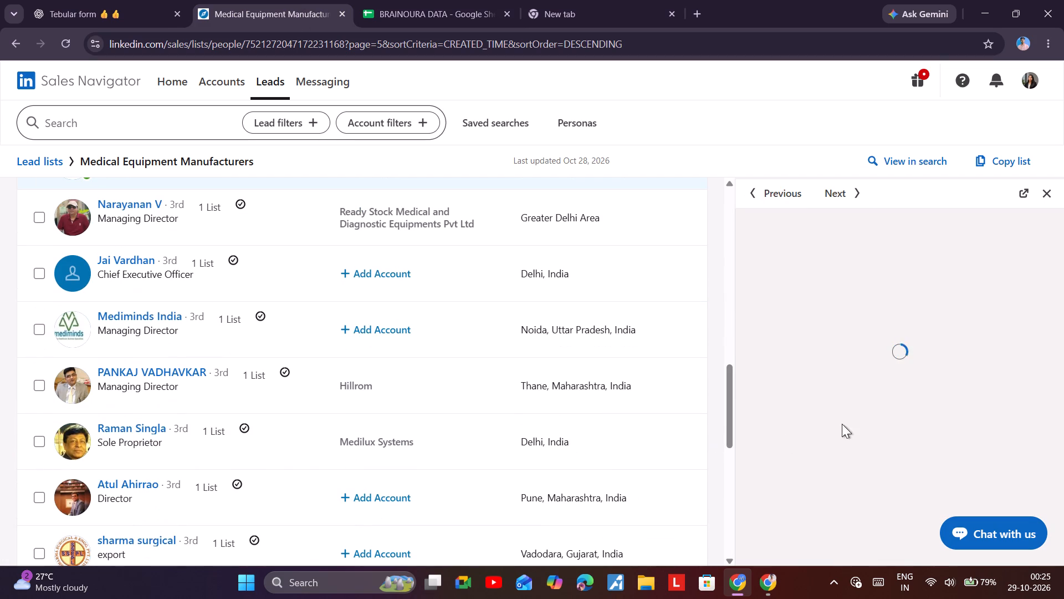
{"action": "left_click", "coordinate": [982, 406]}
{"action": "scroll", "coordinate": [978, 407], "scroll_direction": "down", "scroll_amount": 1}
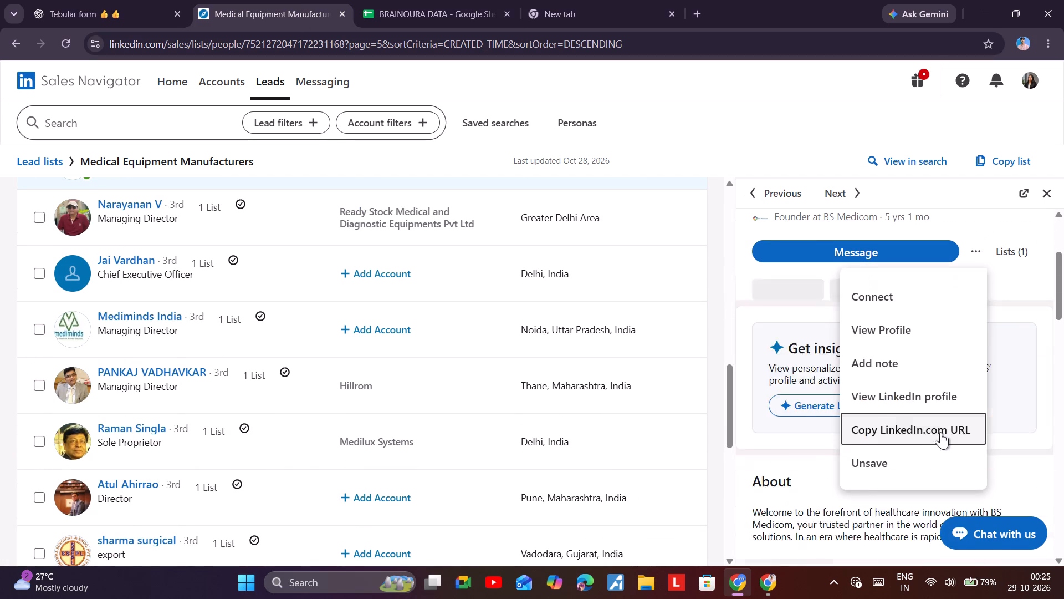
{"action": "left_click", "coordinate": [940, 432]}
{"action": "left_click", "coordinate": [481, 19]}
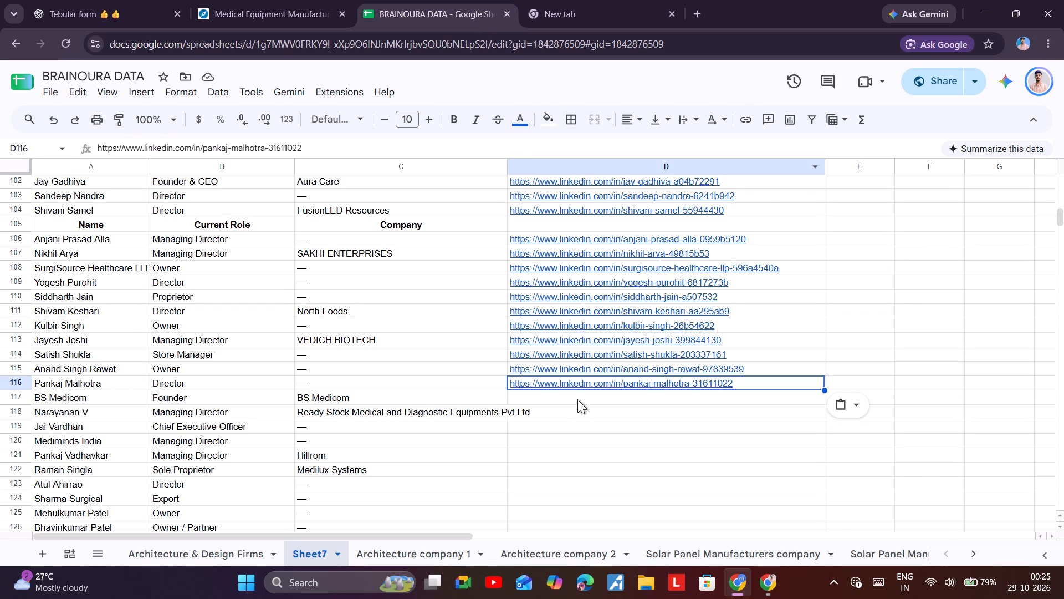
{"action": "right_click", "coordinate": [577, 399]}
{"action": "left_click", "coordinate": [648, 178]}
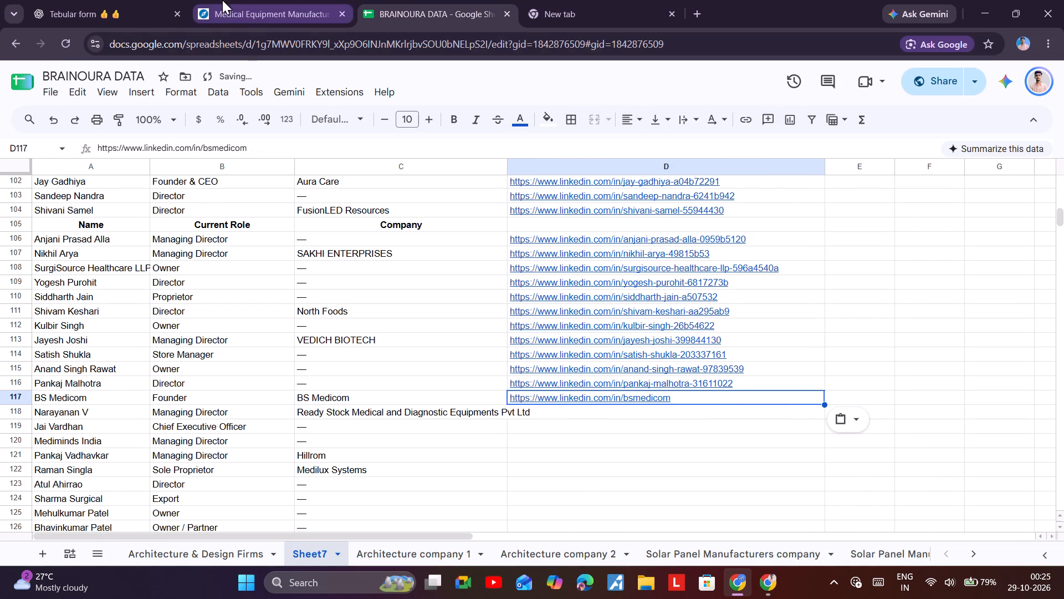
Copy the LinkedIn.com URL of the Ready Stock Medical and Diagnostic Equipments Managing Director and paste it into cell D118.
{"action": "left_click", "coordinate": [222, 0]}
{"action": "left_click", "coordinate": [129, 199]}
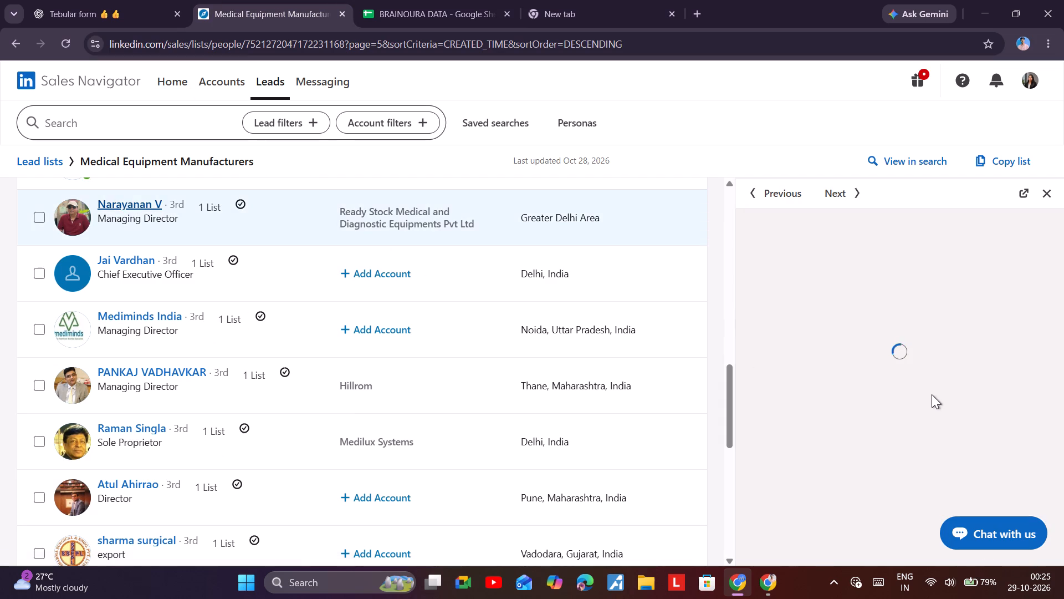
{"action": "left_click", "coordinate": [974, 434]}
{"action": "scroll", "coordinate": [973, 435], "scroll_direction": "down", "scroll_amount": 1}
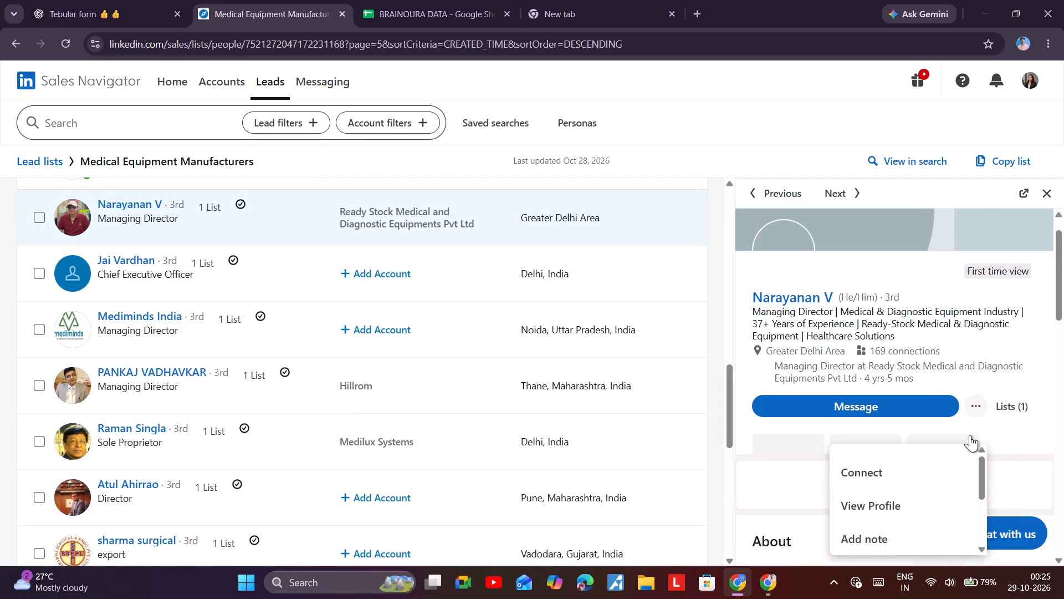
{"action": "left_click", "coordinate": [937, 448]}
{"action": "left_click", "coordinate": [406, 0]}
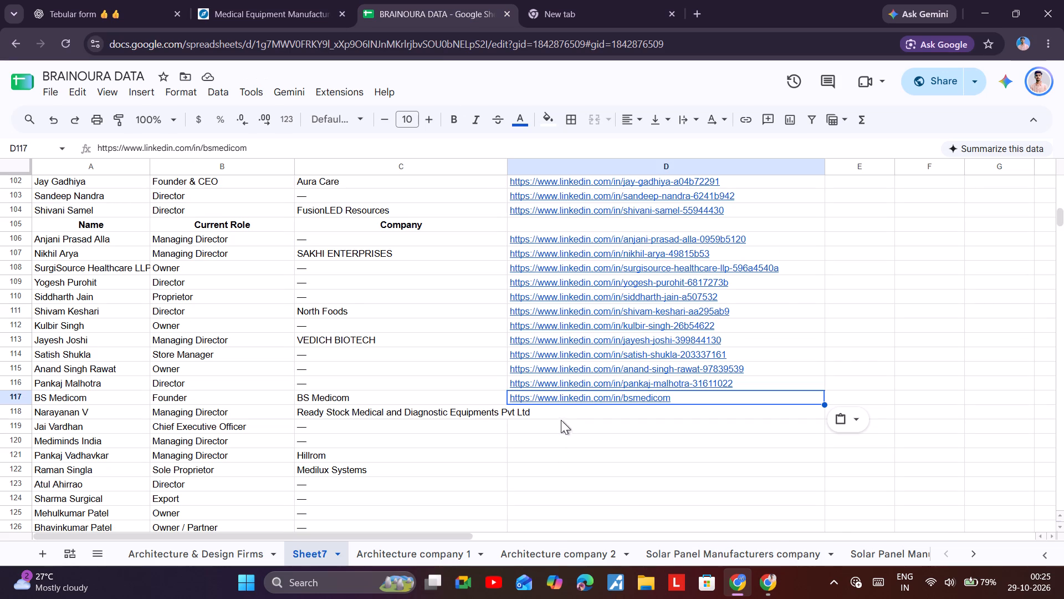
{"action": "right_click", "coordinate": [561, 414]}
{"action": "left_click", "coordinate": [661, 179]}
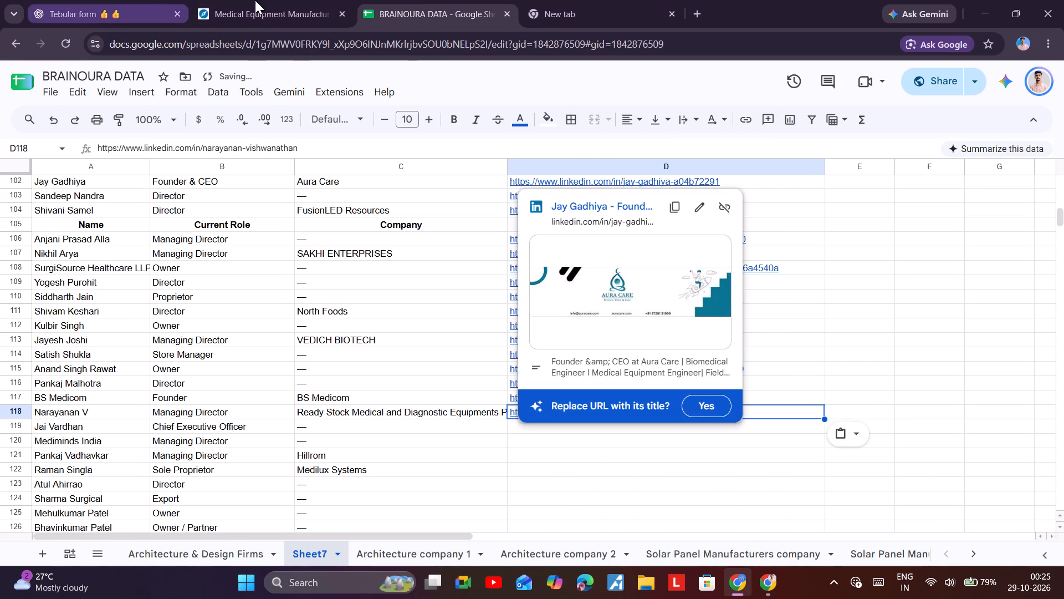
Copy the LinkedIn.com URL of the Chief Executive Officer lead in Delhi and paste it into cell D119.
{"action": "left_click", "coordinate": [257, 0]}
{"action": "left_click", "coordinate": [114, 266]}
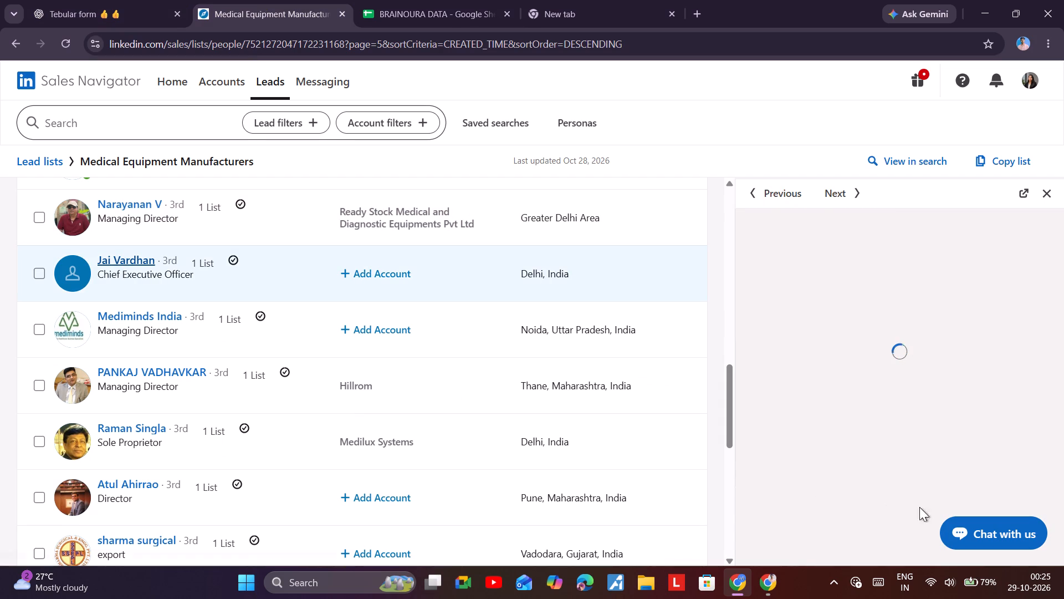
{"action": "left_click", "coordinate": [973, 421]}
{"action": "scroll", "coordinate": [971, 422], "scroll_direction": "down", "scroll_amount": 1}
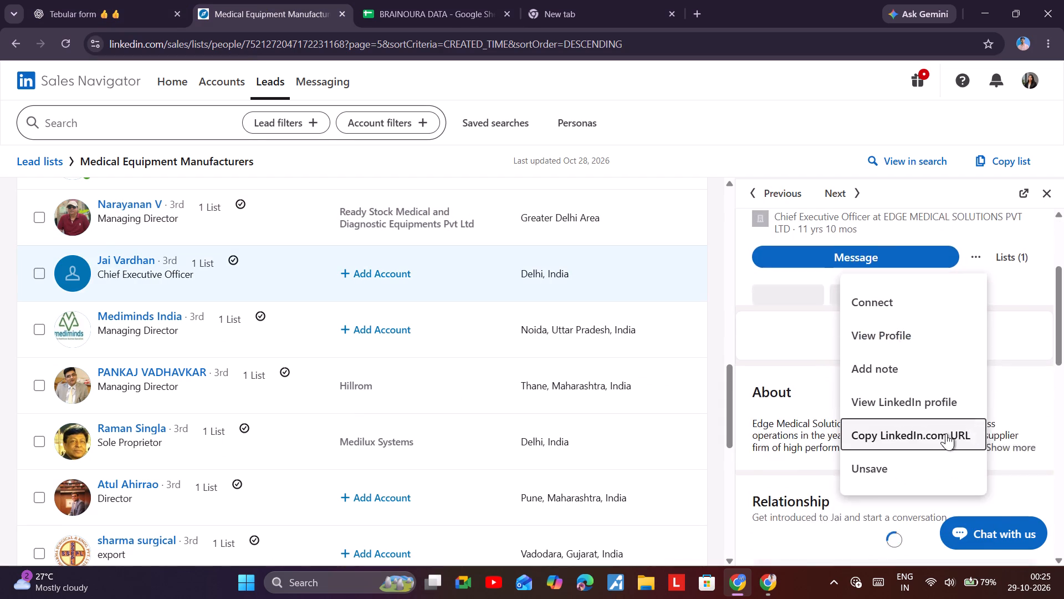
{"action": "left_click", "coordinate": [946, 432]}
{"action": "left_click", "coordinate": [452, 0]}
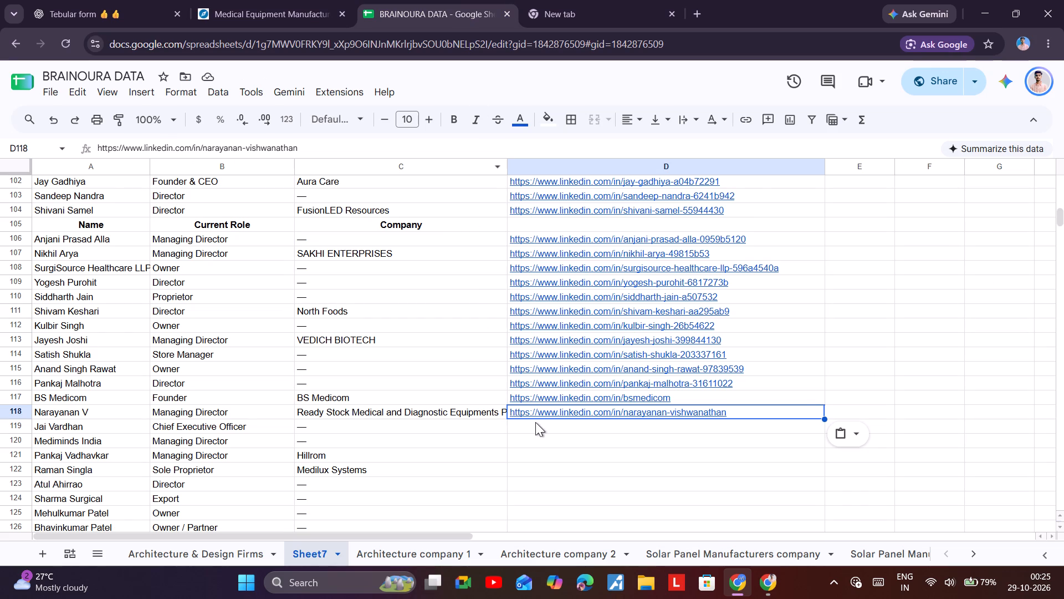
{"action": "right_click", "coordinate": [536, 429]}
{"action": "left_click", "coordinate": [592, 177]}
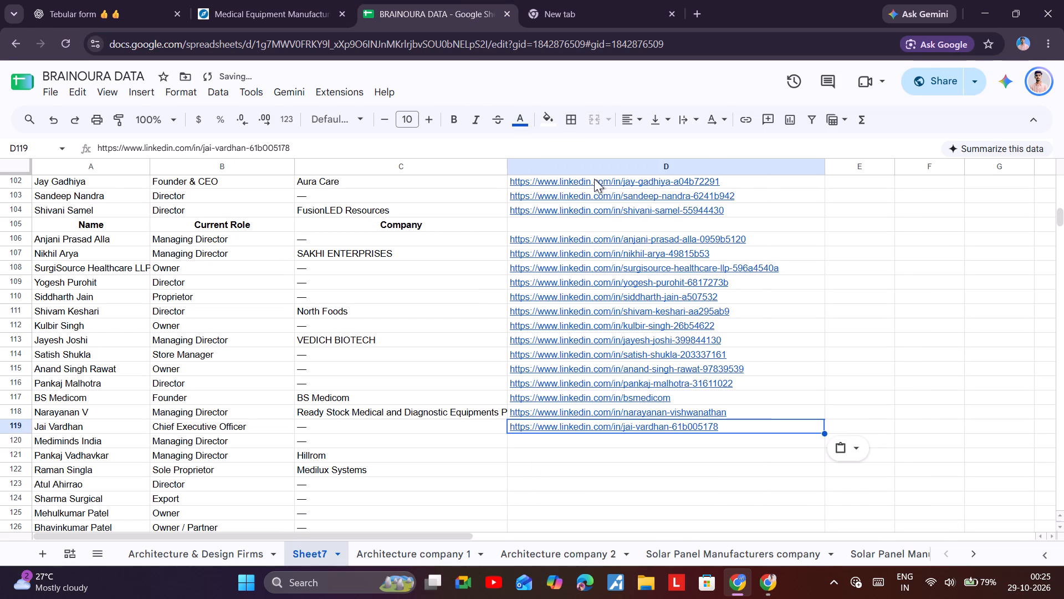
Copy the LinkedIn.com URL of the Mediminds India Managing Director in Noida and paste it into cell D120.
{"action": "left_click", "coordinate": [291, 0]}
{"action": "left_click", "coordinate": [134, 312]}
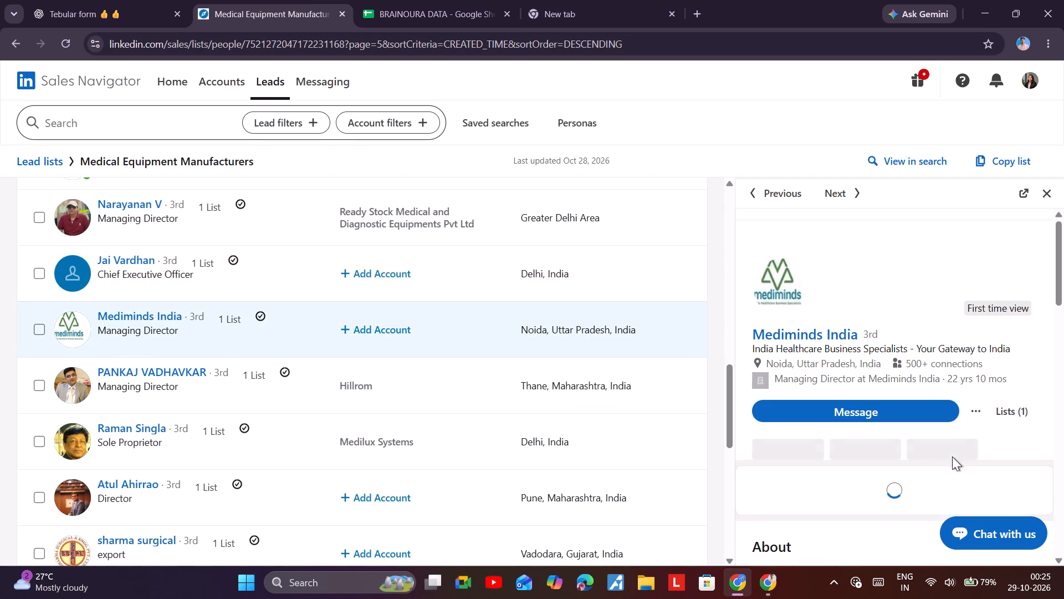
{"action": "left_click", "coordinate": [967, 411]}
{"action": "scroll", "coordinate": [967, 410], "scroll_direction": "down", "scroll_amount": 1}
{"action": "left_click", "coordinate": [931, 419]}
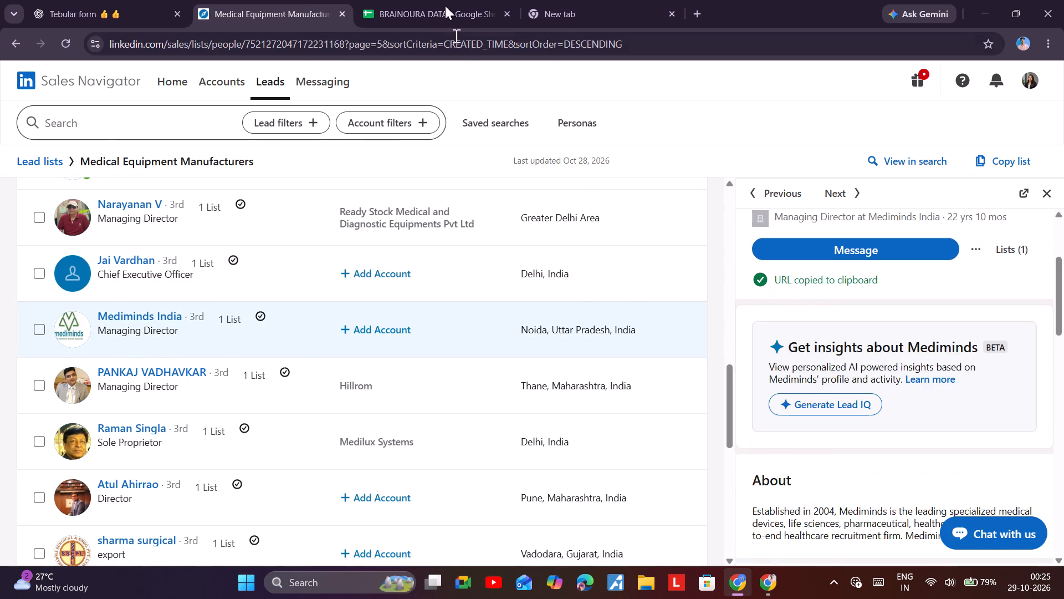
{"action": "left_click", "coordinate": [444, 0]}
{"action": "right_click", "coordinate": [591, 444]}
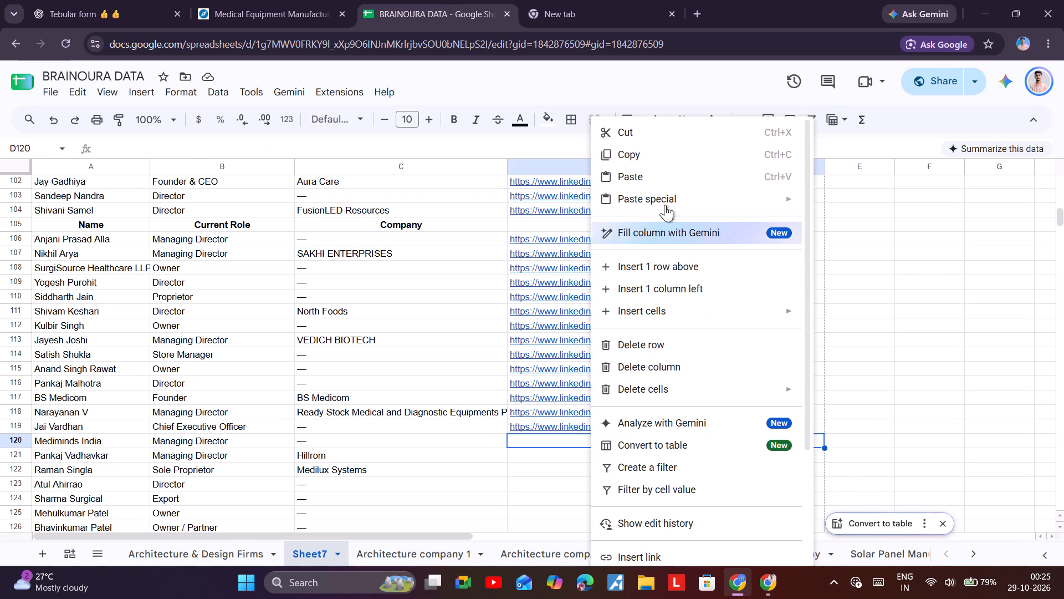
{"action": "left_click", "coordinate": [662, 178]}
Copy the LinkedIn.com URL of the Hillrom Managing Director in Thane and paste it into cell D121.
{"action": "scroll", "coordinate": [656, 195], "scroll_direction": "down", "scroll_amount": 2}
{"action": "scroll", "coordinate": [622, 215], "scroll_direction": "up", "scroll_amount": 1}
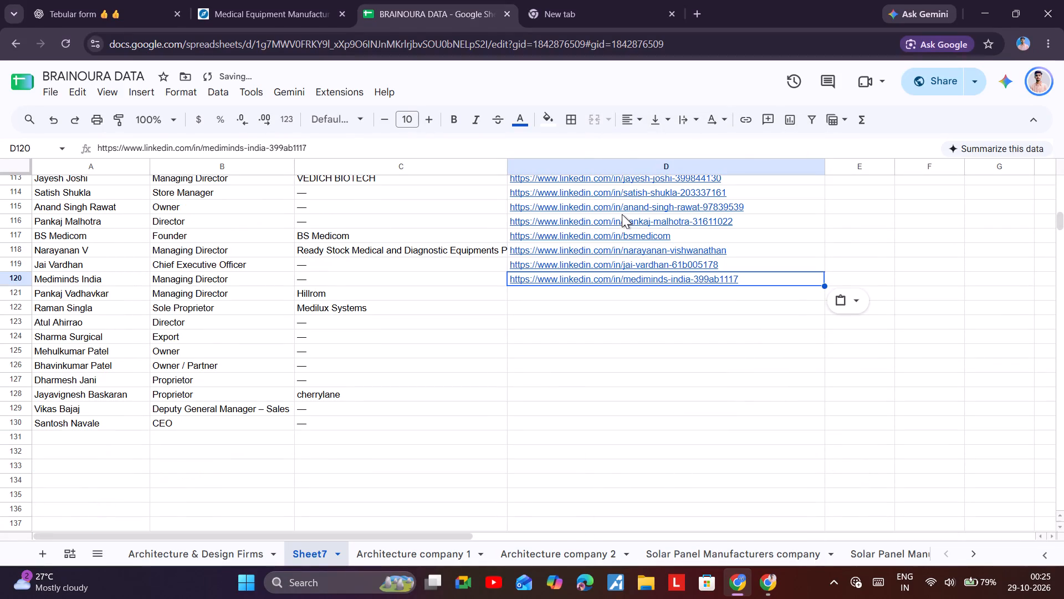
{"action": "left_click", "coordinate": [226, 0]}
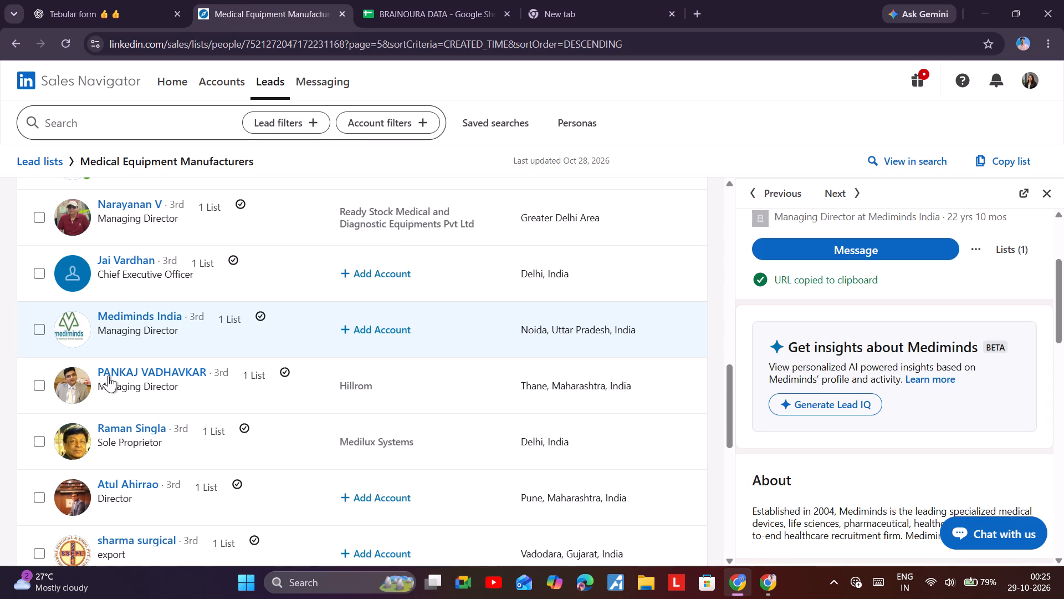
{"action": "left_click", "coordinate": [108, 375]}
{"action": "scroll", "coordinate": [115, 377], "scroll_direction": "down", "scroll_amount": 1}
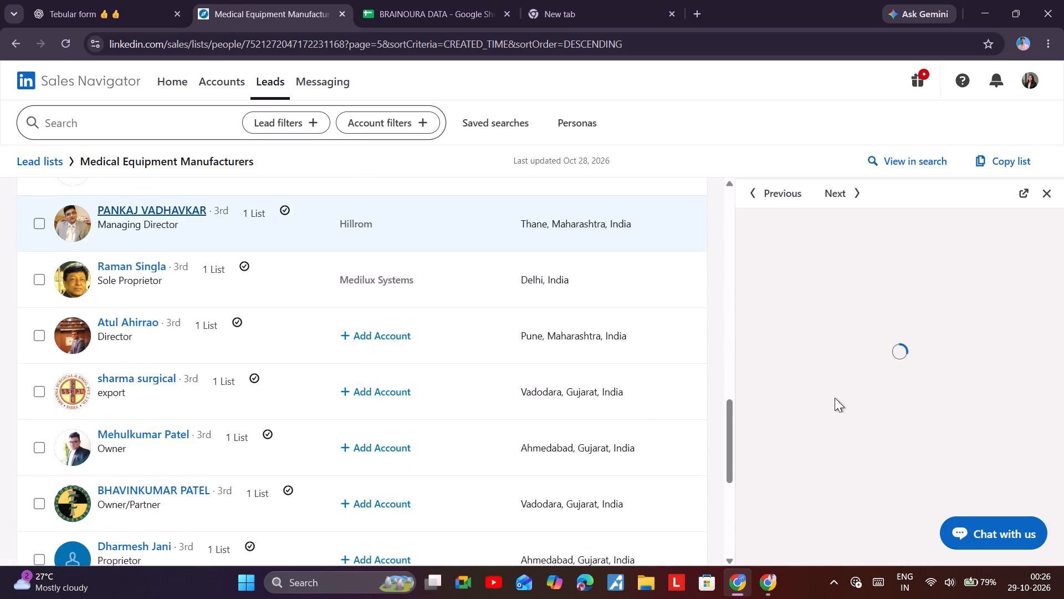
{"action": "left_click", "coordinate": [975, 407]}
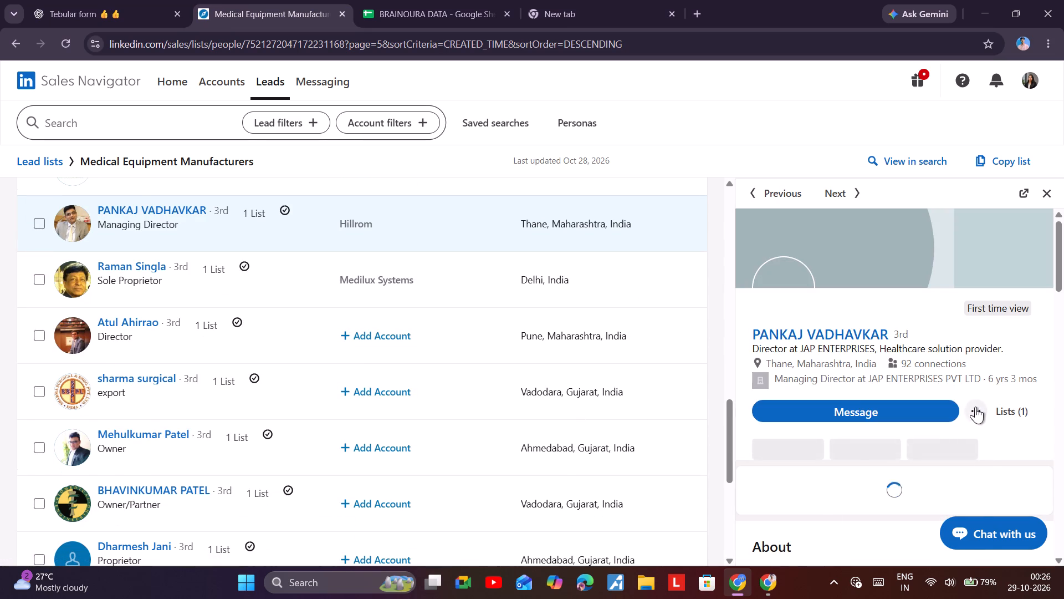
{"action": "scroll", "coordinate": [975, 407], "scroll_direction": "down", "scroll_amount": 1}
{"action": "left_click", "coordinate": [942, 421]}
{"action": "left_click", "coordinate": [499, 7]}
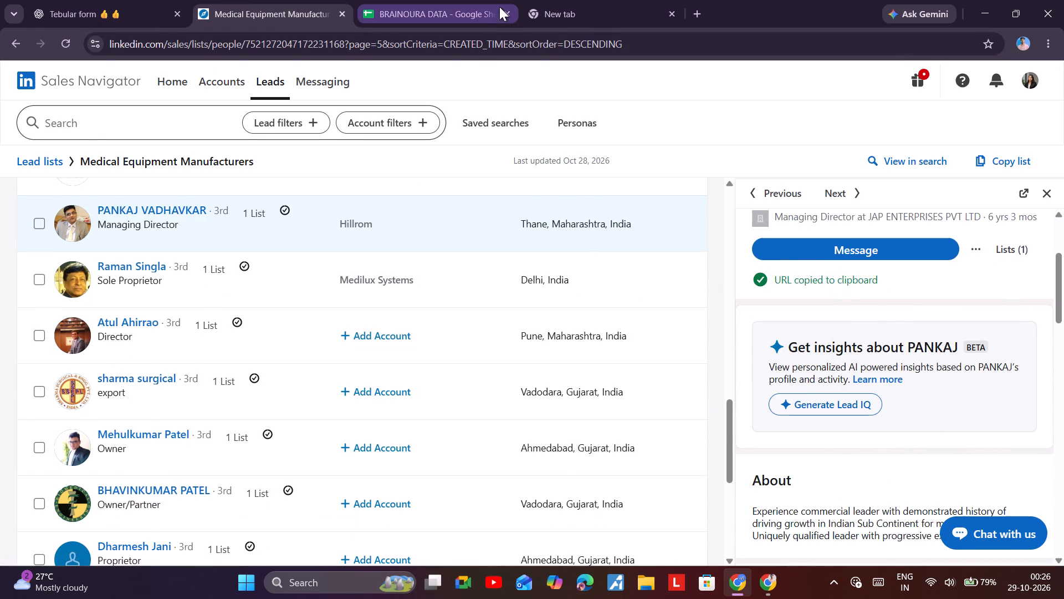
{"action": "right_click", "coordinate": [551, 296]}
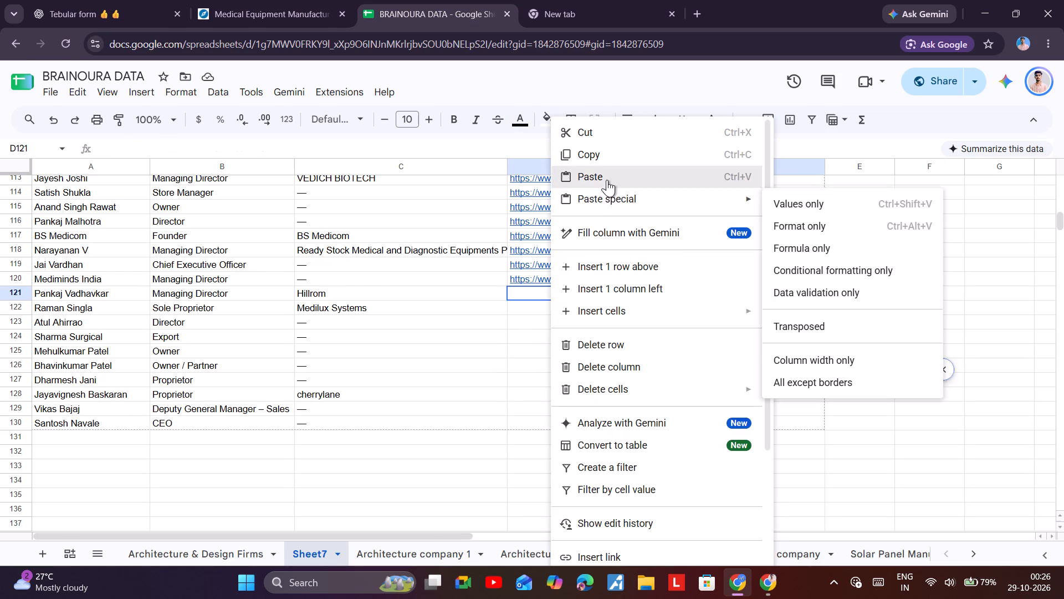
{"action": "left_click", "coordinate": [607, 179]}
Copy the LinkedIn.com URL of the Medilux Systems Sole Proprietor in Delhi and paste it into cell D122.
{"action": "left_click", "coordinate": [231, 7]}
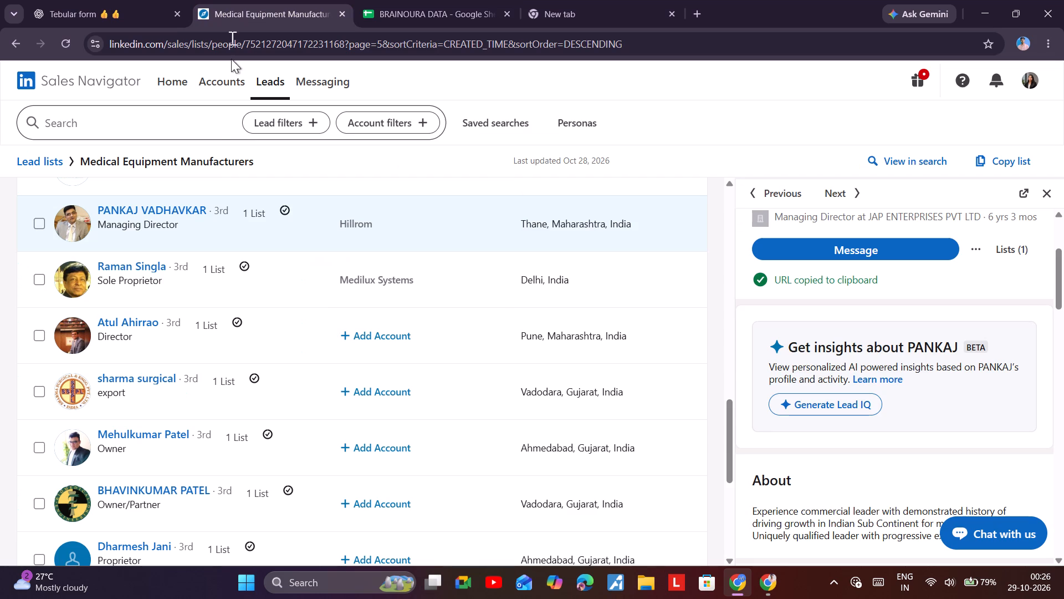
{"action": "left_click", "coordinate": [142, 265]}
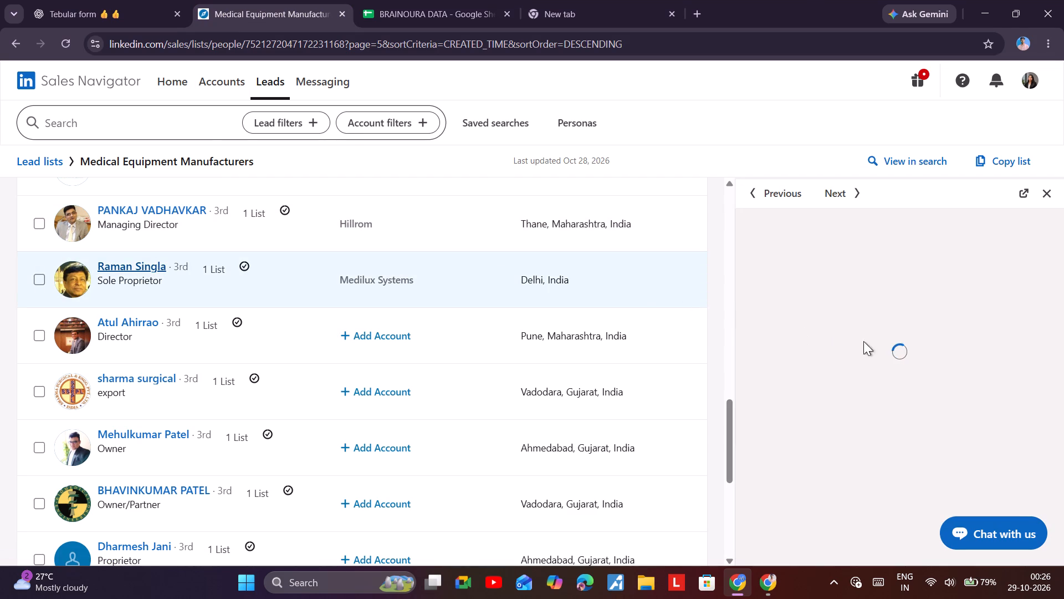
{"action": "left_click", "coordinate": [971, 412]}
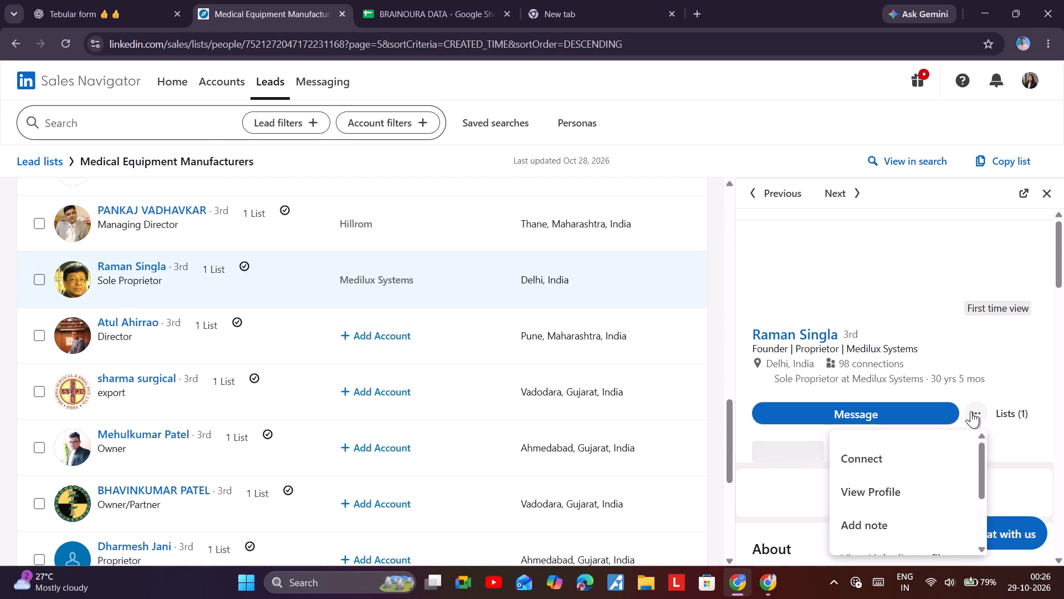
{"action": "scroll", "coordinate": [971, 411], "scroll_direction": "down", "scroll_amount": 1}
{"action": "left_click", "coordinate": [926, 423]}
{"action": "left_click", "coordinate": [454, 0]}
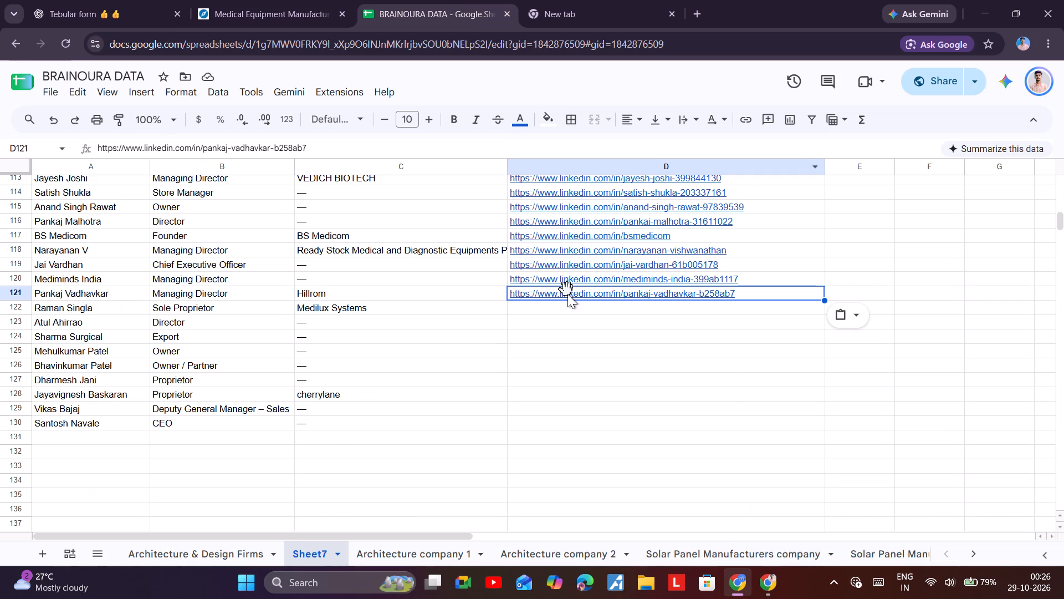
{"action": "right_click", "coordinate": [572, 308]}
{"action": "left_click", "coordinate": [626, 180]}
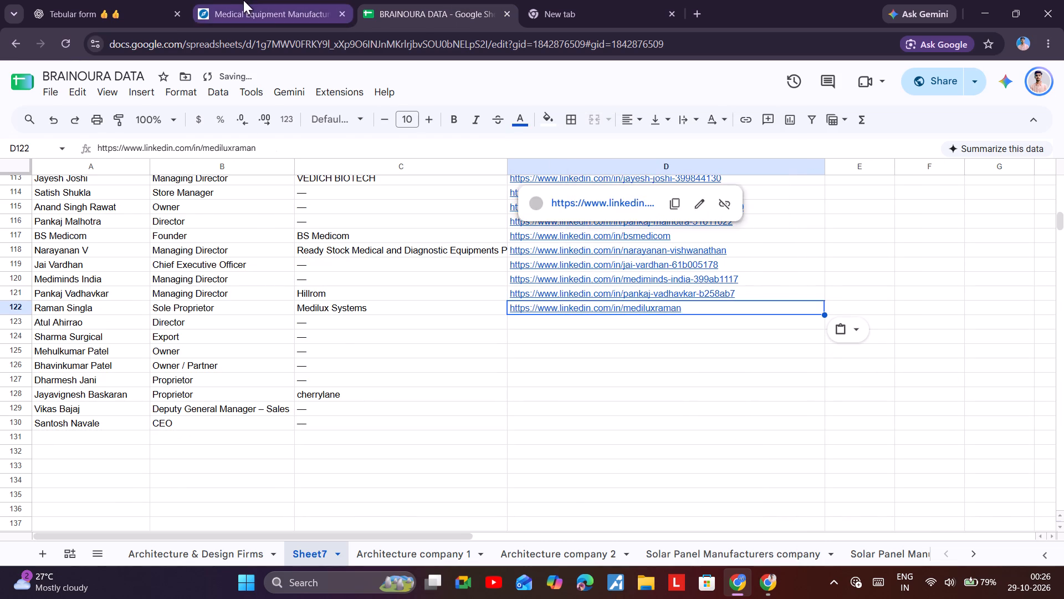
Copy the LinkedIn.com URL of the Director lead in Pune and paste it into cell D123.
{"action": "left_click", "coordinate": [245, 0]}
{"action": "left_click", "coordinate": [142, 324]}
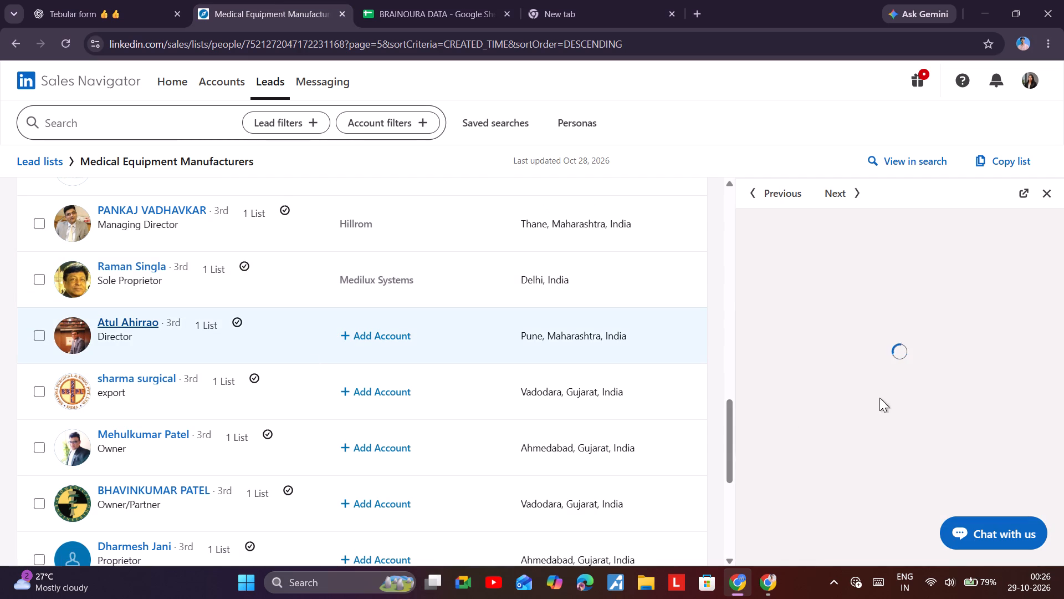
{"action": "left_click", "coordinate": [969, 407]}
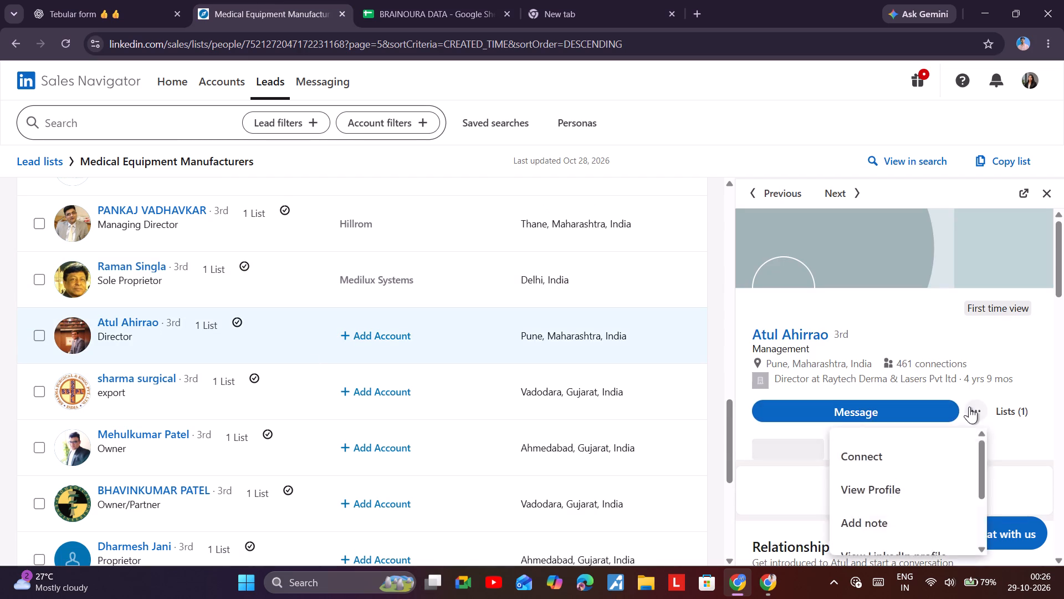
{"action": "scroll", "coordinate": [969, 407], "scroll_direction": "down", "scroll_amount": 1}
{"action": "left_click", "coordinate": [944, 414]}
{"action": "left_click", "coordinate": [442, 0]}
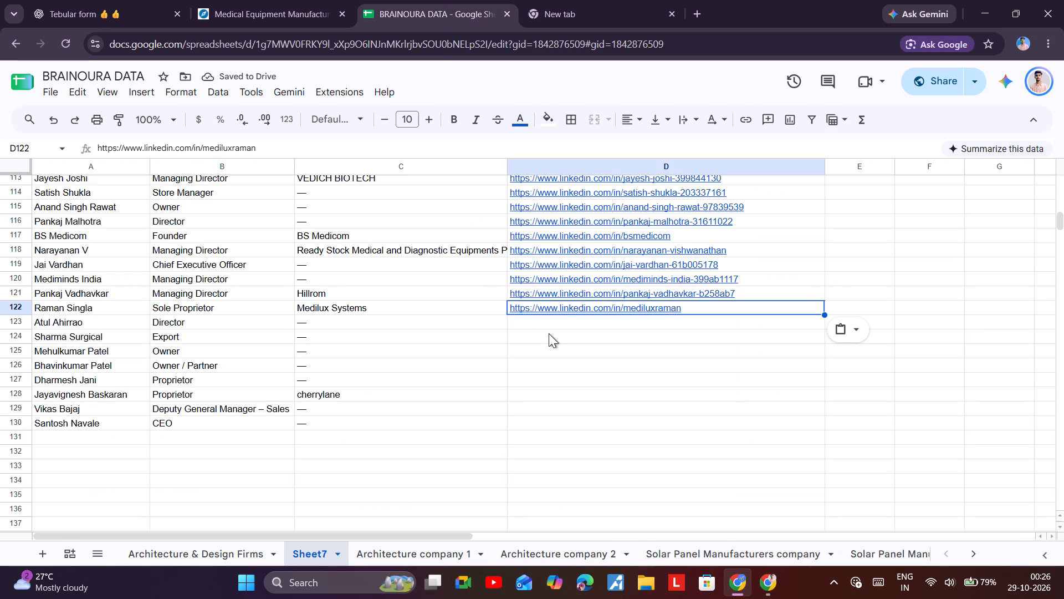
{"action": "right_click", "coordinate": [551, 321]}
{"action": "left_click", "coordinate": [596, 175]}
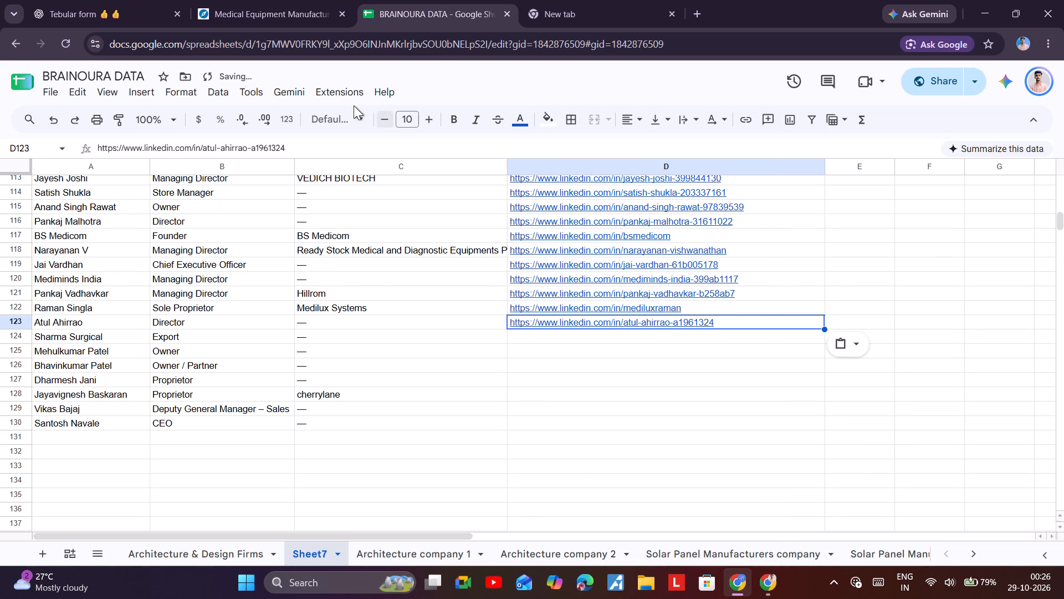
Copy the LinkedIn.com URL of the Sharma Surgical export lead in Vadodara and paste it into cell D124.
{"action": "left_click", "coordinate": [269, 0]}
{"action": "left_click", "coordinate": [127, 378]}
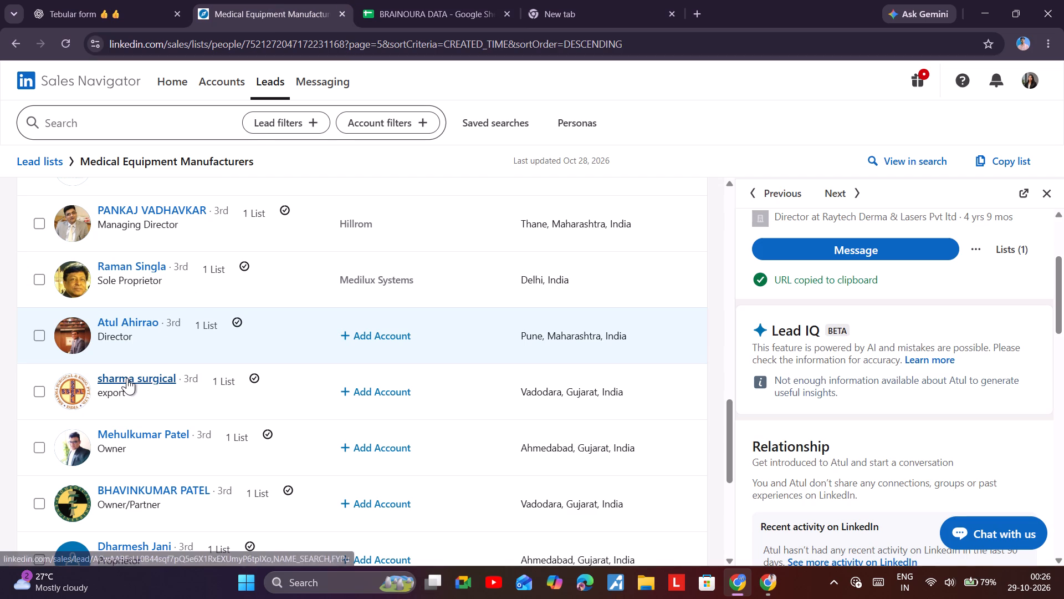
{"action": "scroll", "coordinate": [551, 292], "scroll_direction": "down", "scroll_amount": 1}
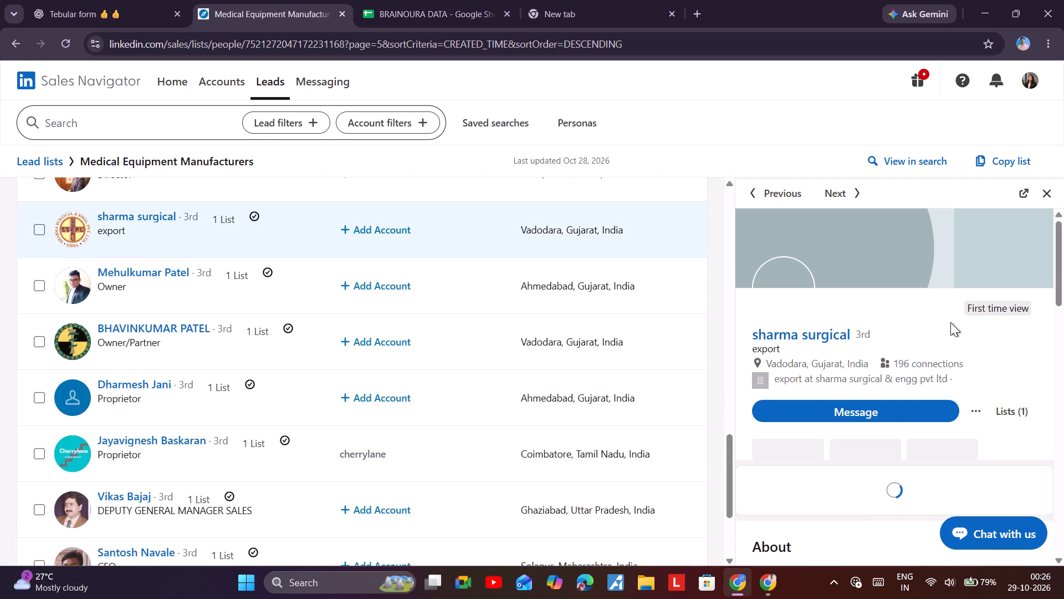
{"action": "left_click", "coordinate": [965, 412]}
{"action": "scroll", "coordinate": [965, 412], "scroll_direction": "down", "scroll_amount": 1}
{"action": "left_click", "coordinate": [912, 420]}
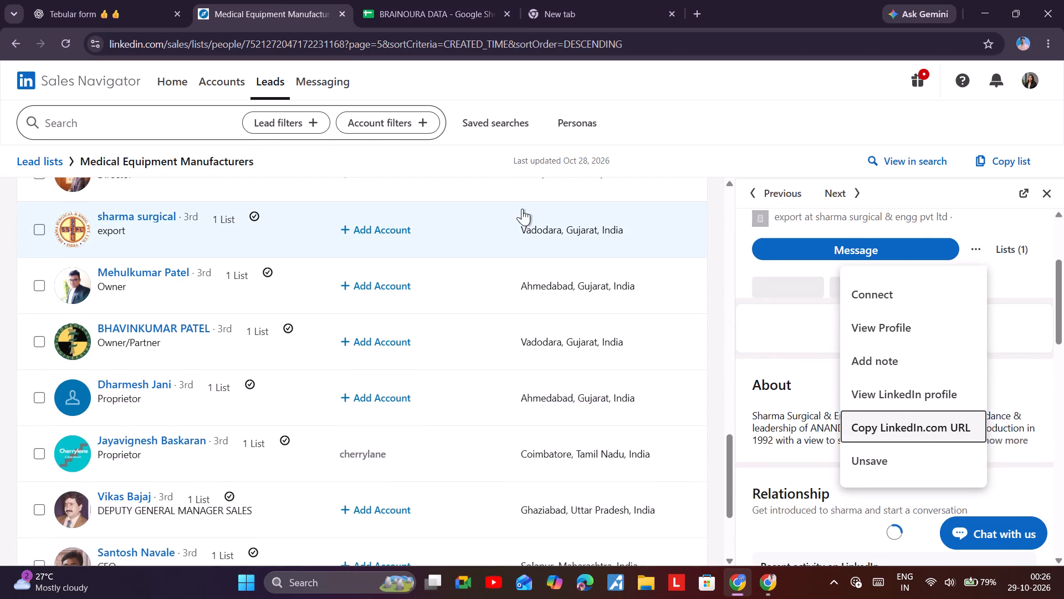
{"action": "left_click", "coordinate": [384, 0]}
{"action": "right_click", "coordinate": [560, 331]}
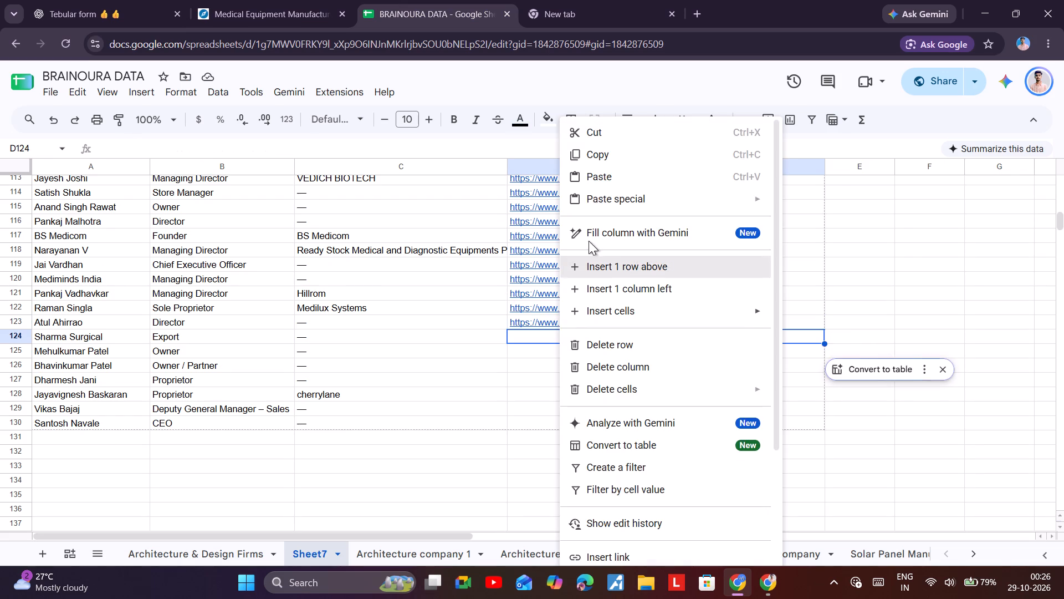
{"action": "left_click", "coordinate": [592, 177]}
Copy the LinkedIn.com URL of the Owner lead in Ahmedabad and paste it into cell D125.
{"action": "left_click", "coordinate": [293, 0]}
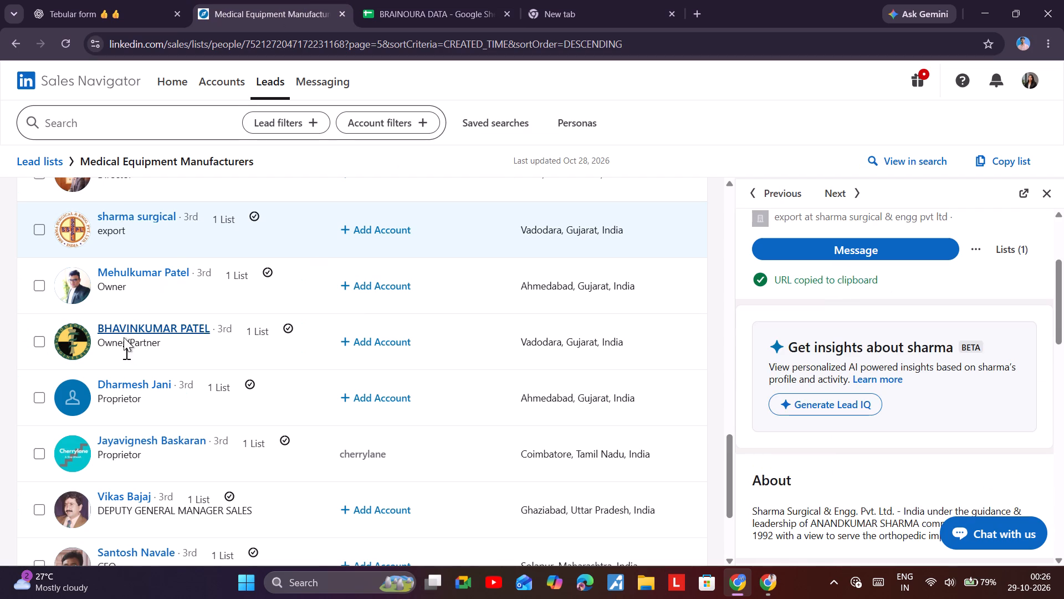
{"action": "left_click", "coordinate": [122, 270]}
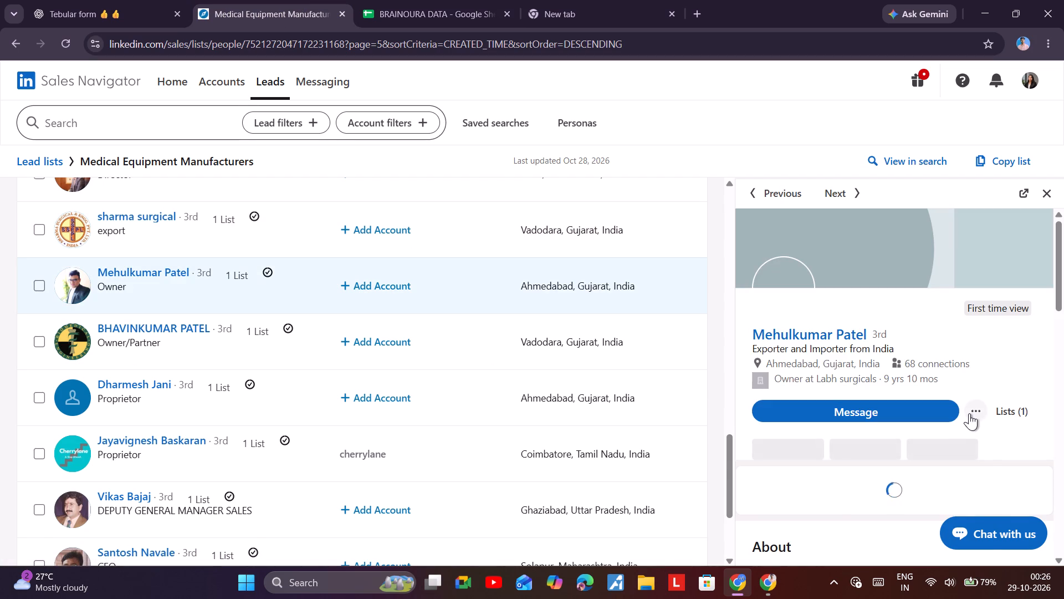
{"action": "left_click", "coordinate": [969, 412]}
{"action": "scroll", "coordinate": [968, 411], "scroll_direction": "down", "scroll_amount": 1}
{"action": "left_click", "coordinate": [914, 425]}
{"action": "left_click", "coordinate": [444, 0]}
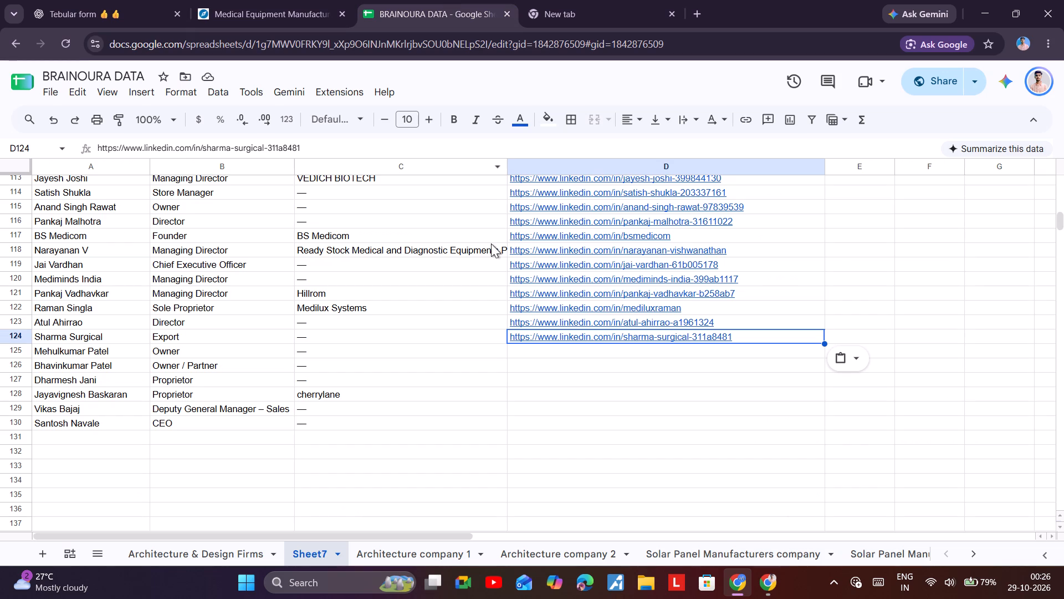
{"action": "right_click", "coordinate": [545, 353]}
{"action": "left_click", "coordinate": [613, 179]}
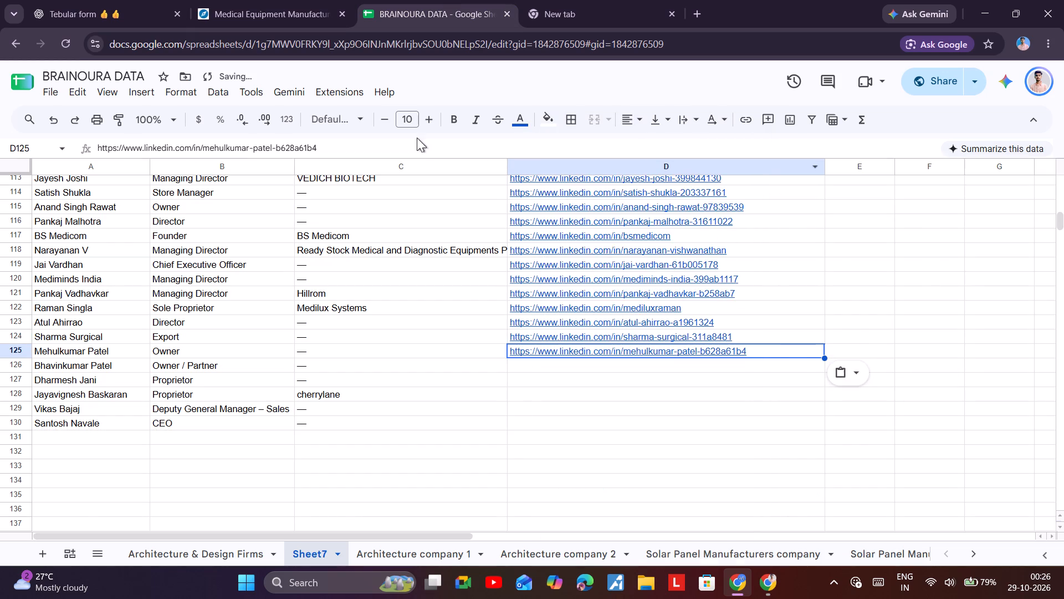
Copy the LinkedIn.com URL of the Owner/Partner lead in Vadodara and paste it into cell D126.
{"action": "left_click", "coordinate": [289, 0]}
{"action": "left_click", "coordinate": [127, 332]}
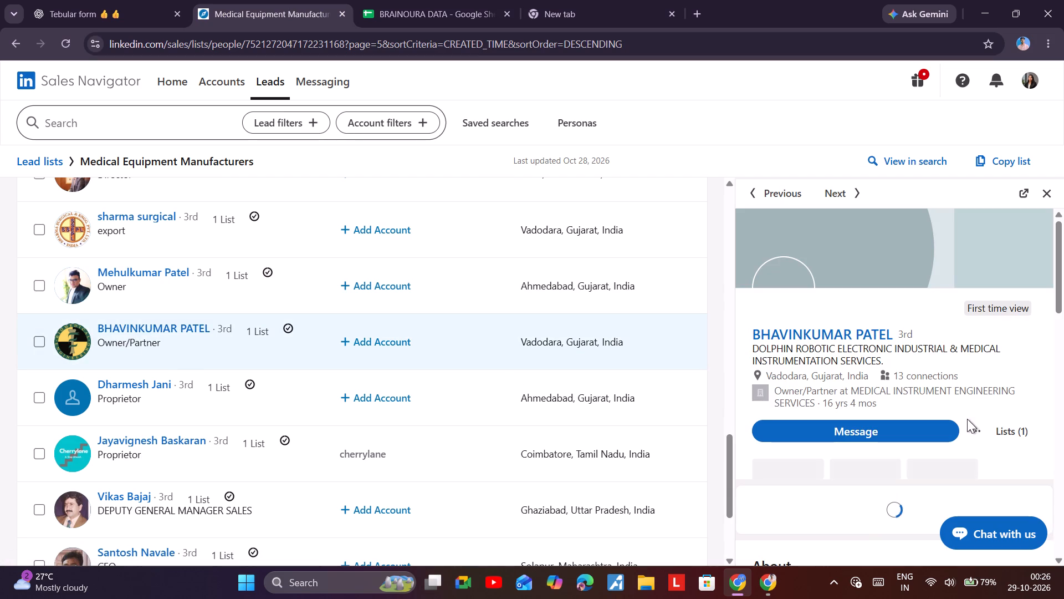
{"action": "left_click", "coordinate": [970, 428]}
{"action": "scroll", "coordinate": [969, 428], "scroll_direction": "down", "scroll_amount": 1}
{"action": "left_click", "coordinate": [922, 445]}
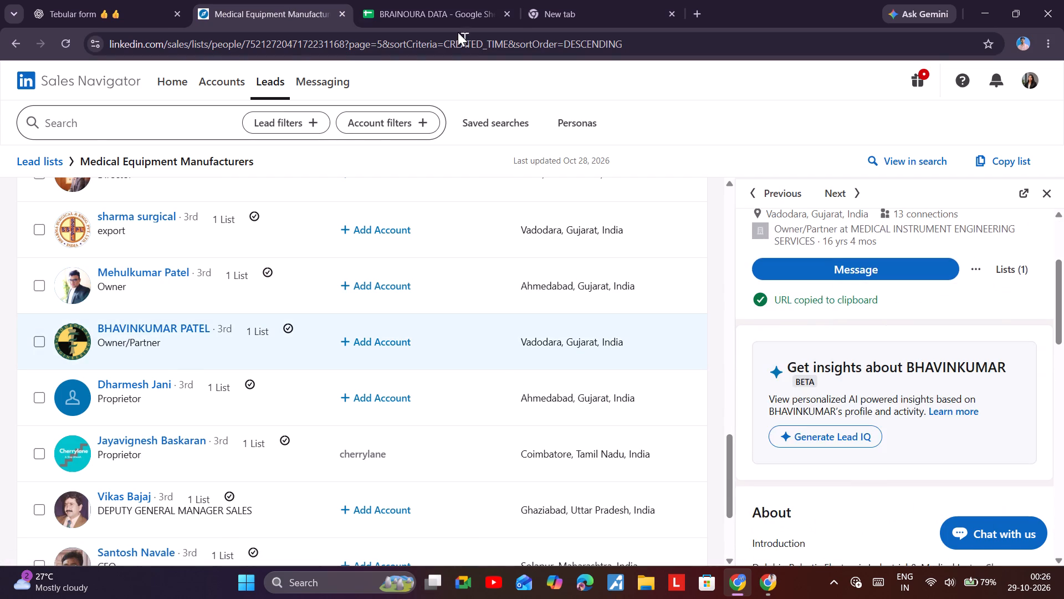
{"action": "left_click", "coordinate": [456, 0]}
{"action": "right_click", "coordinate": [544, 361]}
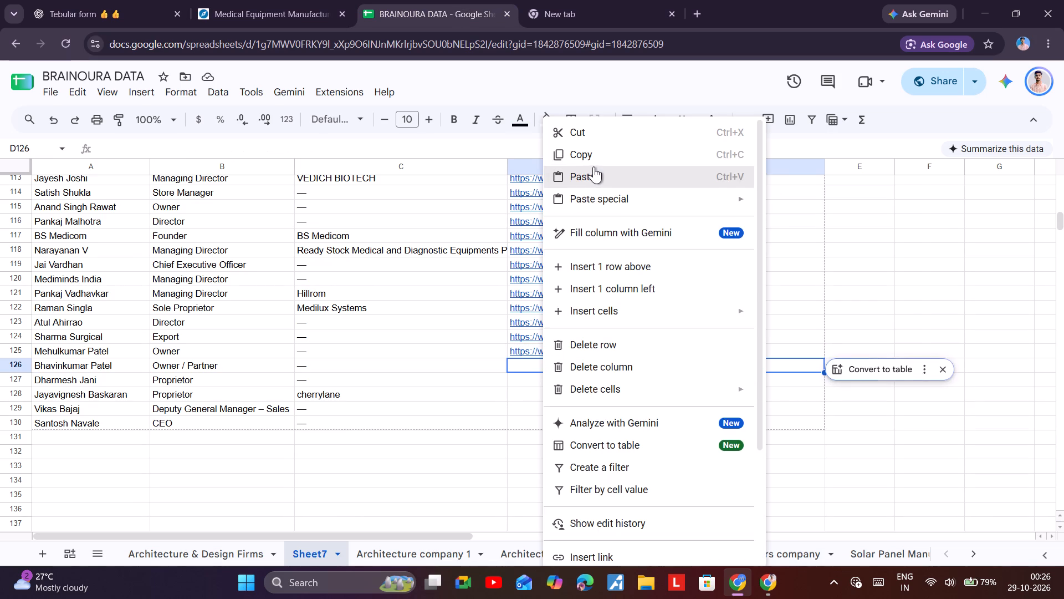
{"action": "left_click", "coordinate": [591, 174]}
Copy the LinkedIn.com URL of the Proprietor lead in Ahmedabad and paste it into cell D127.
{"action": "left_click", "coordinate": [242, 0]}
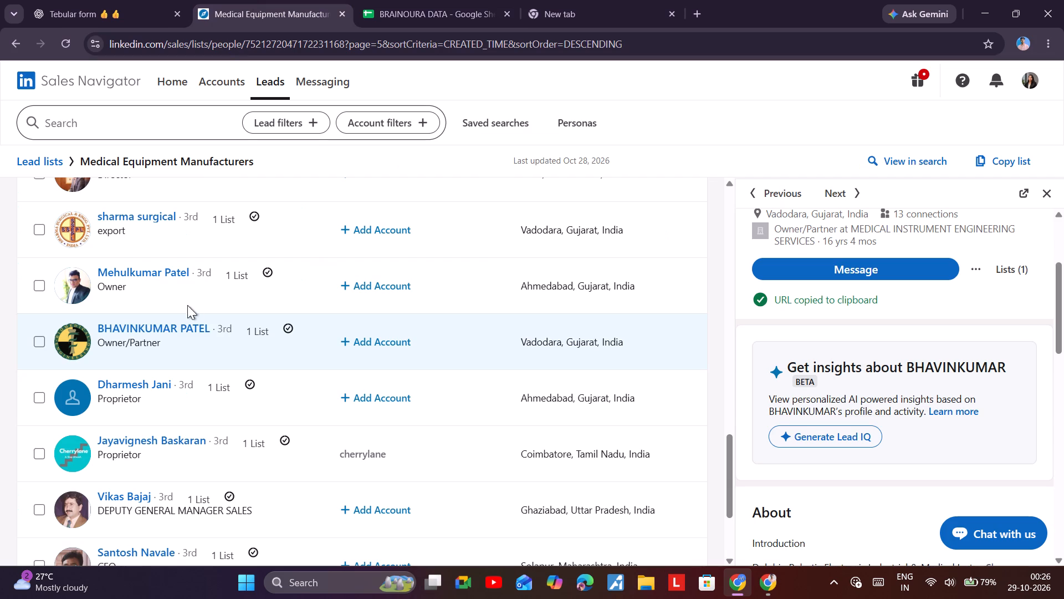
{"action": "left_click", "coordinate": [132, 380]}
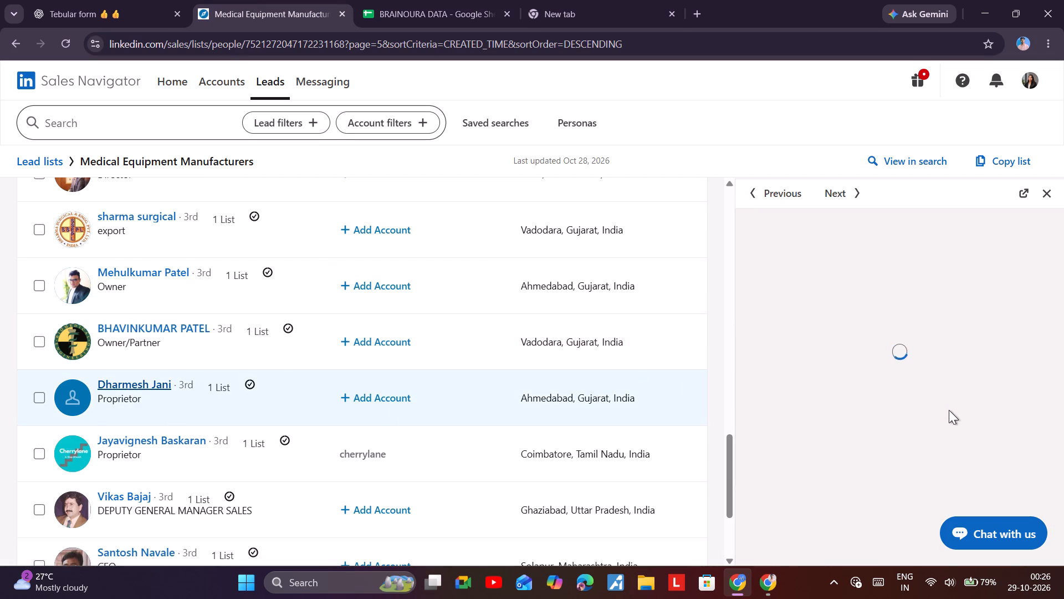
{"action": "left_click", "coordinate": [970, 405]}
{"action": "scroll", "coordinate": [968, 405], "scroll_direction": "down", "scroll_amount": 1}
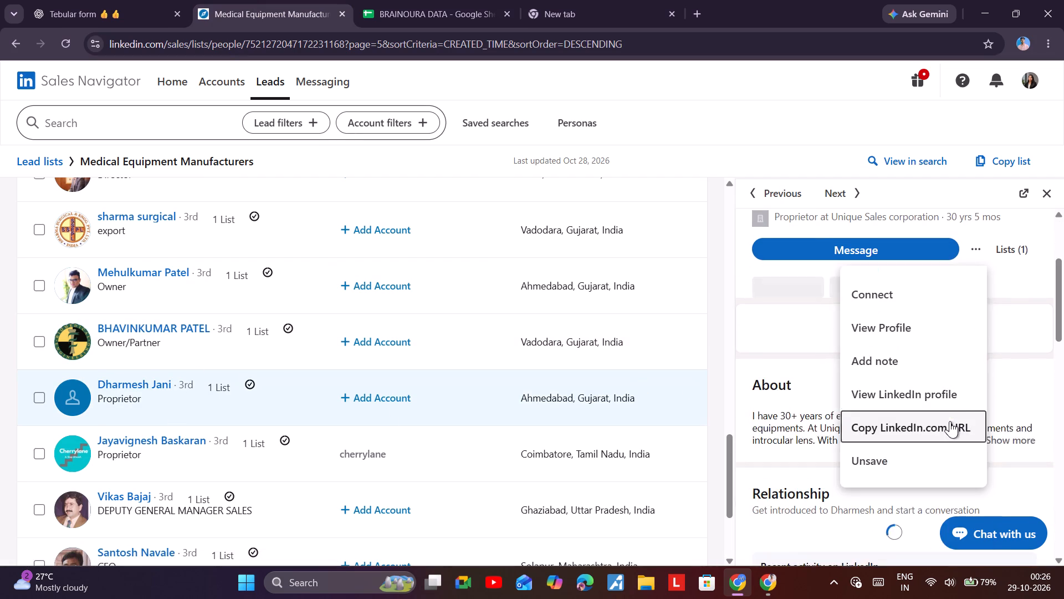
{"action": "left_click", "coordinate": [944, 424]}
{"action": "left_click", "coordinate": [393, 0]}
{"action": "right_click", "coordinate": [540, 379]}
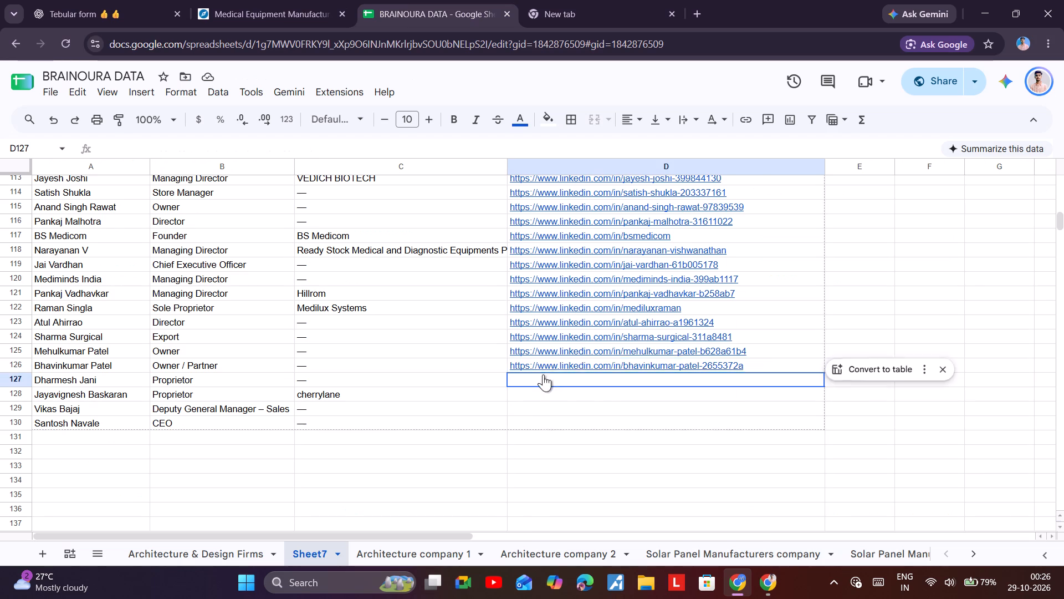
{"action": "left_click", "coordinate": [595, 174]}
Copy the LinkedIn.com URL of the cherrylane Proprietor in Coimbatore and paste it into cell D128.
{"action": "left_click", "coordinate": [260, 0]}
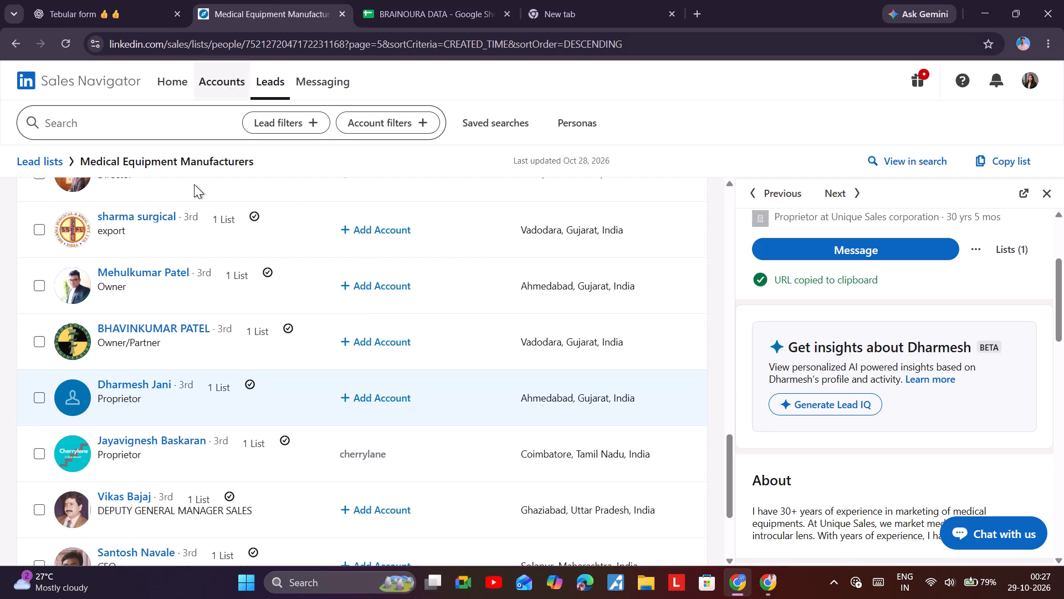
{"action": "left_click", "coordinate": [111, 439]}
{"action": "scroll", "coordinate": [111, 438], "scroll_direction": "down", "scroll_amount": 1}
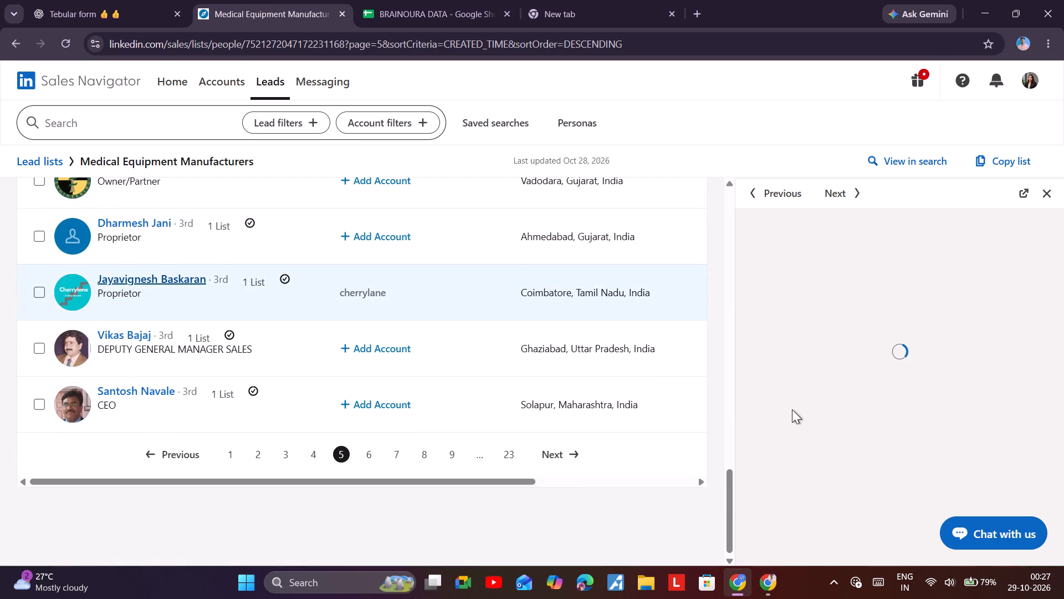
{"action": "left_click", "coordinate": [975, 412]}
{"action": "scroll", "coordinate": [971, 412], "scroll_direction": "down", "scroll_amount": 1}
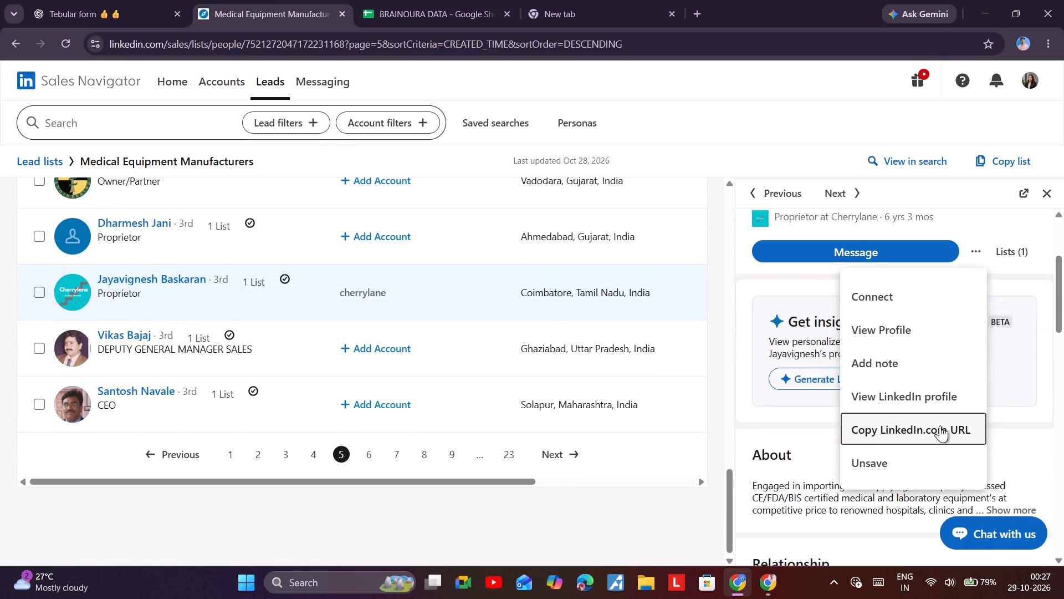
{"action": "left_click", "coordinate": [940, 425]}
{"action": "left_click", "coordinate": [430, 0]}
{"action": "right_click", "coordinate": [575, 403]}
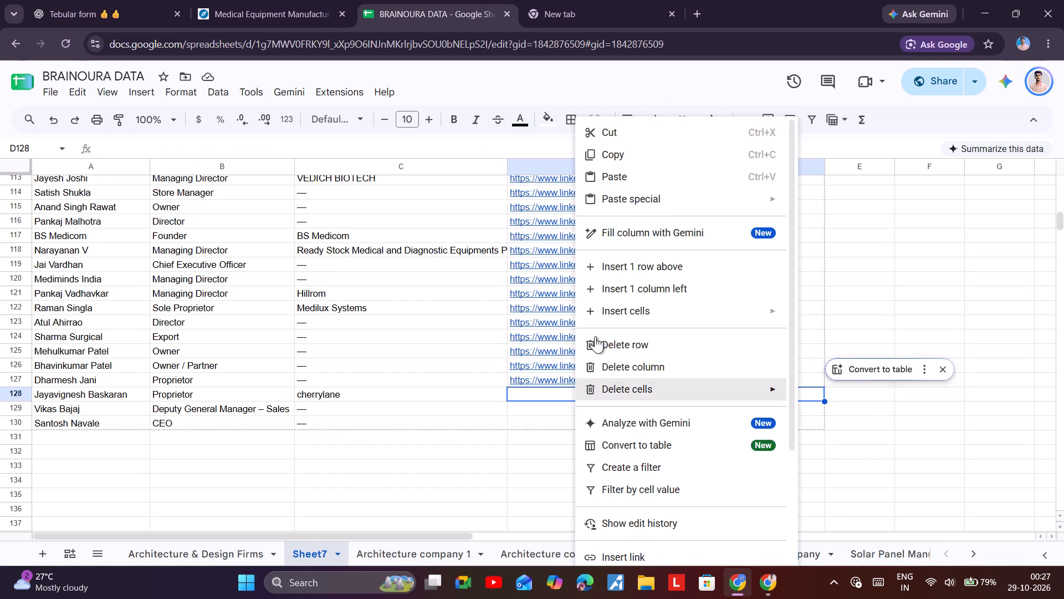
{"action": "left_click", "coordinate": [613, 172]}
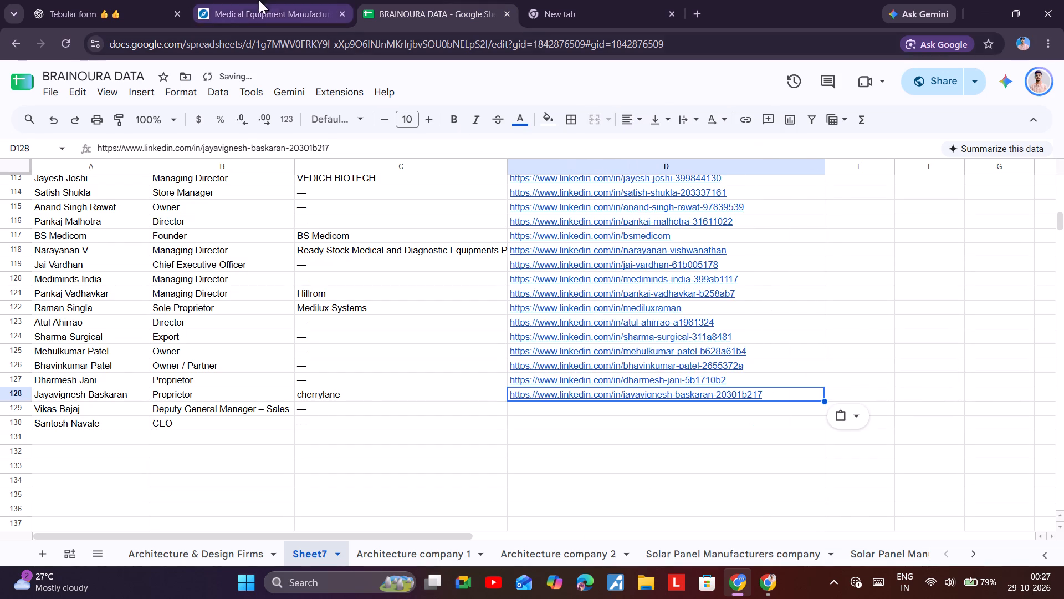
Copy the LinkedIn.com URL of the Deputy General Manager Sales lead in Ghaziabad and paste it into cell D129.
{"action": "left_click", "coordinate": [247, 1]}
{"action": "left_click", "coordinate": [134, 332]}
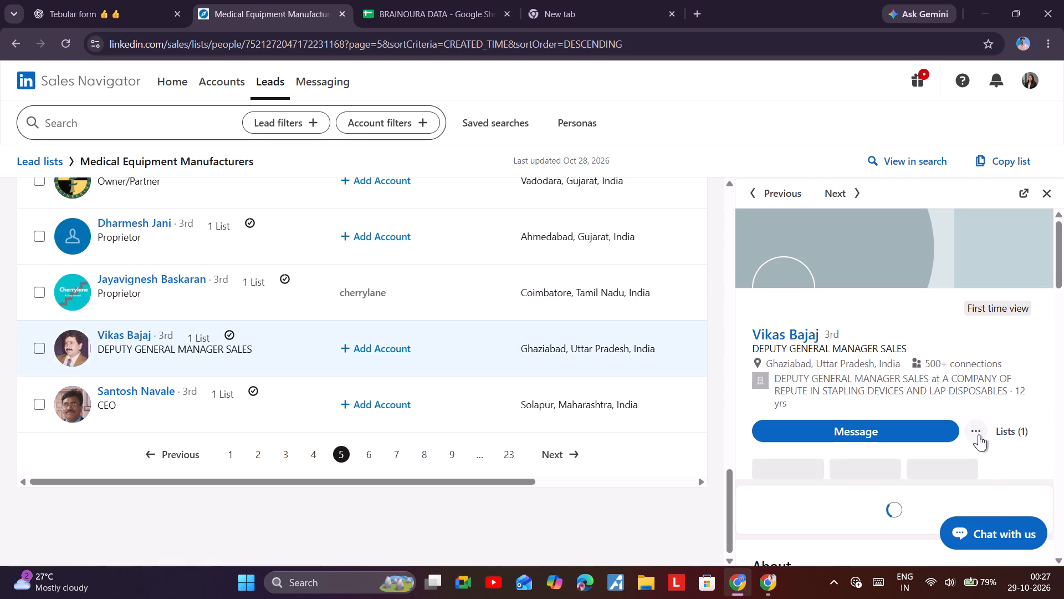
{"action": "left_click", "coordinate": [978, 438]}
{"action": "scroll", "coordinate": [976, 435], "scroll_direction": "down", "scroll_amount": 1}
{"action": "left_click", "coordinate": [947, 444]}
{"action": "left_click", "coordinate": [418, 0]}
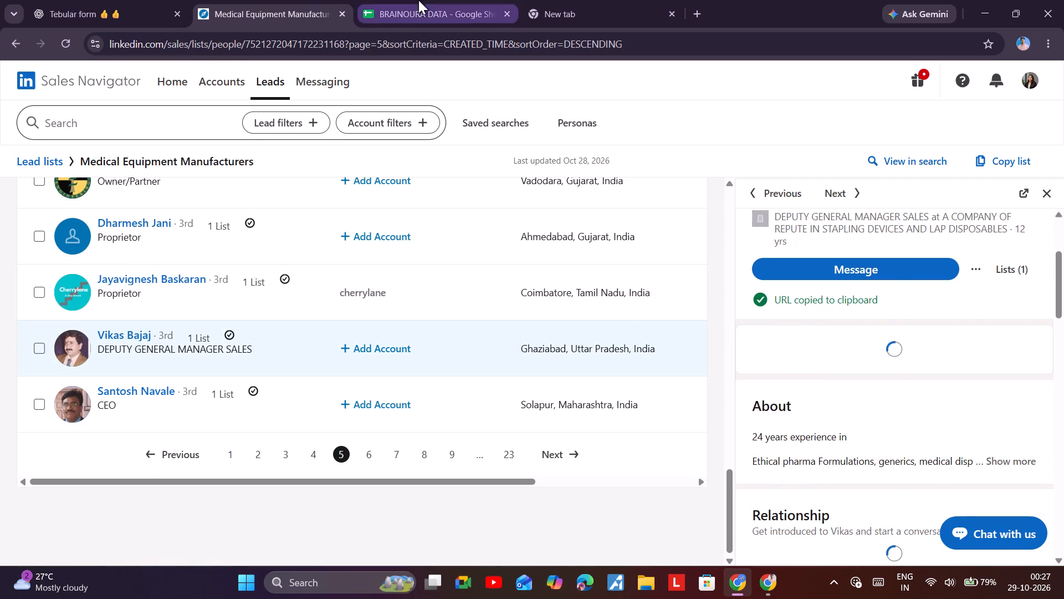
{"action": "right_click", "coordinate": [529, 417]}
{"action": "left_click", "coordinate": [556, 171]}
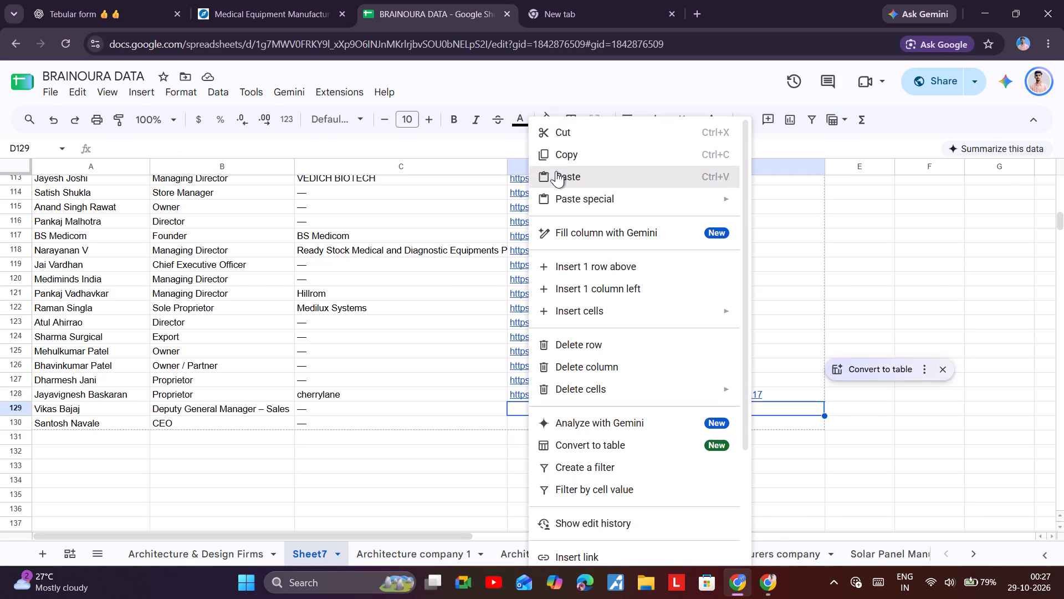
{"action": "left_click", "coordinate": [277, 0]}
{"action": "left_click", "coordinate": [135, 393]}
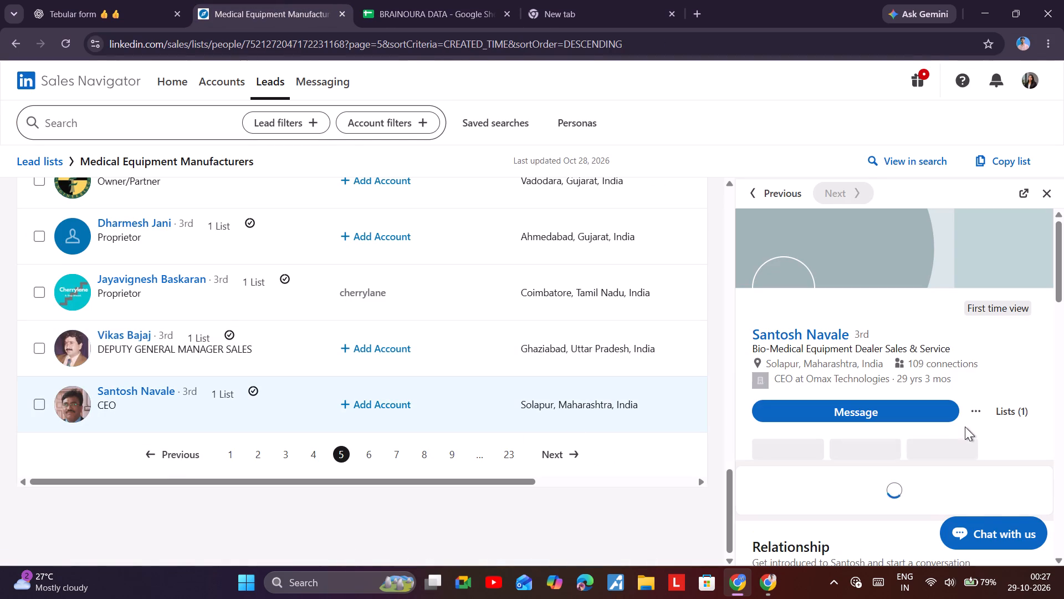